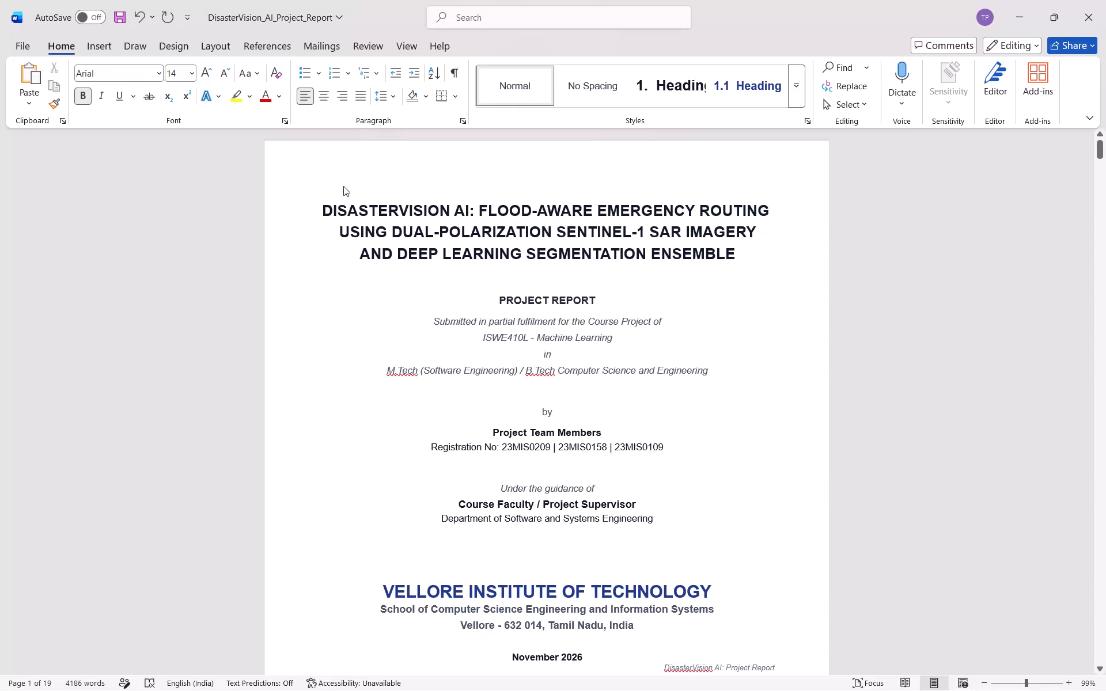
# Delete the three-line Vellore Institute of Technology block with the school name and Vellore address above November 2026 on the cover page.
pyautogui.keyDown('ctrl'); pyautogui.scroll(-4, 560, 312); pyautogui.keyUp('ctrl')
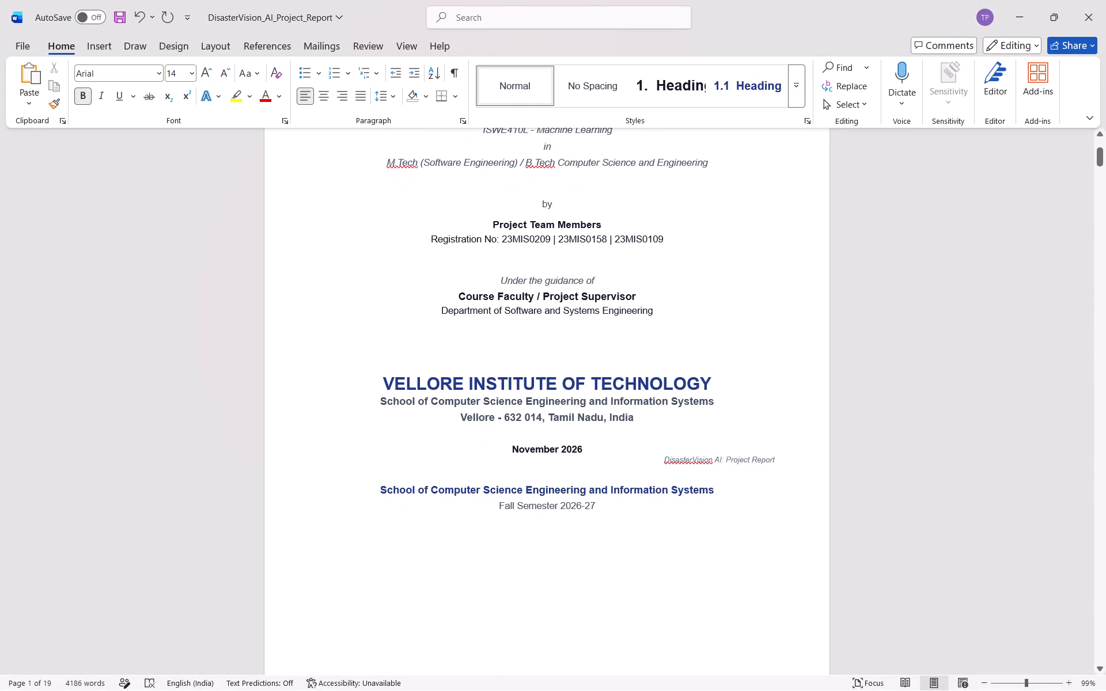
pyautogui.keyDown('ctrl'); pyautogui.scroll(-1, 560, 312); pyautogui.keyUp('ctrl')
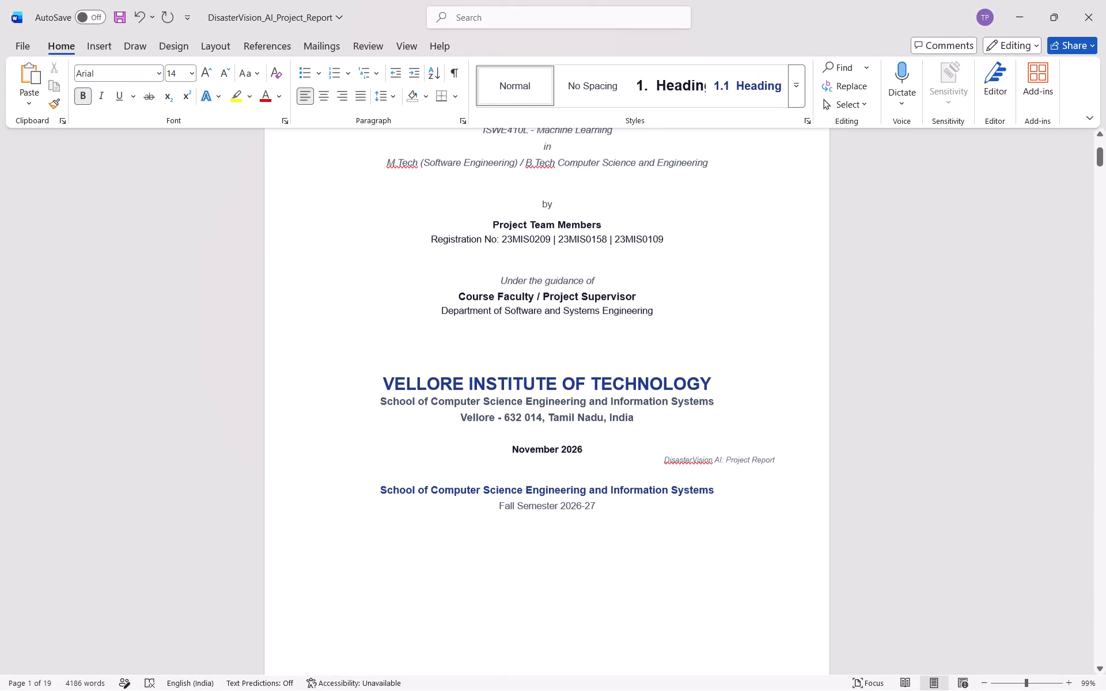
pyautogui.keyDown('ctrl'); pyautogui.moveTo(652, 426); pyautogui.dragTo(372, 372); pyautogui.keyUp('ctrl')
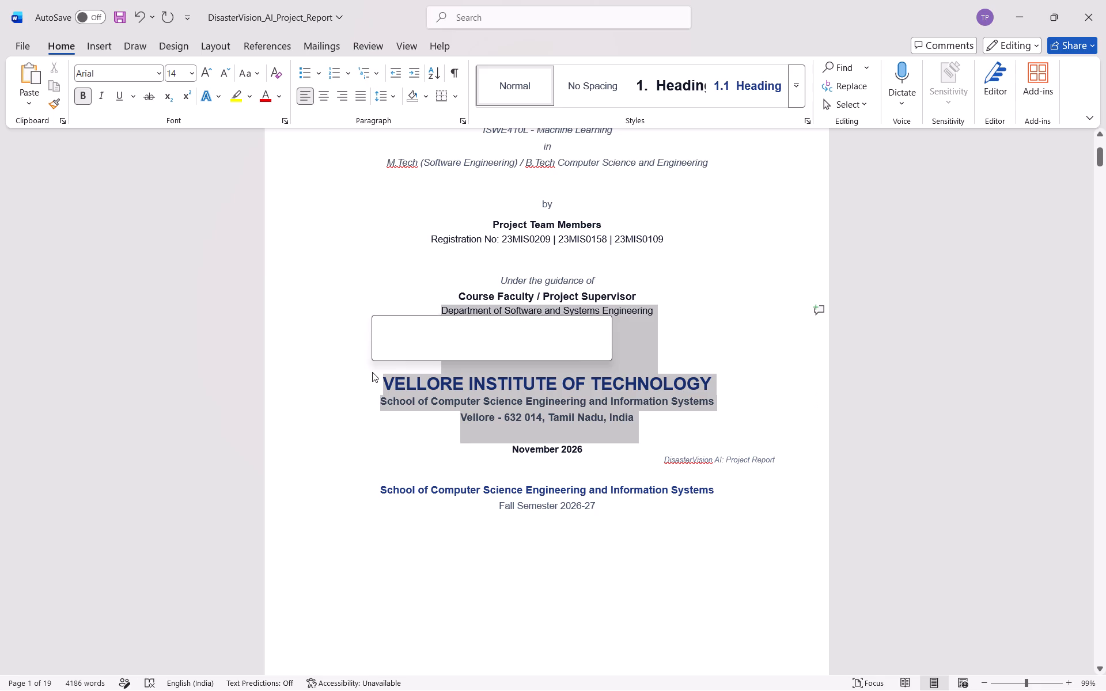
pyautogui.keyDown('ctrl'); pyautogui.click(745, 372); pyautogui.keyUp('ctrl')
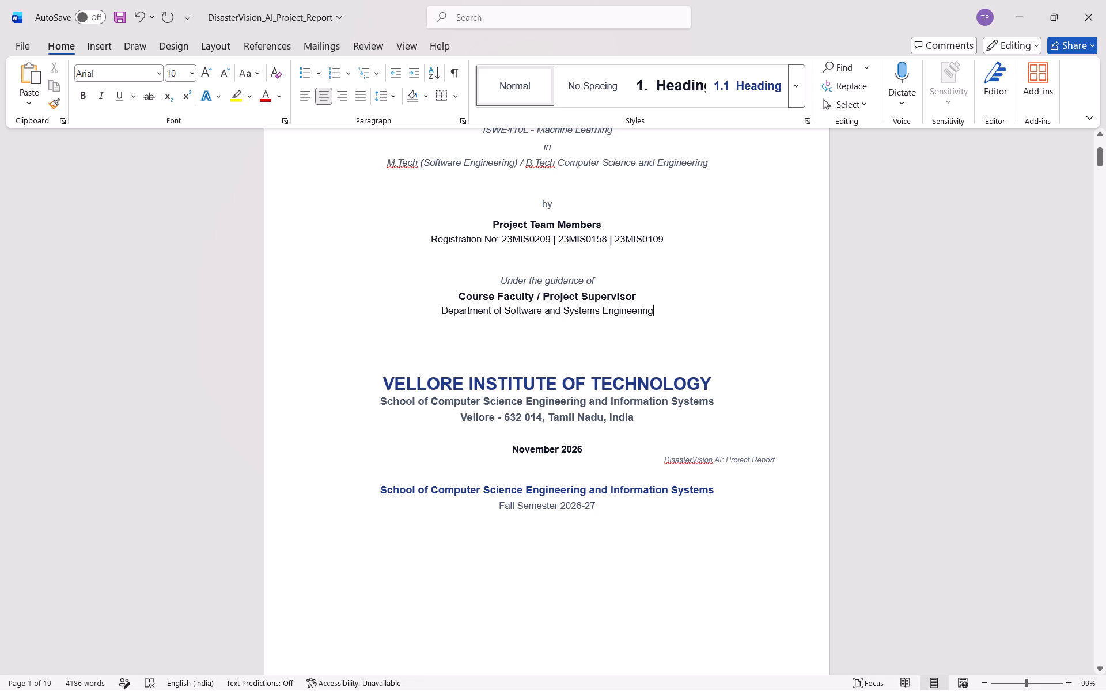
pyautogui.keyDown('ctrl'); pyautogui.moveTo(648, 431); pyautogui.dragTo(365, 380); pyautogui.keyUp('ctrl')
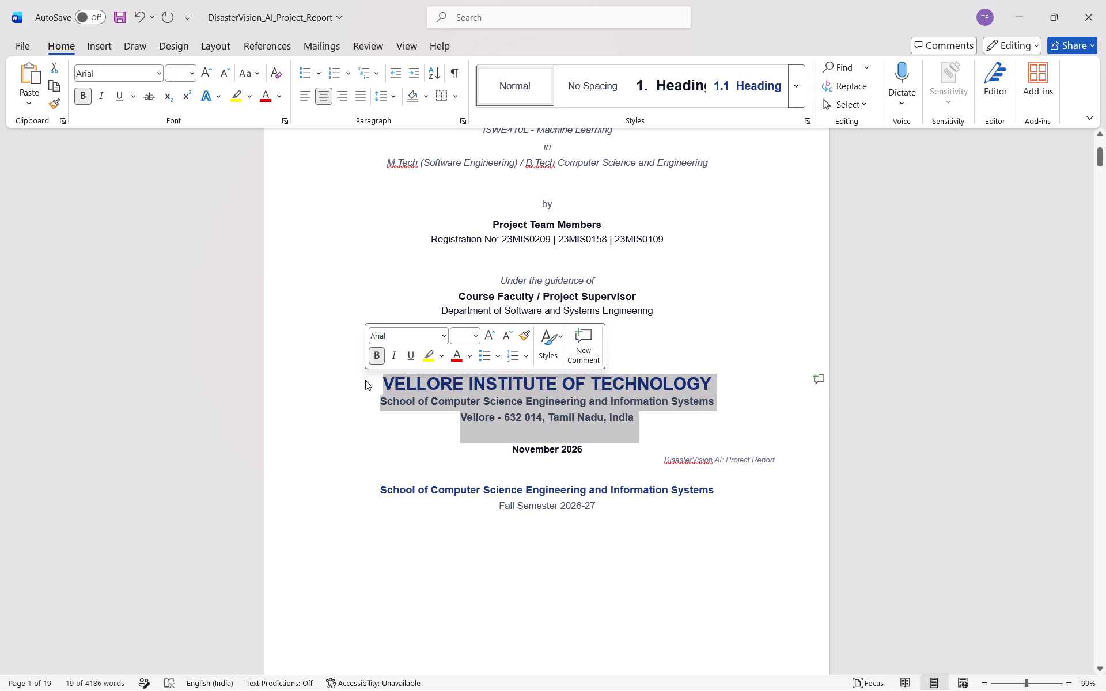
pyautogui.press('BackSpace')
# Paste the copied VIT logo on a new line above the report title and centre it.
pyautogui.keyDown('ctrl'); pyautogui.scroll(6, 531, 368); pyautogui.keyUp('ctrl')
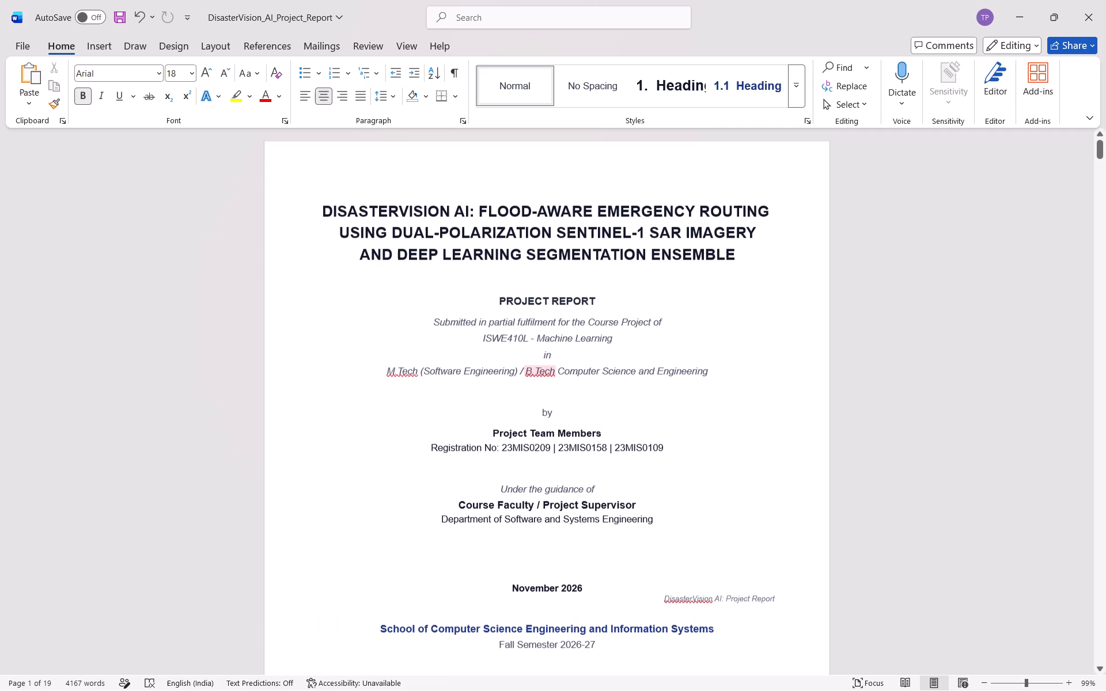
pyautogui.keyDown('ctrl'); pyautogui.click(318, 199); pyautogui.keyUp('ctrl')
pyautogui.press('Return')
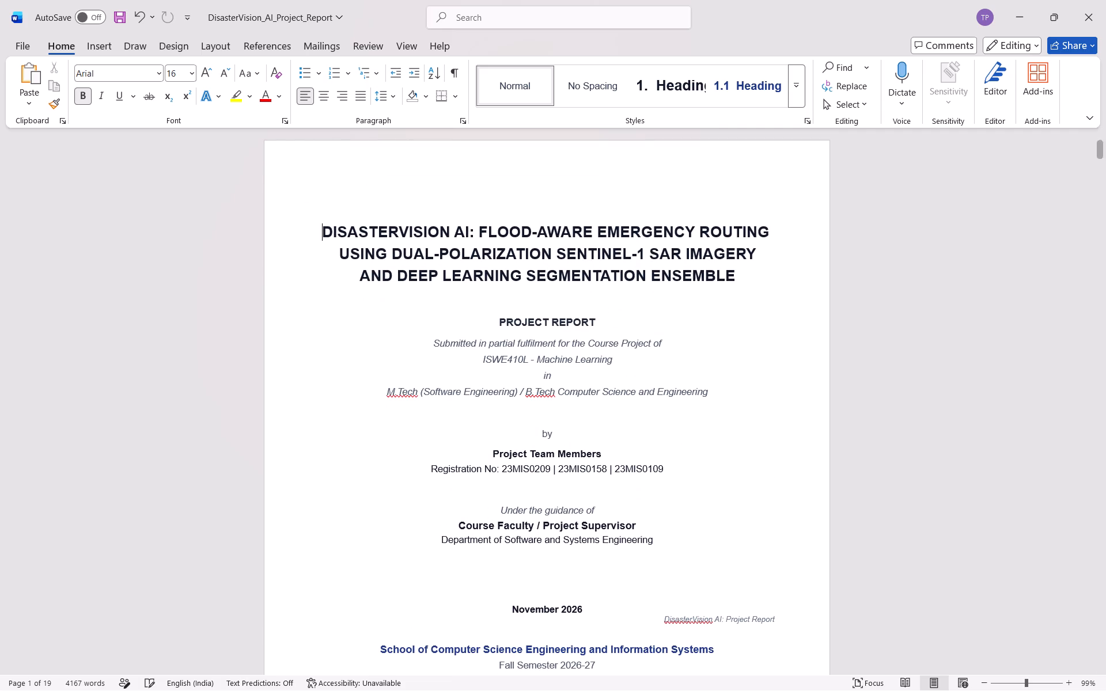
pyautogui.press('Up')
pyautogui.hotkey('ctrl', 'v')
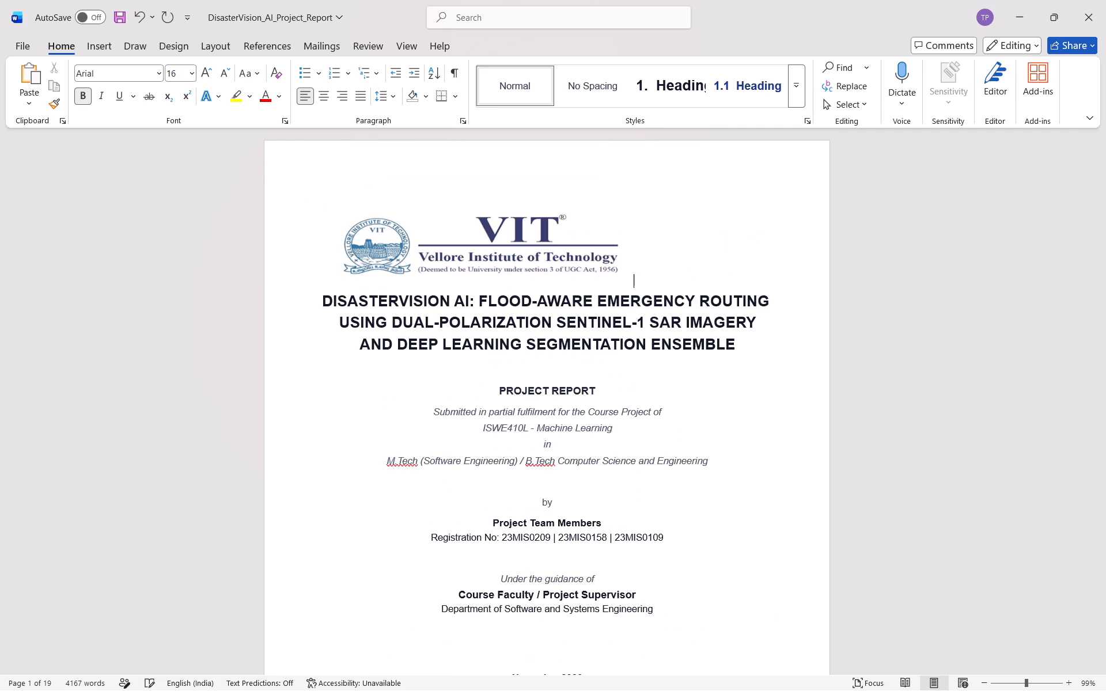
pyautogui.click(503, 245)
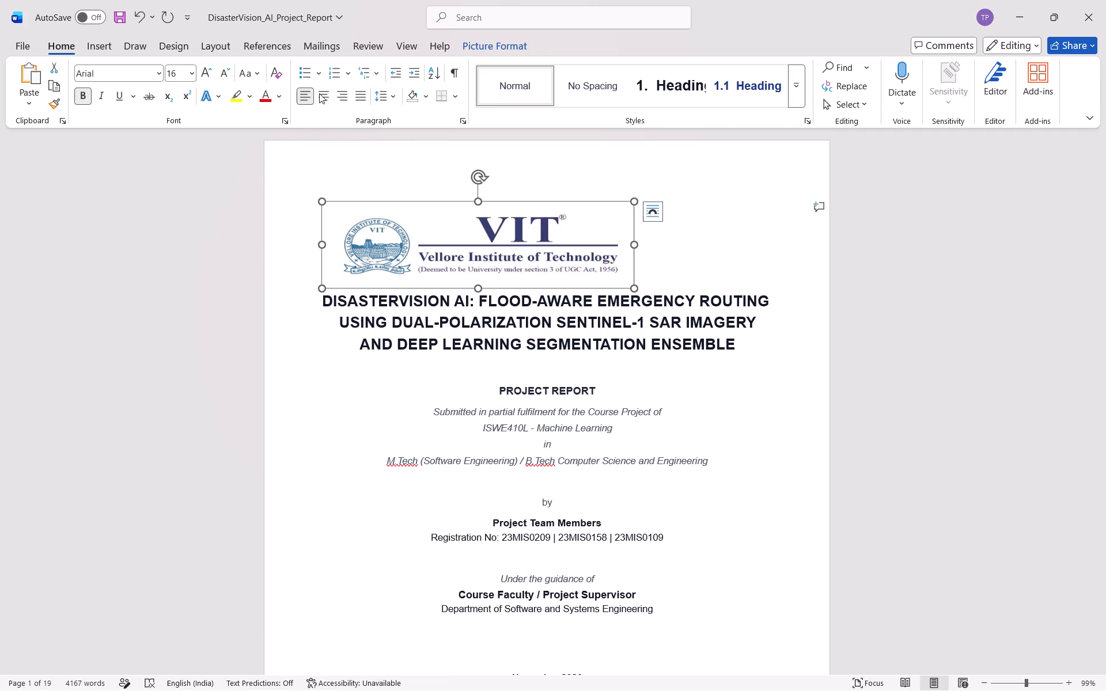
pyautogui.click(326, 92)
pyautogui.click(746, 290)
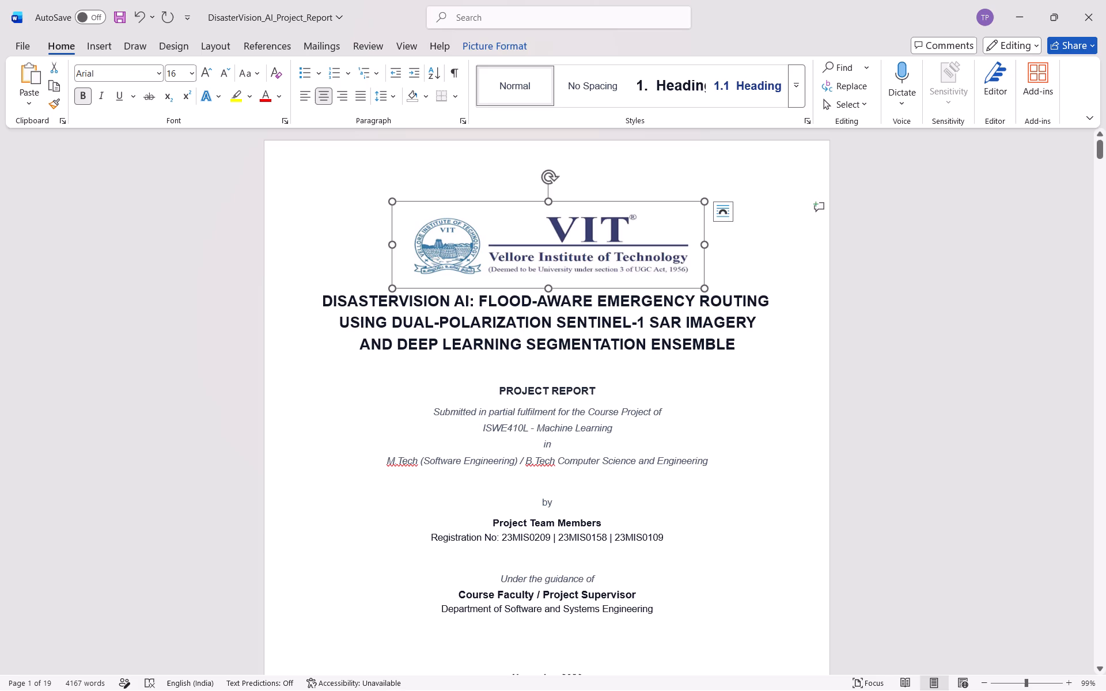
# Move the School of Computer Science Engineering and Information Systems and Fall Semester 2026-27 lines from above the table of contents to below the logo.
pyautogui.scroll(-1, 746, 290)
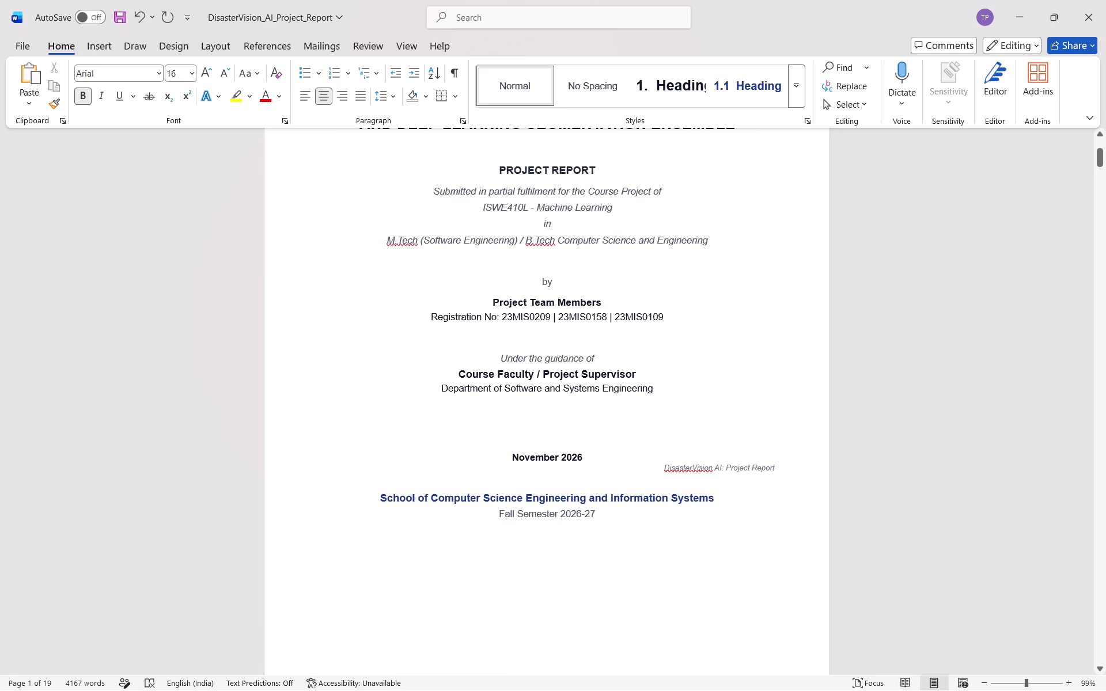
pyautogui.moveTo(608, 519); pyautogui.dragTo(332, 498)
pyautogui.hotkey('ctrl', 'x')
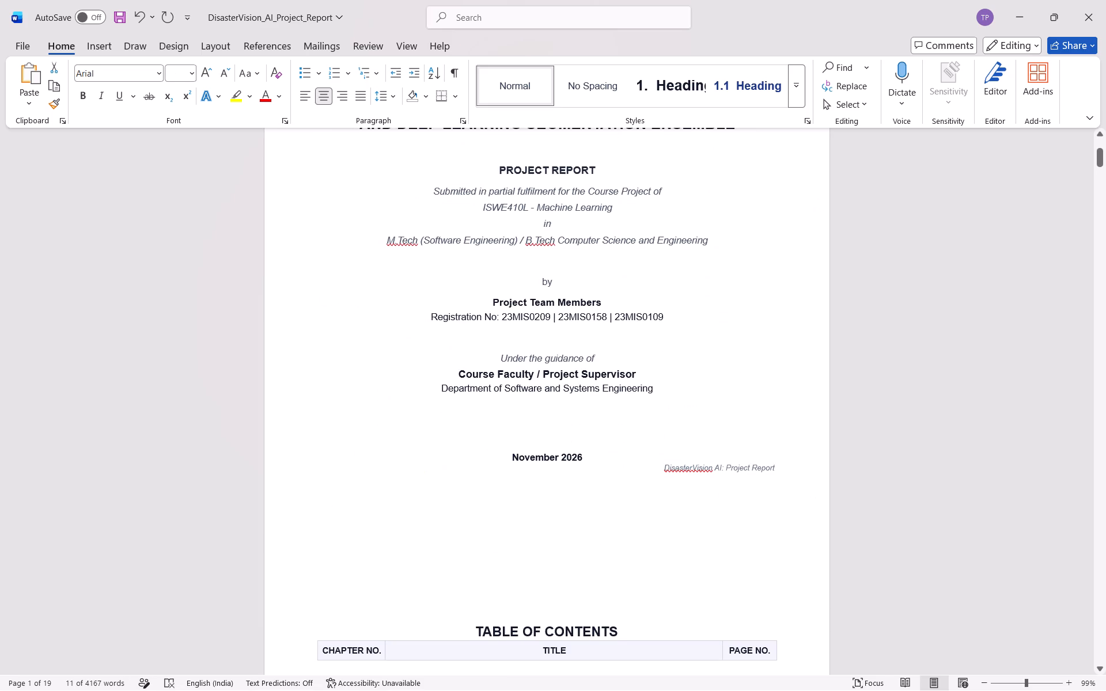
pyautogui.scroll(5, 483, 446)
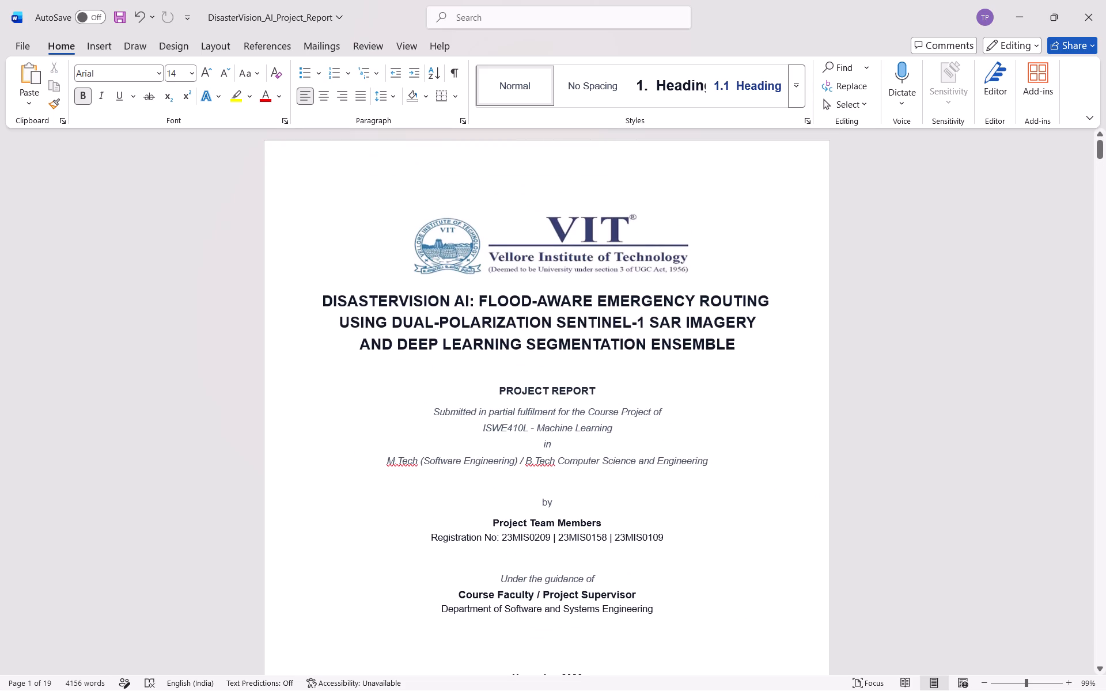
pyautogui.click(706, 264)
pyautogui.press('Return')
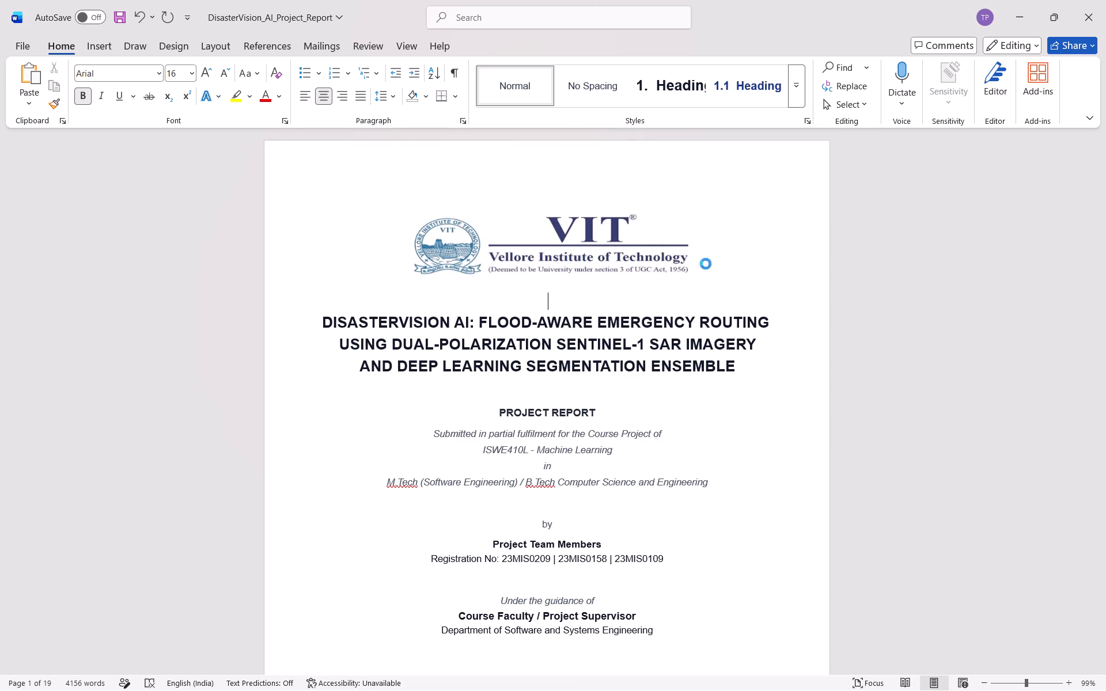
pyautogui.hotkey('ctrl', 'v')
pyautogui.click(797, 348)
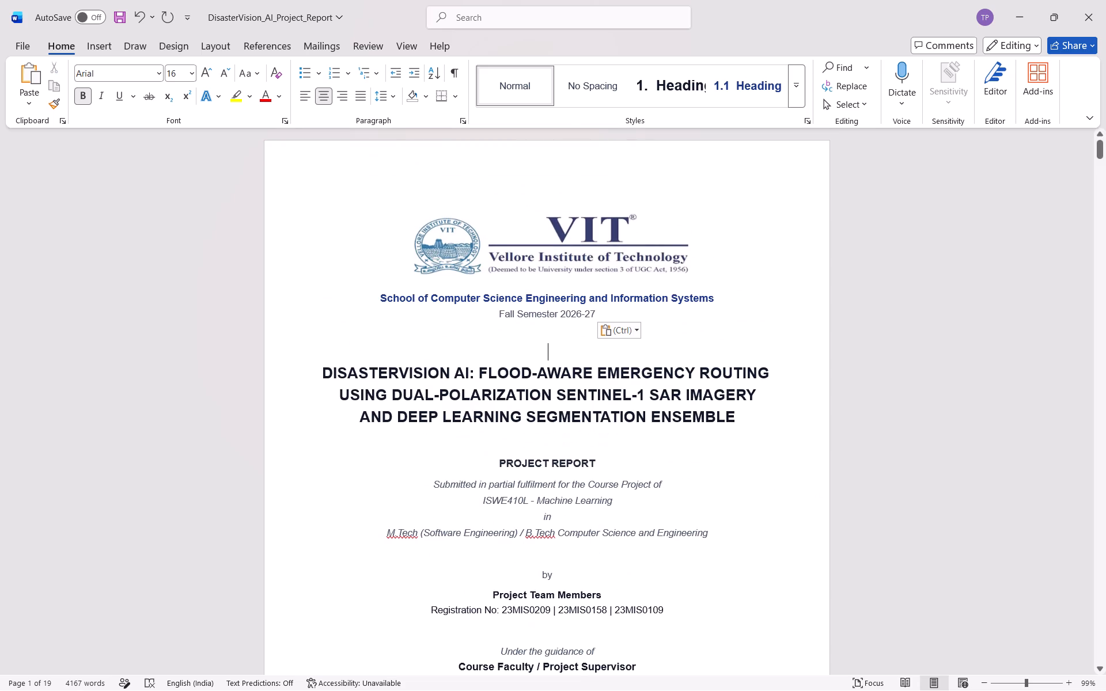
pyautogui.click(638, 330)
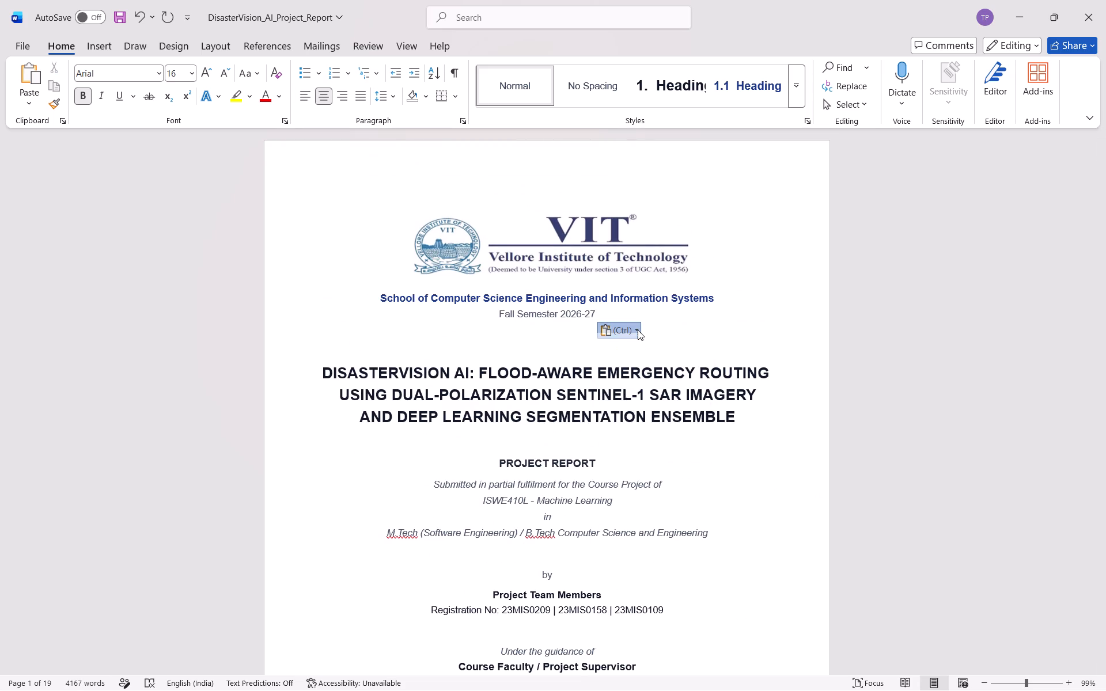
pyautogui.click(638, 330)
pyautogui.click(763, 450)
# Review the layout of the rest of the cover page and the Table of Contents page.
pyautogui.scroll(-1, 763, 450)
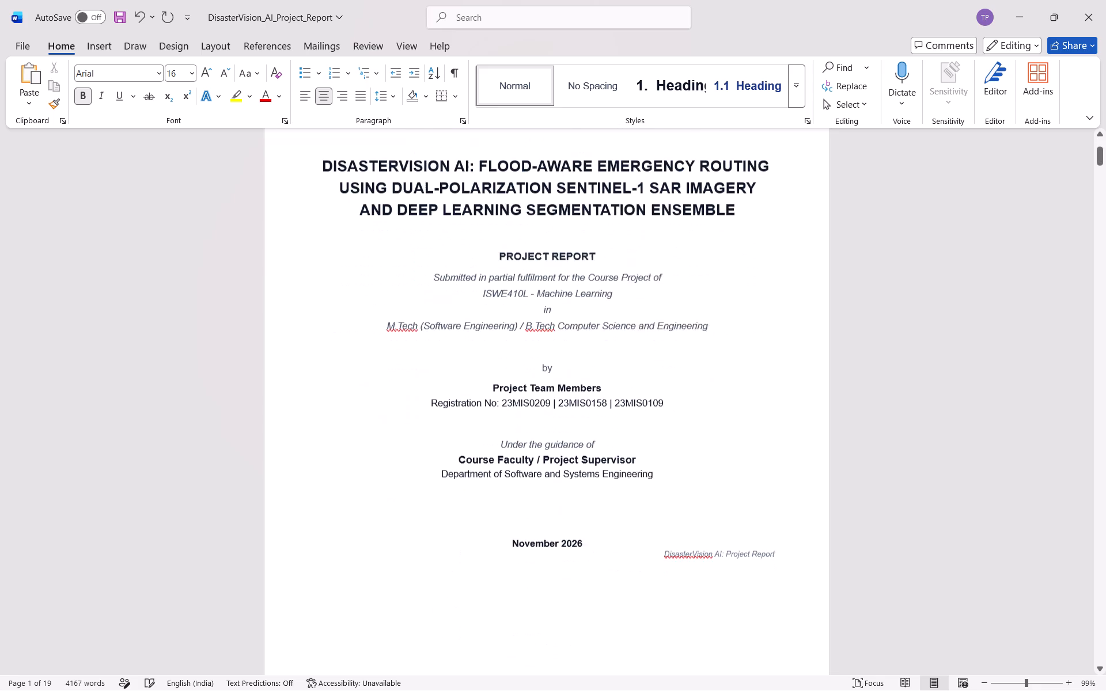
pyautogui.scroll(-3, 763, 450)
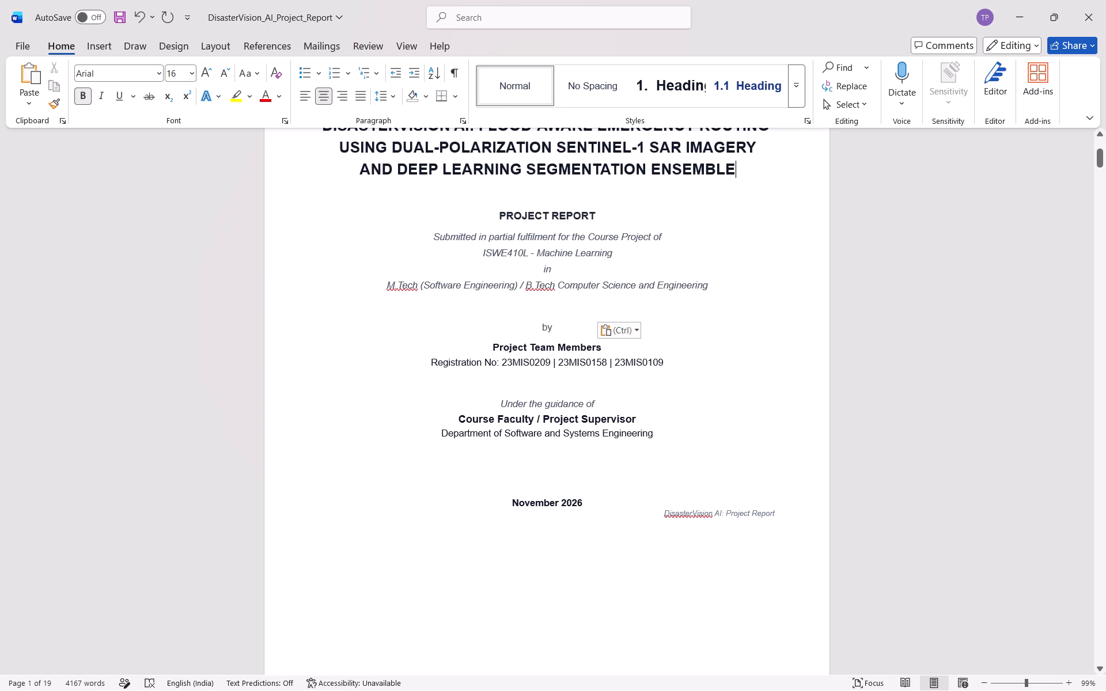
pyautogui.scroll(-1, 763, 525)
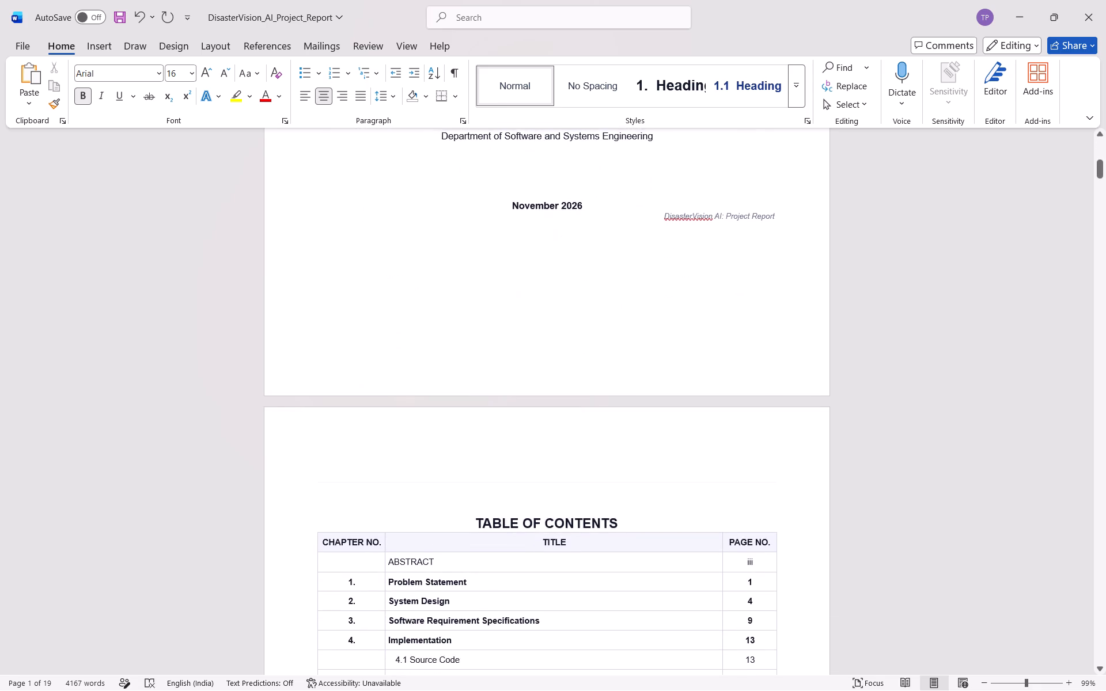
pyautogui.scroll(-2, 763, 525)
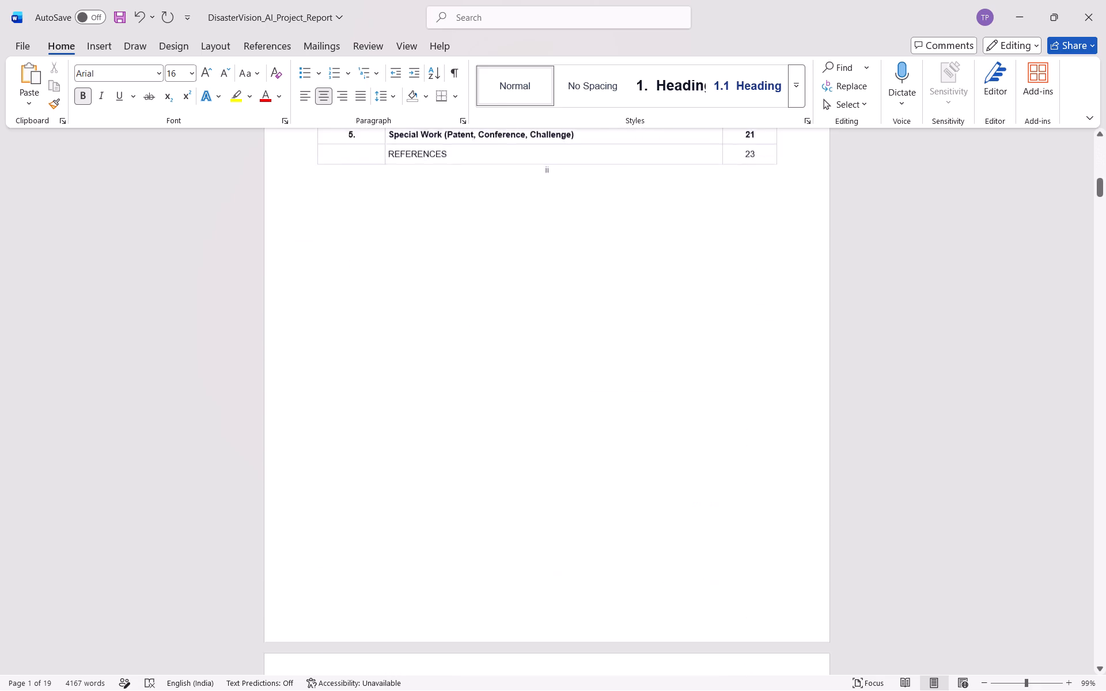
pyautogui.scroll(8, 763, 525)
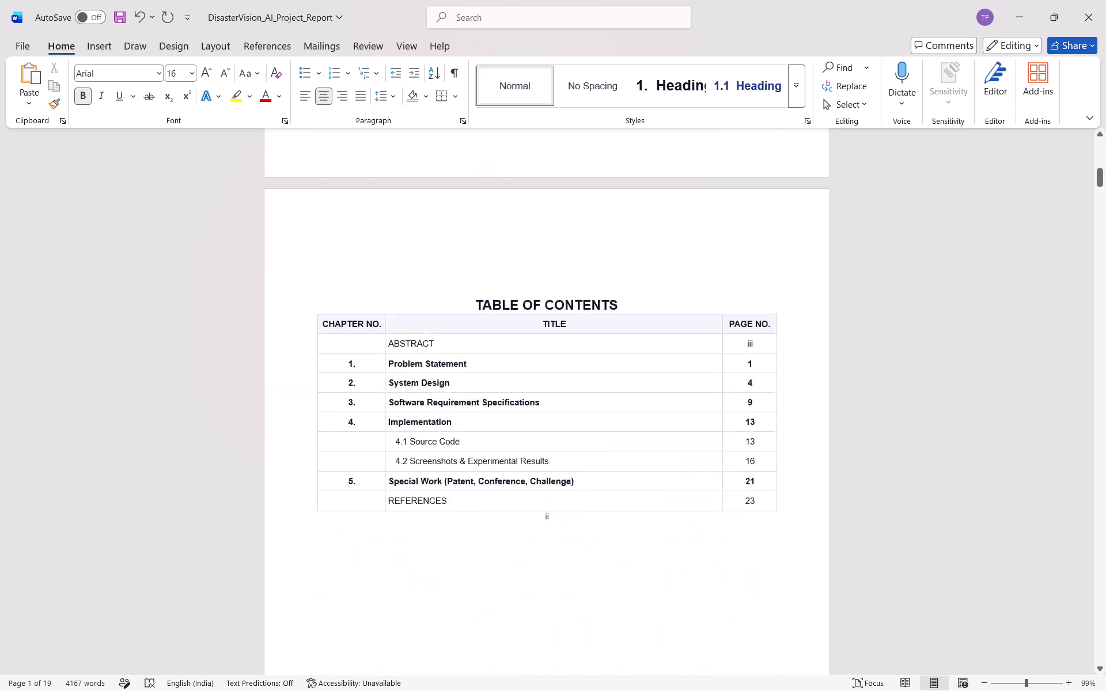
pyautogui.scroll(2, 763, 525)
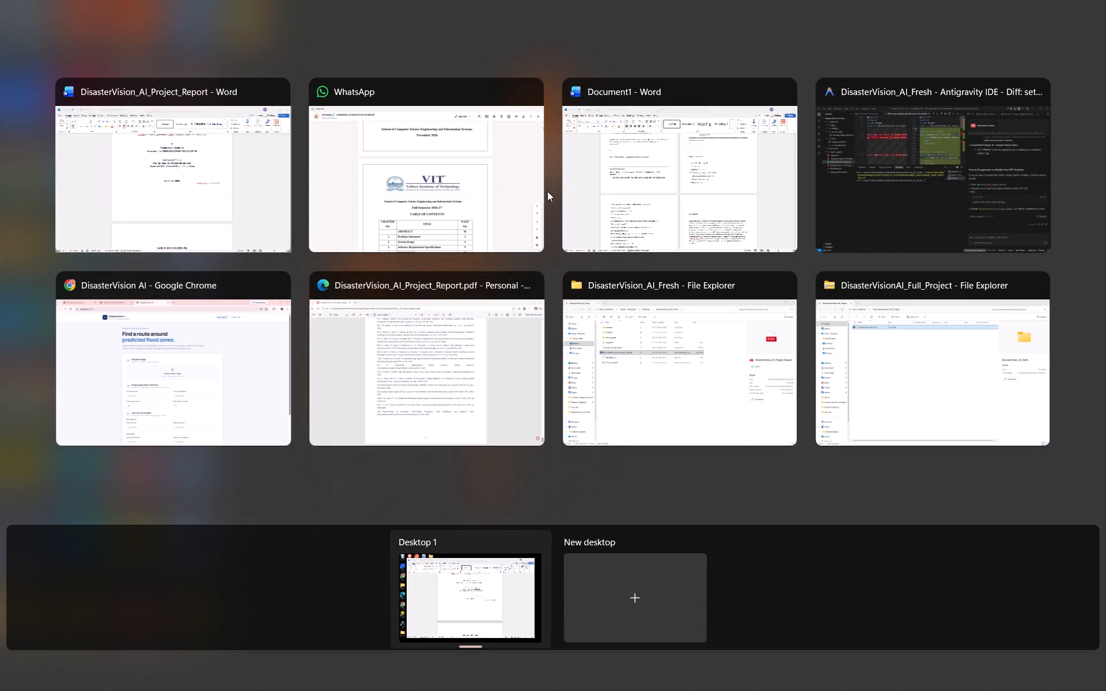
# Switch to the DisasterVision_AI_Project_Report PDF in Edge and examine the original cover and Table of Contents page layout, including the running header.
pyautogui.click(482, 357)
pyautogui.scroll(10, 664, 341)
pyautogui.scroll(13, 664, 341)
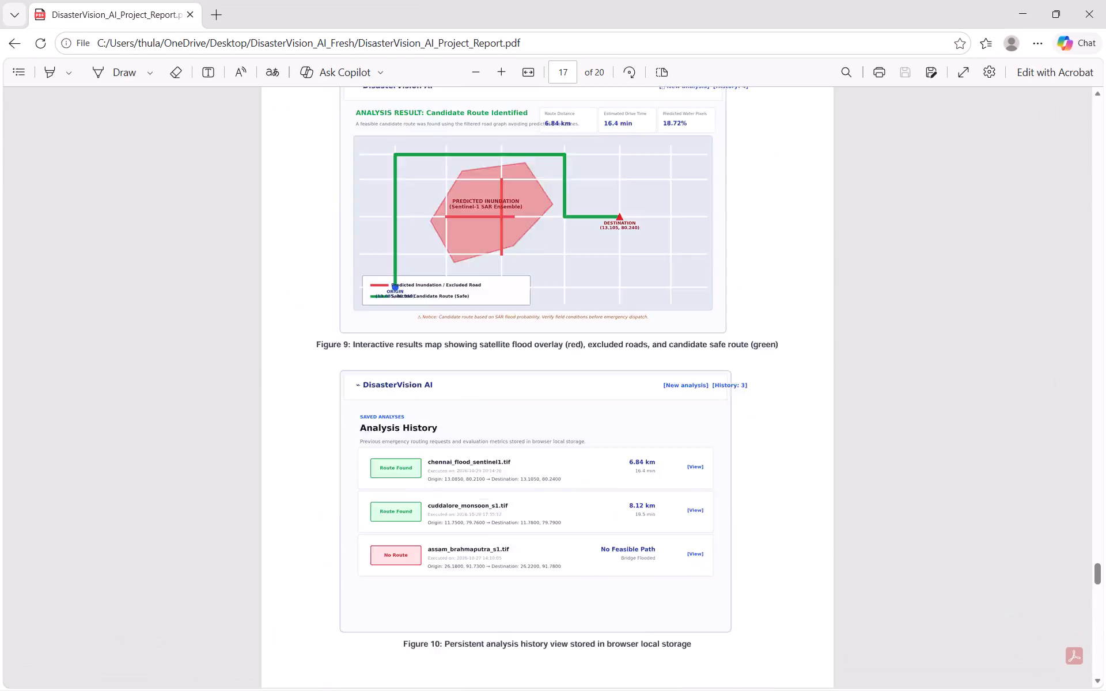
pyautogui.scroll(18, 664, 341)
pyautogui.scroll(17, 664, 341)
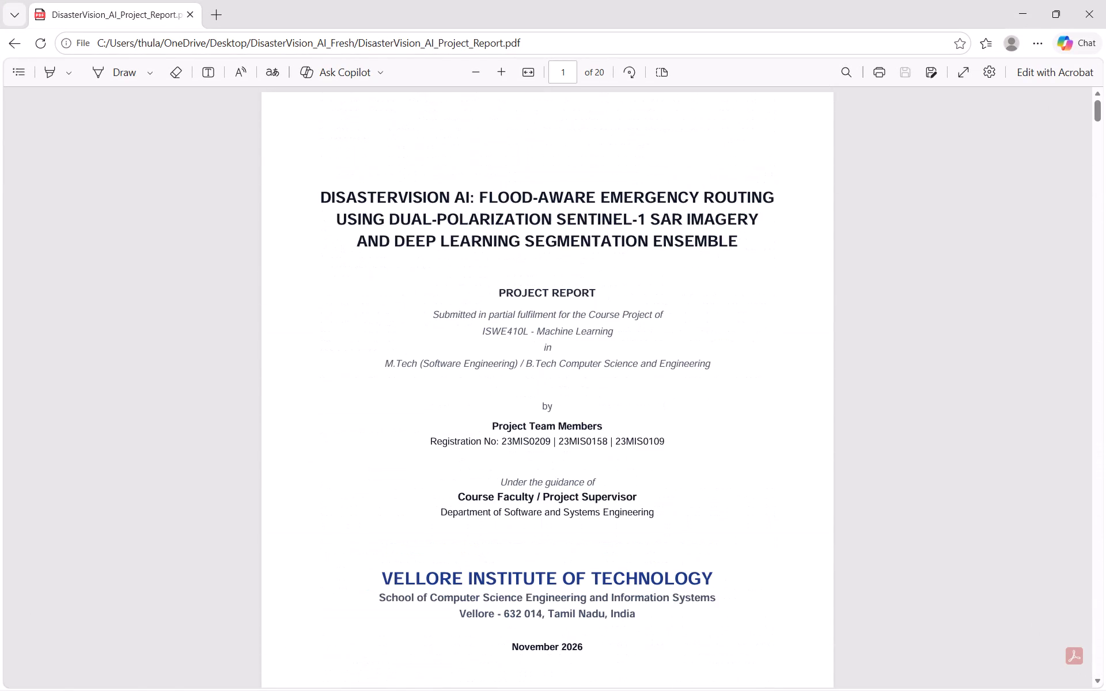
pyautogui.scroll(10, 664, 341)
pyautogui.scroll(-6, 664, 341)
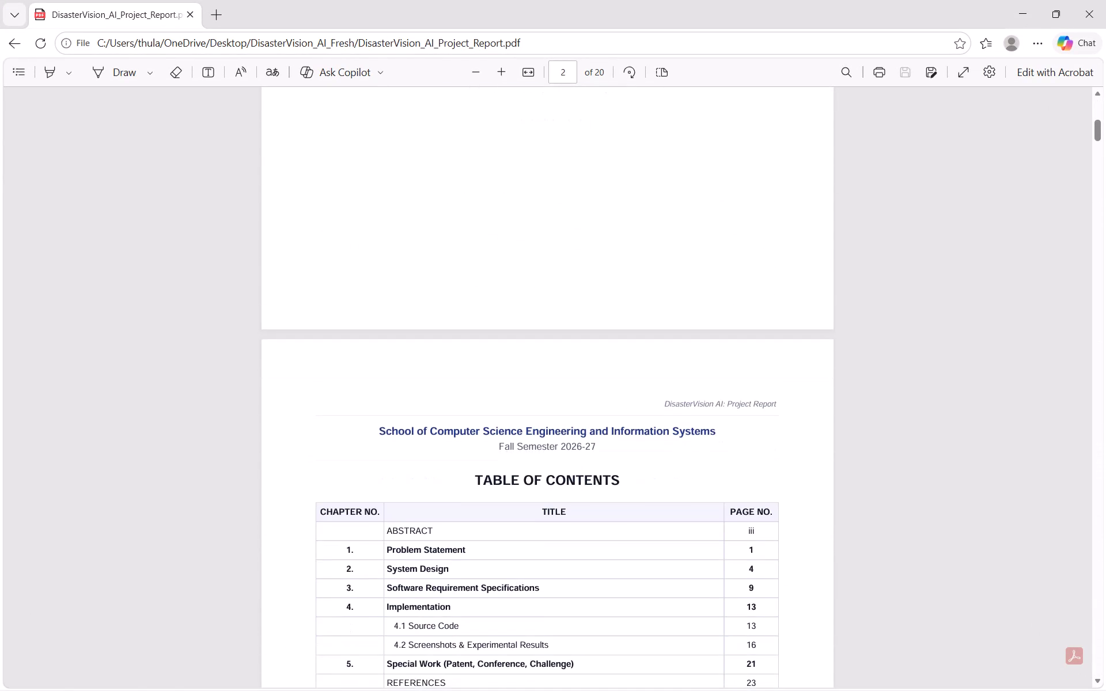
pyautogui.scroll(-1, 664, 341)
pyautogui.scroll(2, 664, 341)
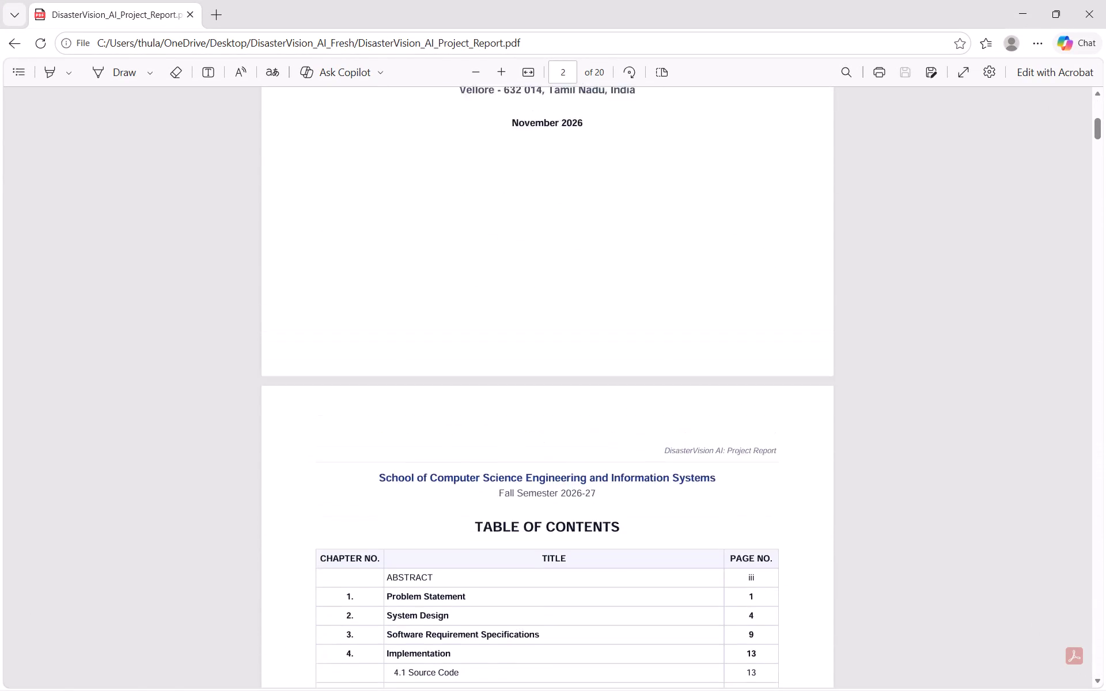
pyautogui.scroll(11, 664, 341)
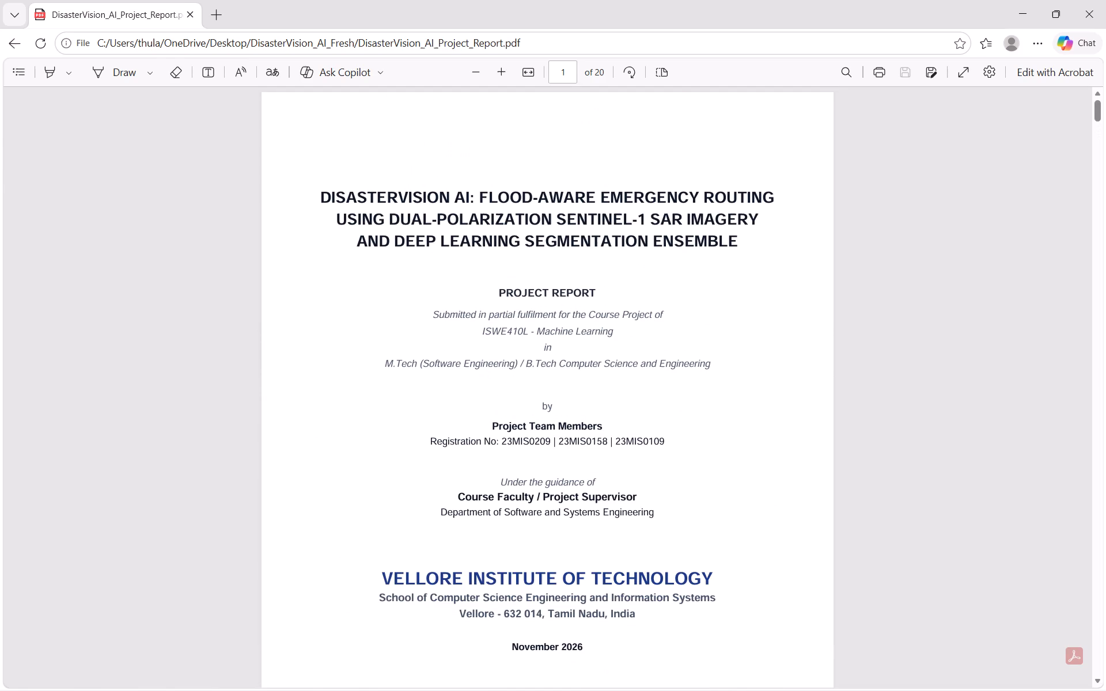
pyautogui.scroll(-5, 664, 341)
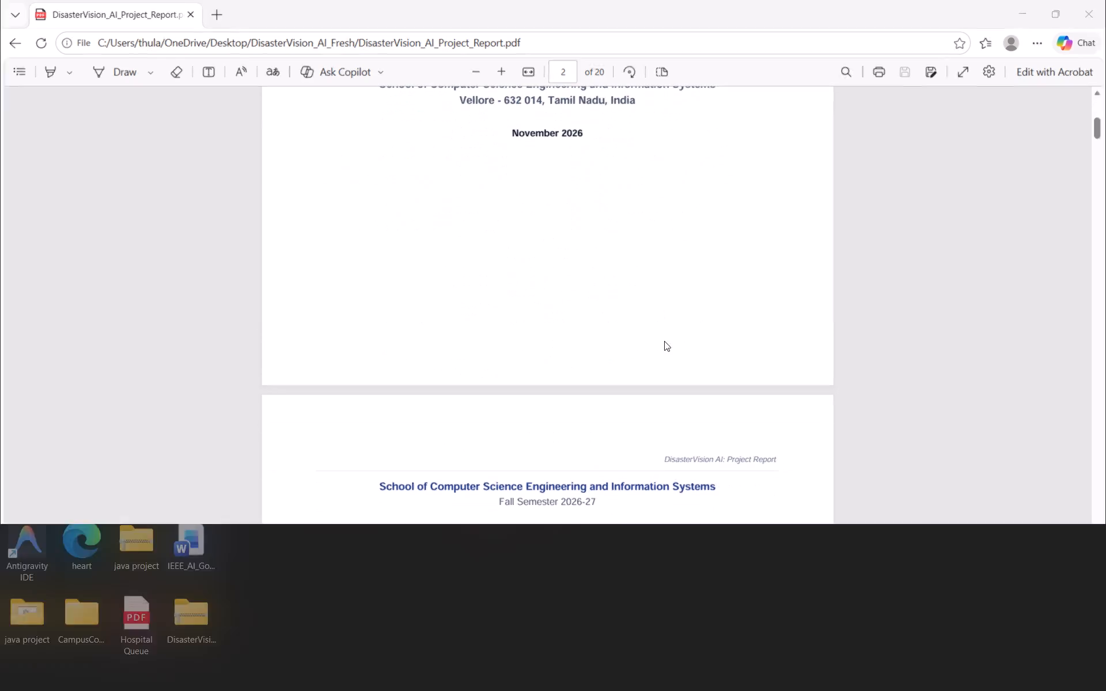
# Return to the report in Word and cut the line DisasterVision AI: Project Report below November 2026 on the cover page.
pyautogui.click(504, 174)
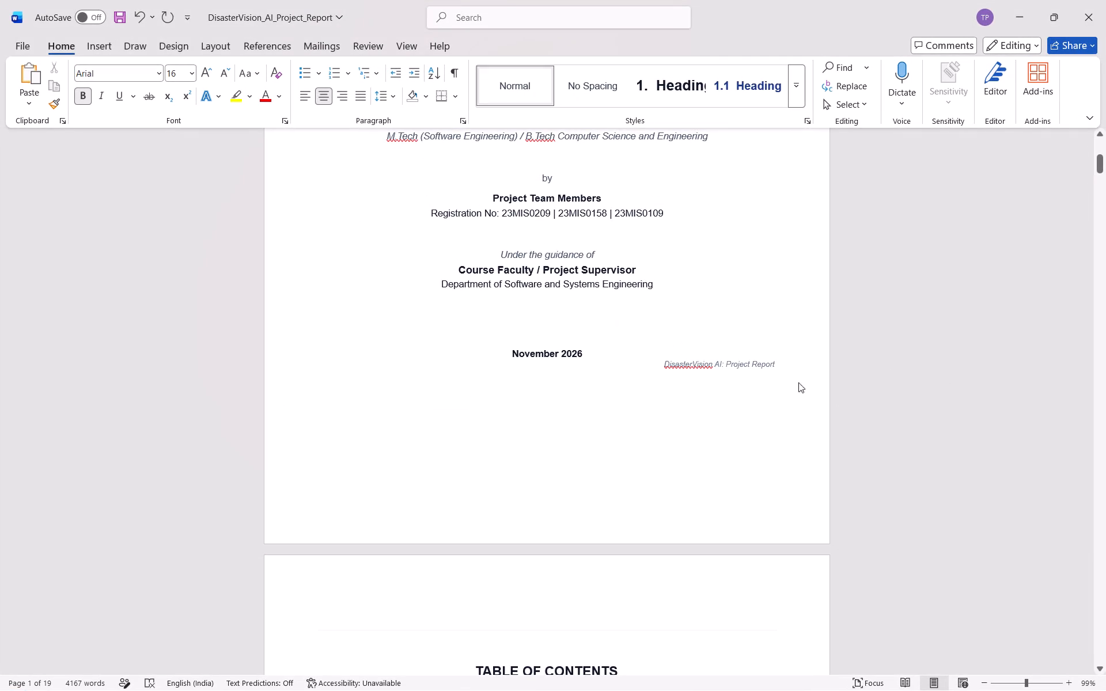
pyautogui.doubleClick(769, 362)
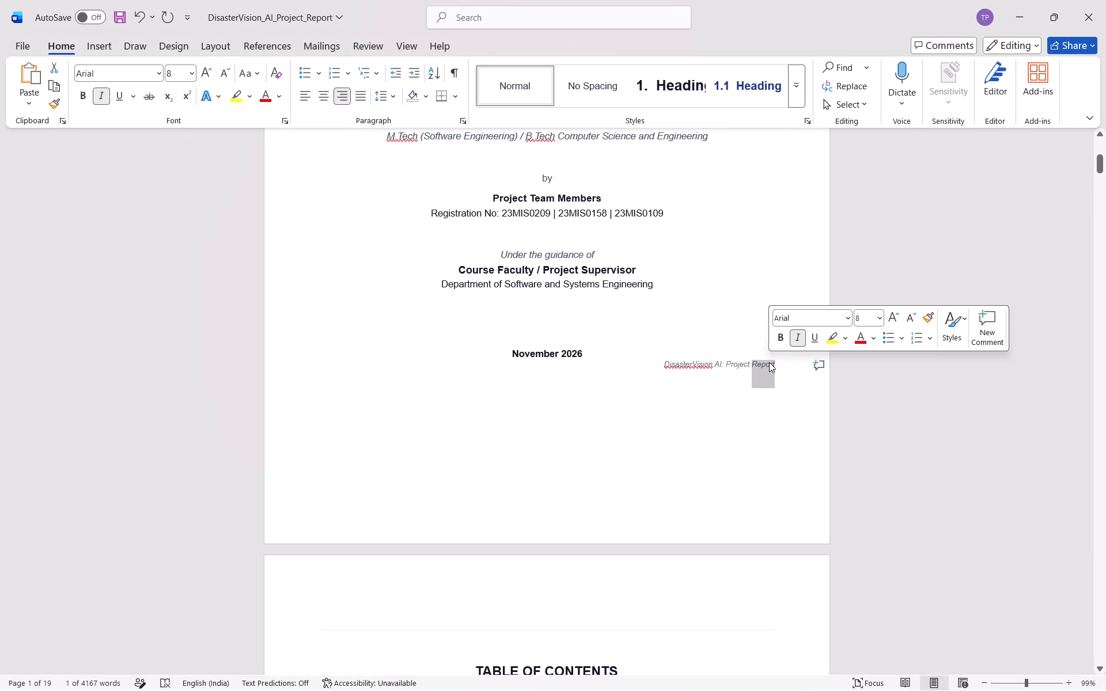
pyautogui.click(743, 427)
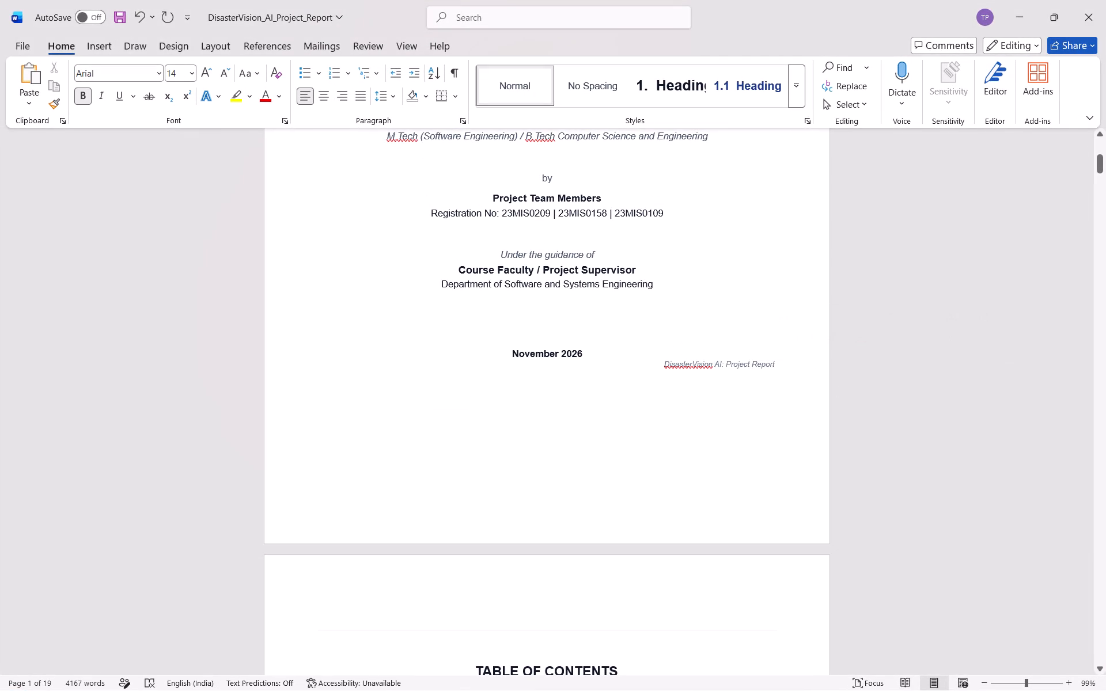
pyautogui.moveTo(781, 368); pyautogui.dragTo(661, 365)
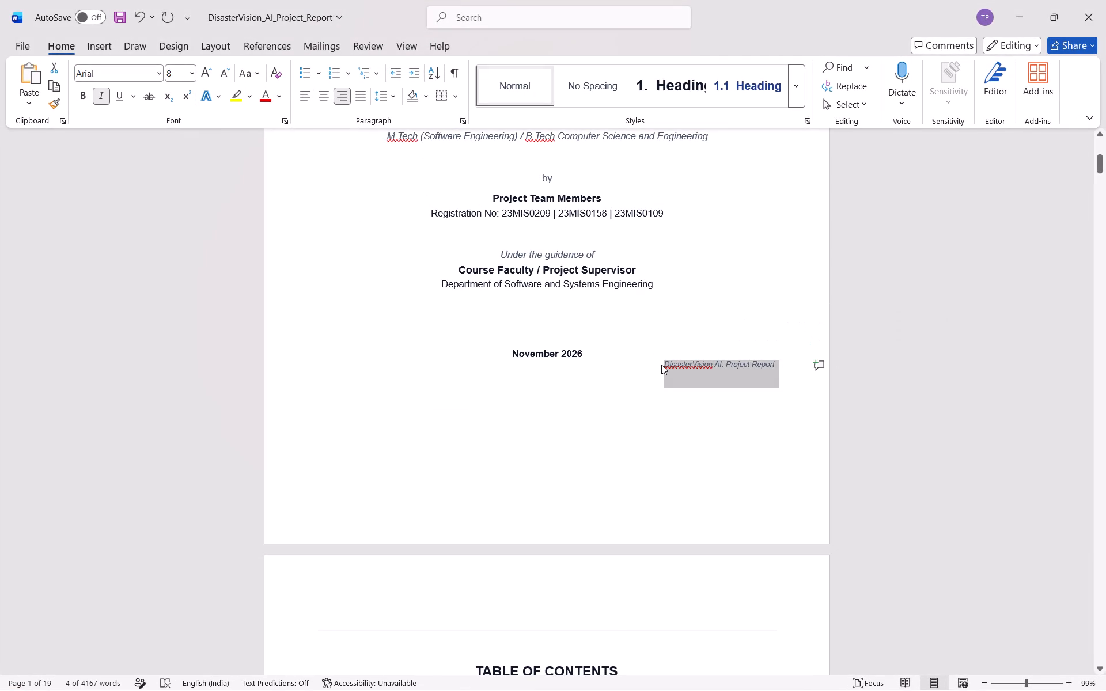
pyautogui.hotkey('ctrl', 'x')
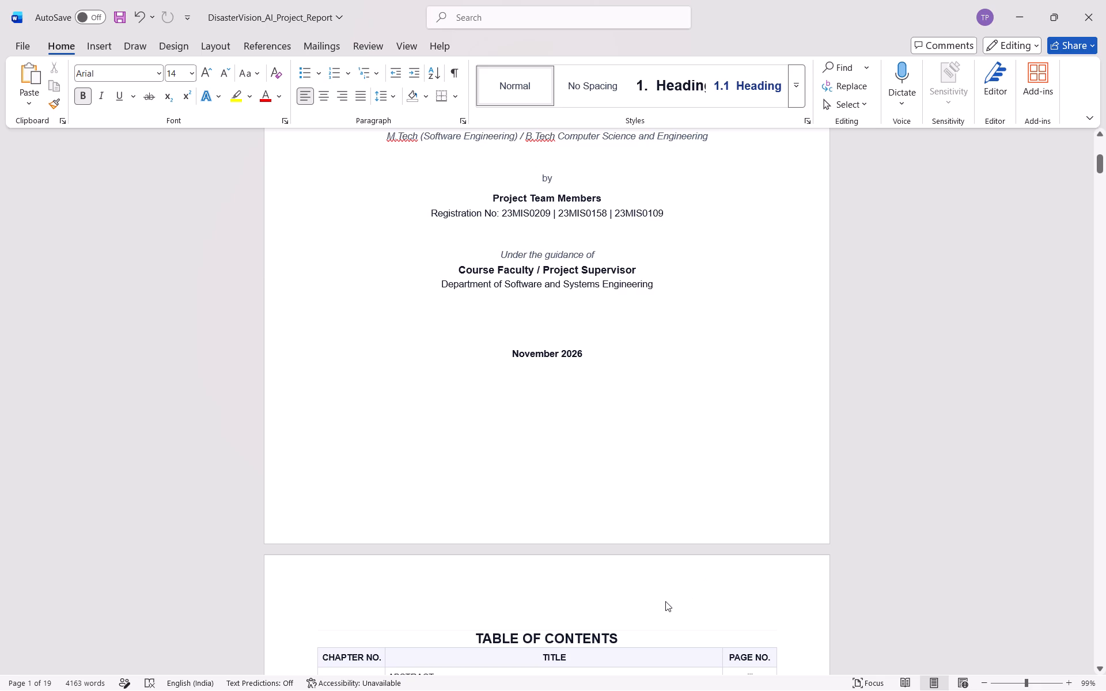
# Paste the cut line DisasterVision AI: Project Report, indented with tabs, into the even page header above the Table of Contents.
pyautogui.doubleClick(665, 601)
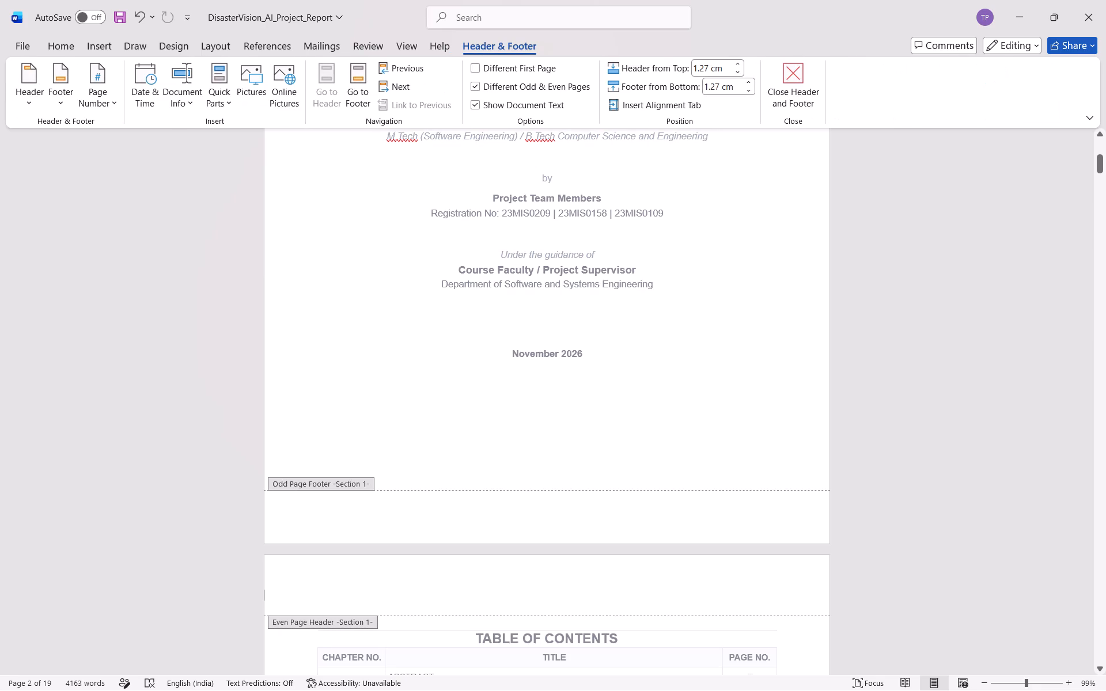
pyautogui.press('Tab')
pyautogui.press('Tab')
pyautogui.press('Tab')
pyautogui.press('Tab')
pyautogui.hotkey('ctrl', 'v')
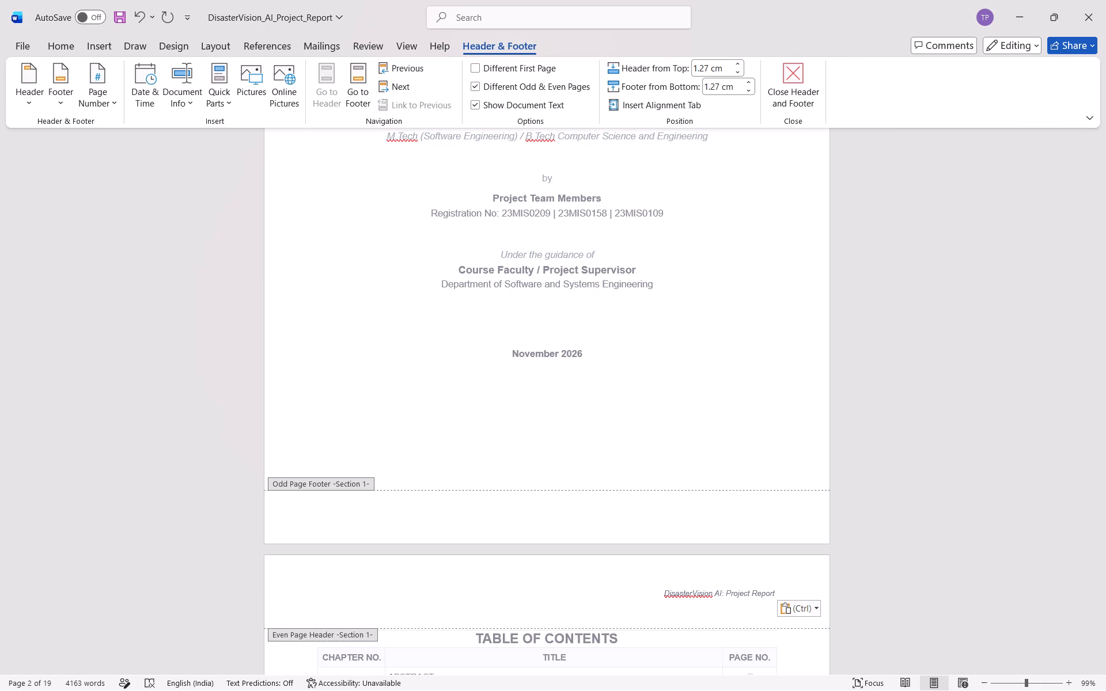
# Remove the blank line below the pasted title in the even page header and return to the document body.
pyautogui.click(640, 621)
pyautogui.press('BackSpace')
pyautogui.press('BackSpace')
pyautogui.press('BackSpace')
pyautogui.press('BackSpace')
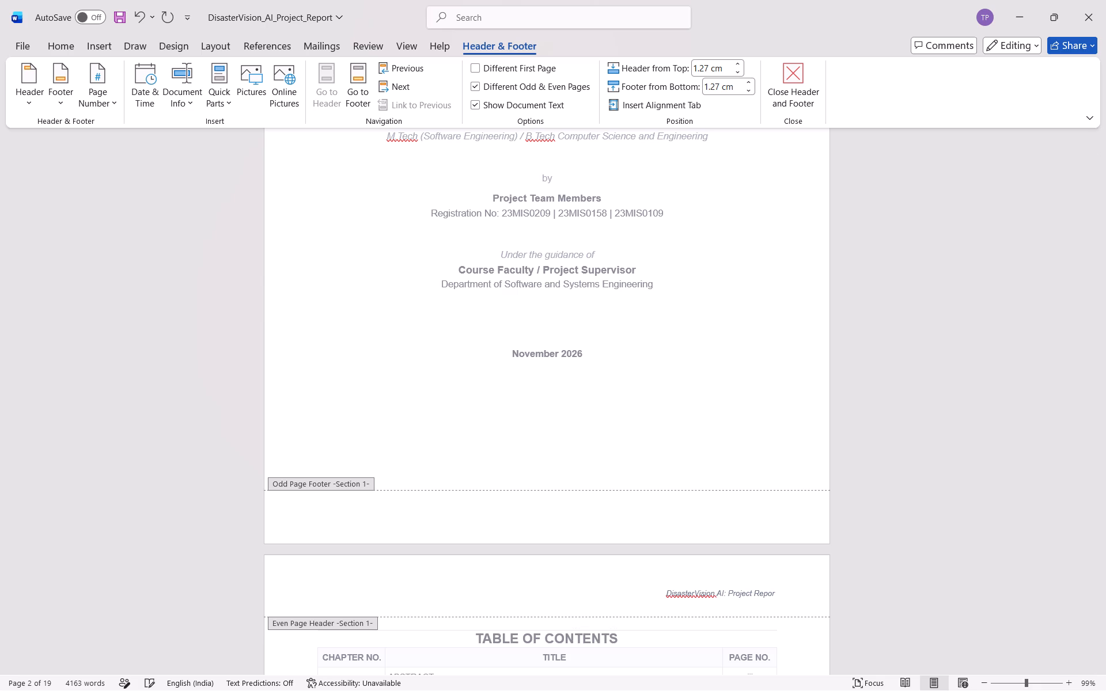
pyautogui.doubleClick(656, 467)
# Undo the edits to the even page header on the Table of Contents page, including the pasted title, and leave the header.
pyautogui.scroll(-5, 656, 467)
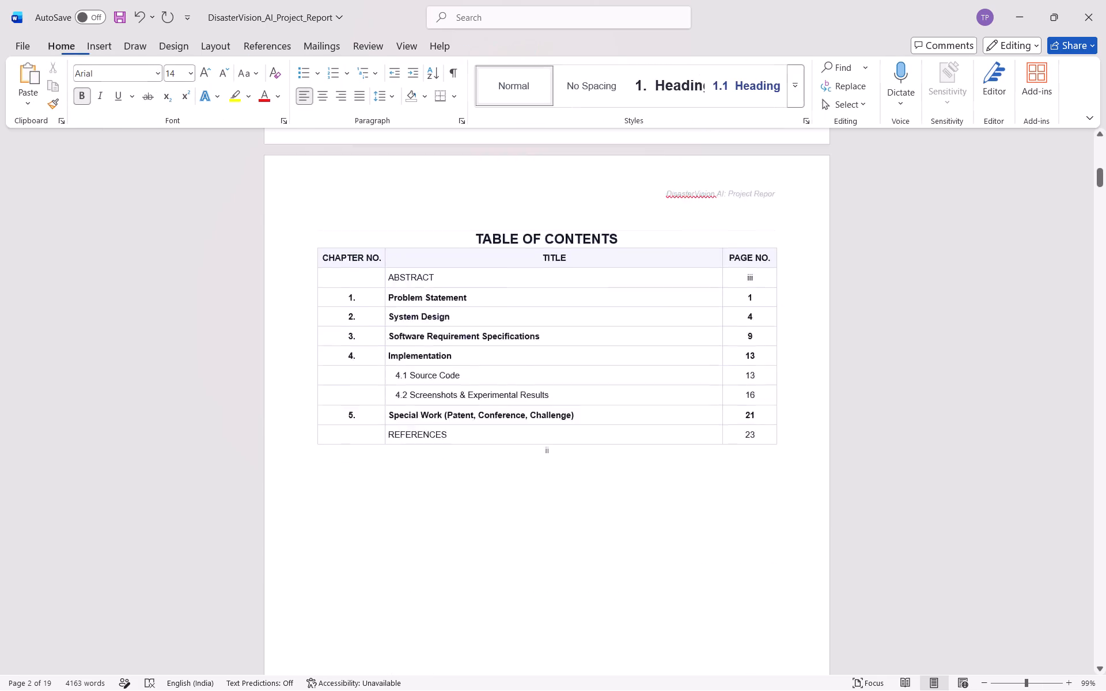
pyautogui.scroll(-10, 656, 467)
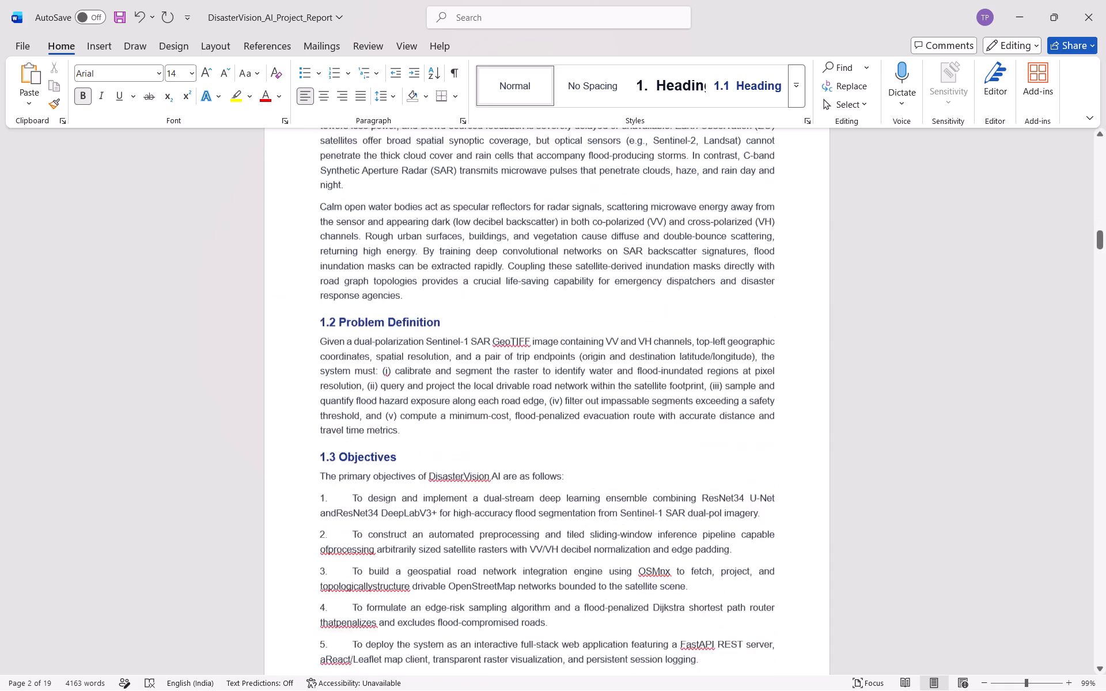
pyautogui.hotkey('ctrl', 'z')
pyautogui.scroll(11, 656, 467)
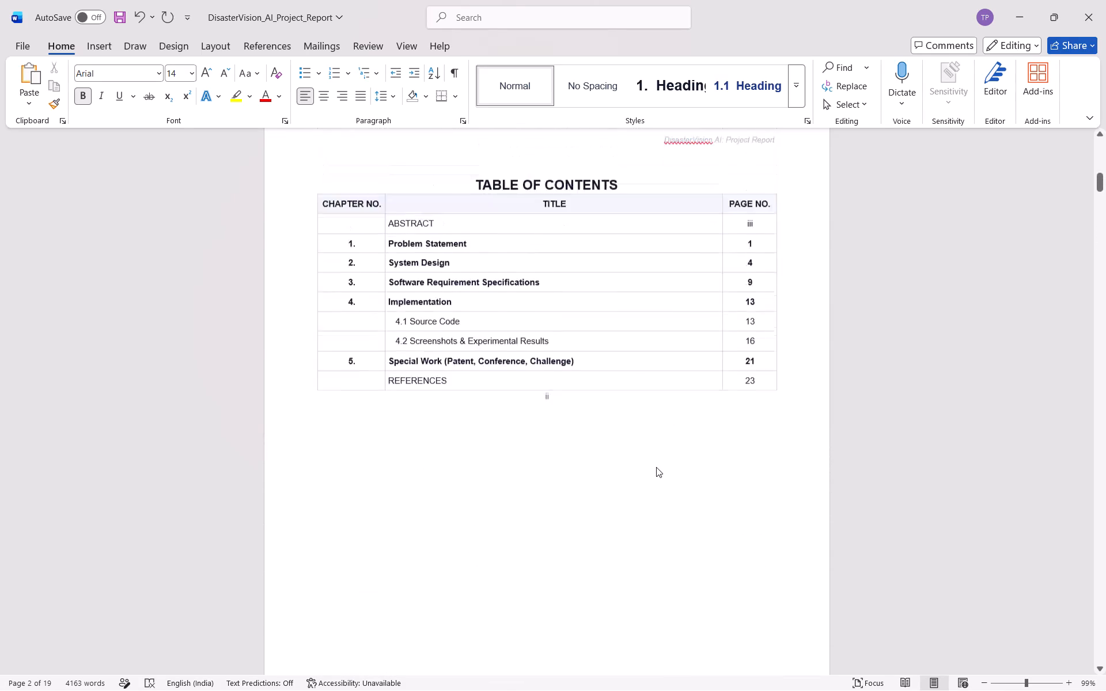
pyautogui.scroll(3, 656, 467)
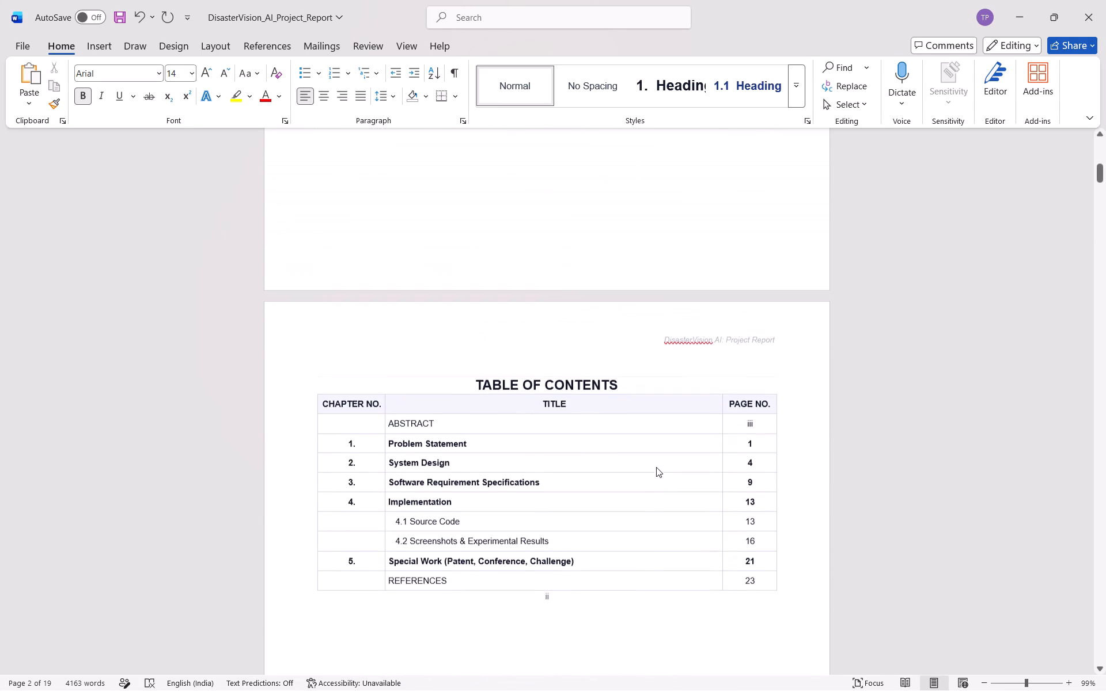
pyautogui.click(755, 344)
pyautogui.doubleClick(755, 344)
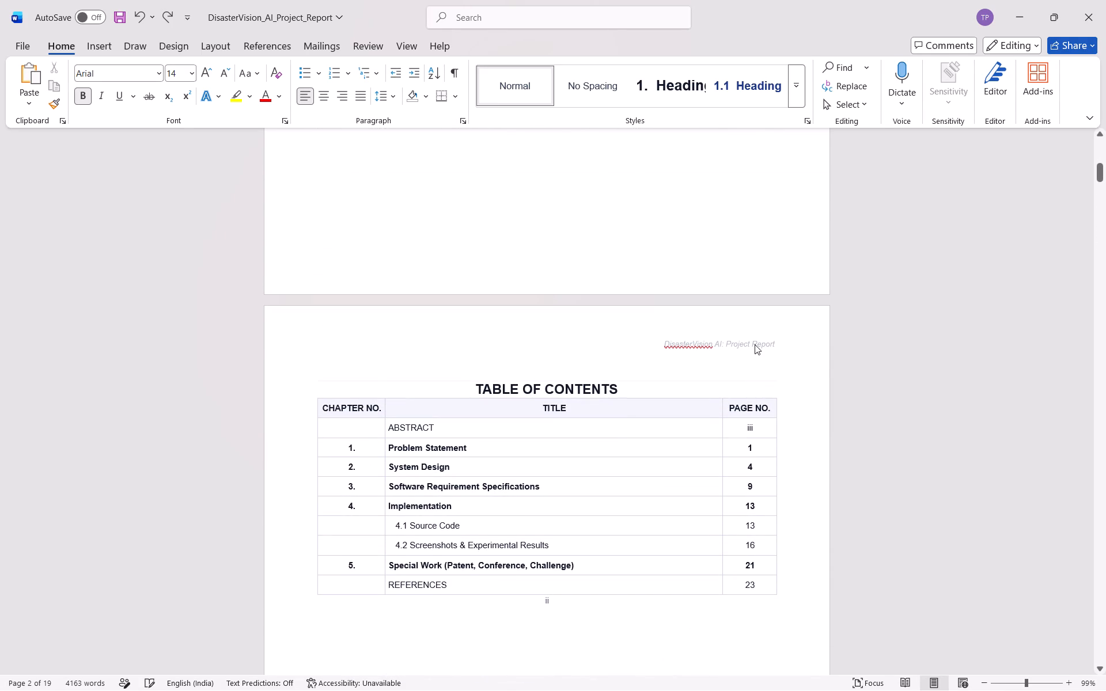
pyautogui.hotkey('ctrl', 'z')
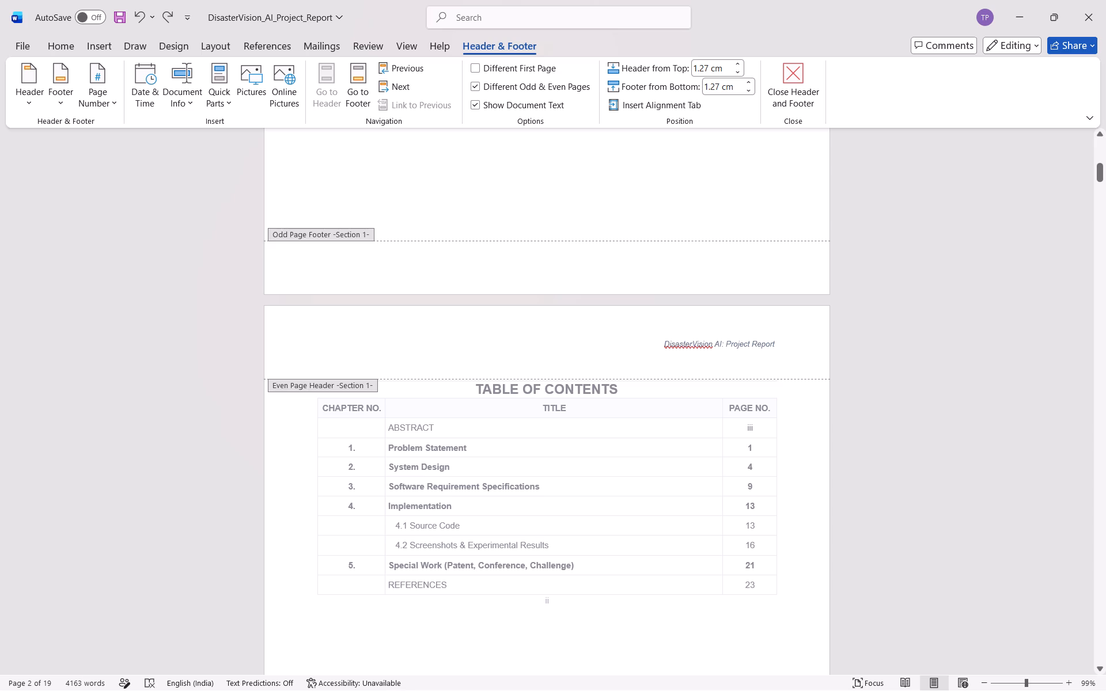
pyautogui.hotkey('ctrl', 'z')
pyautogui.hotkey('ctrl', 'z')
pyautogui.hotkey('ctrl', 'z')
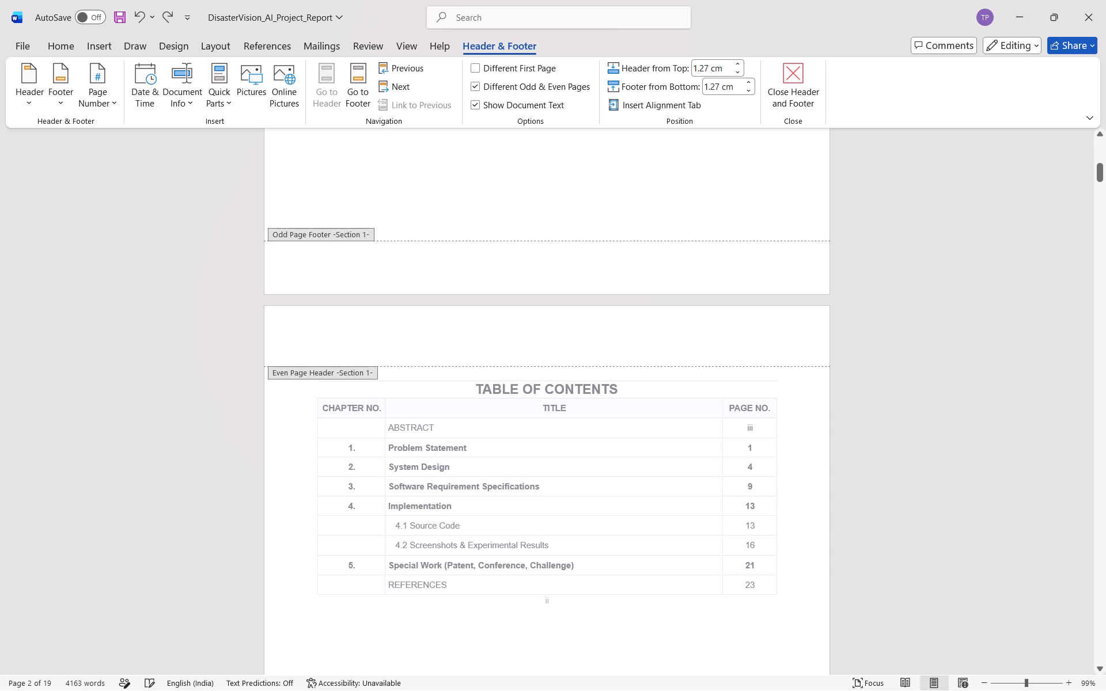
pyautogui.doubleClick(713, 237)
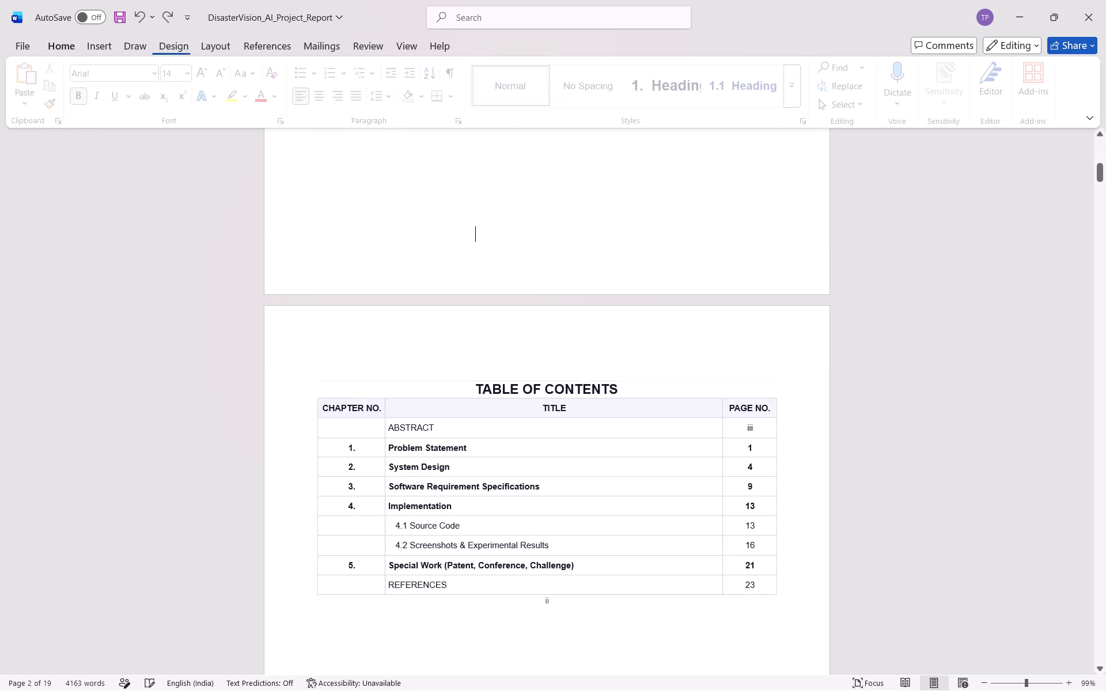
# Copy the title DisasterVision AI: Flood-Aware Emergency Routing using Sentinel-1 SAR & Deep Learning from the Section 2 even page header above Table 1.
pyautogui.scroll(-15, 713, 237)
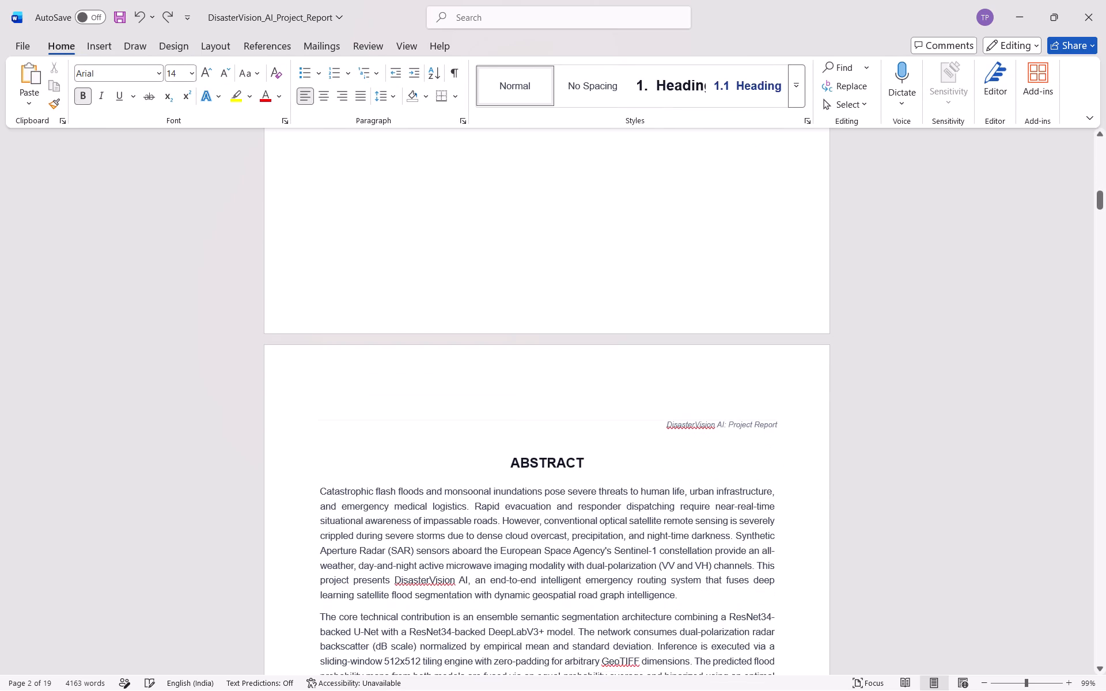
pyautogui.scroll(-2, 713, 237)
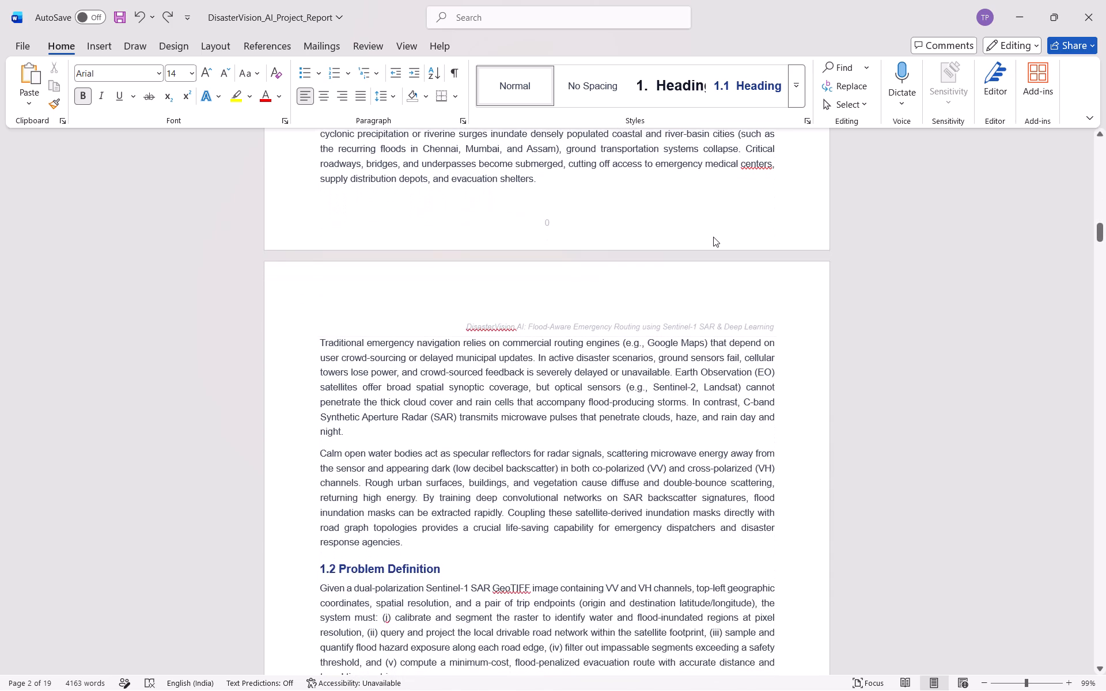
pyautogui.scroll(-5, 713, 237)
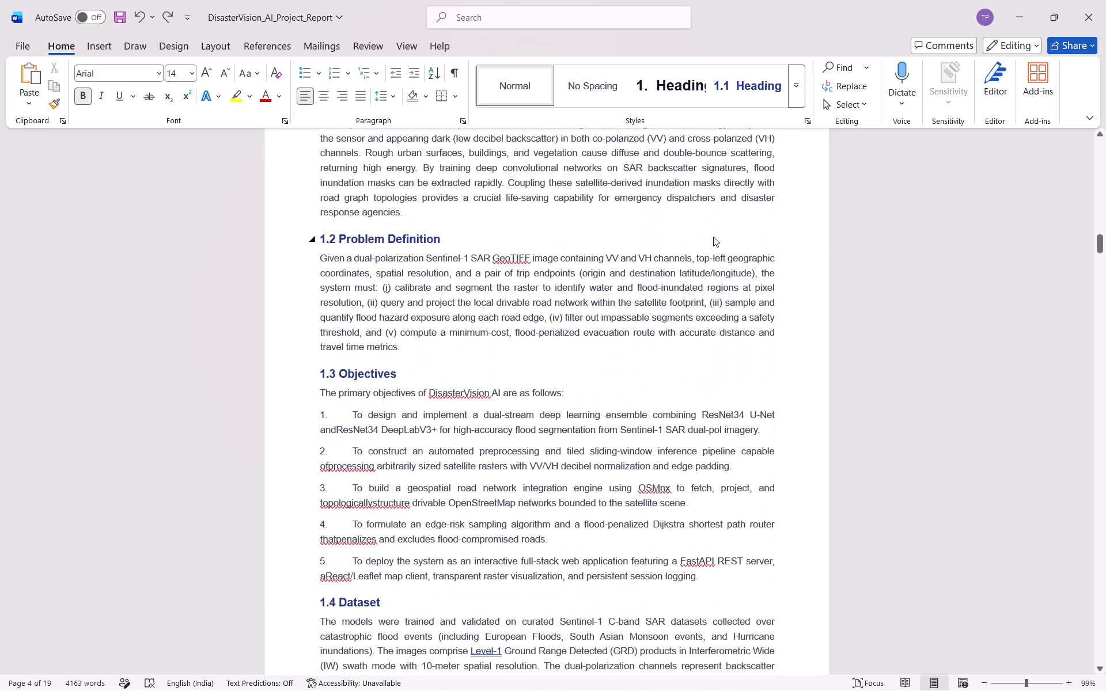
pyautogui.scroll(-5, 713, 237)
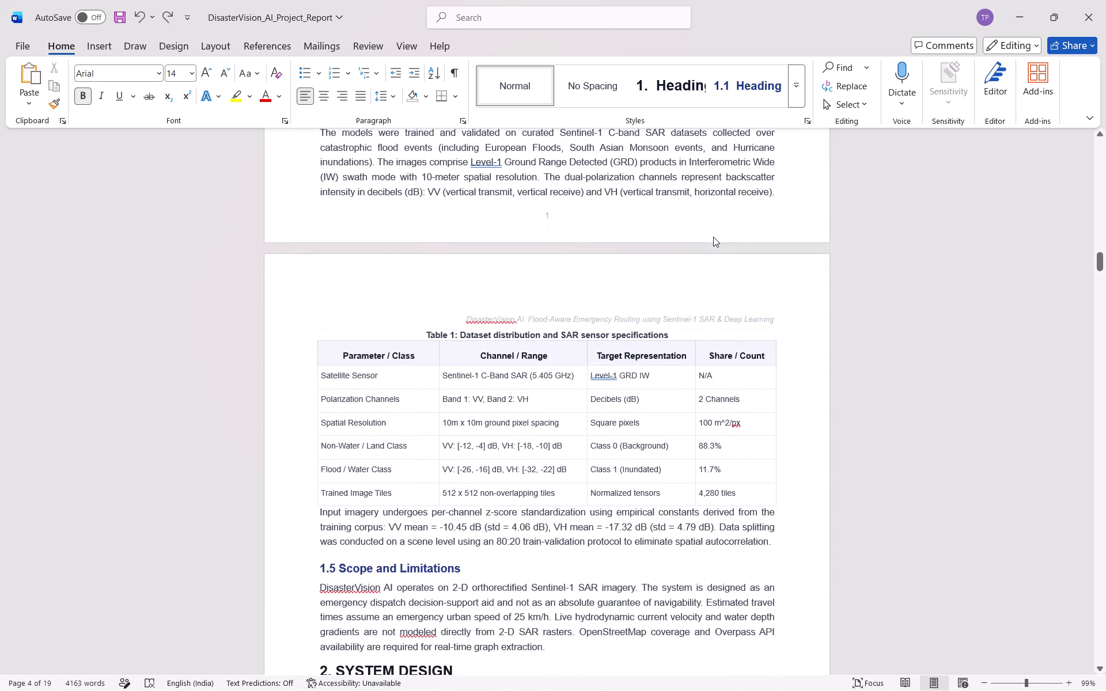
pyautogui.tripleClick(733, 321)
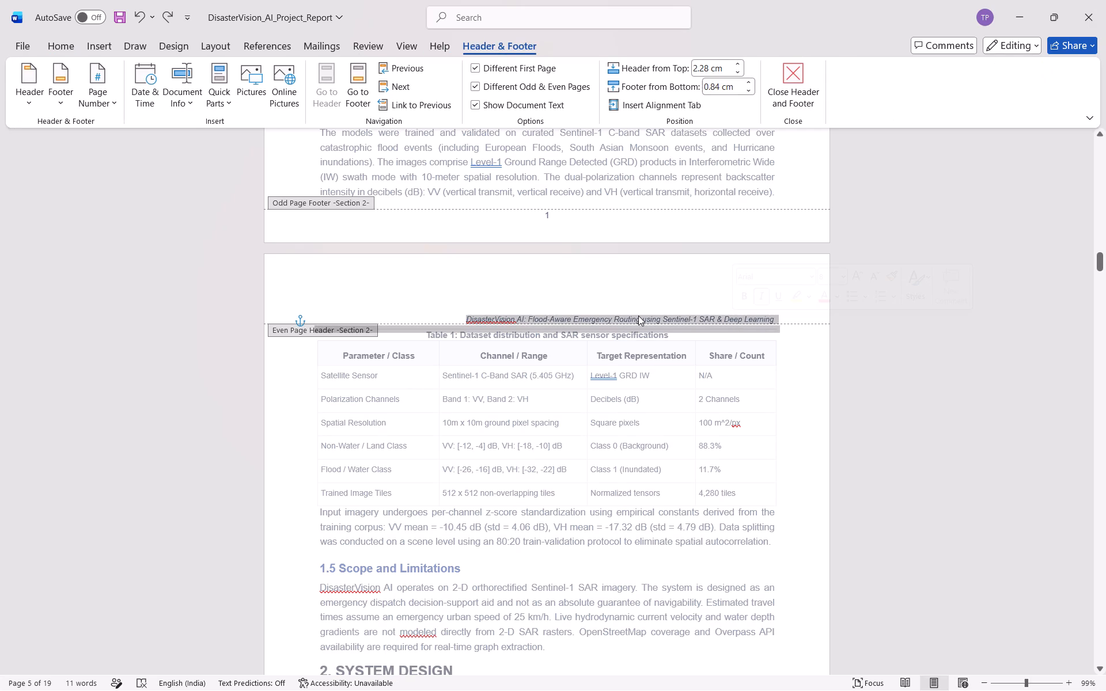
pyautogui.click(638, 316)
pyautogui.moveTo(788, 316); pyautogui.dragTo(471, 317)
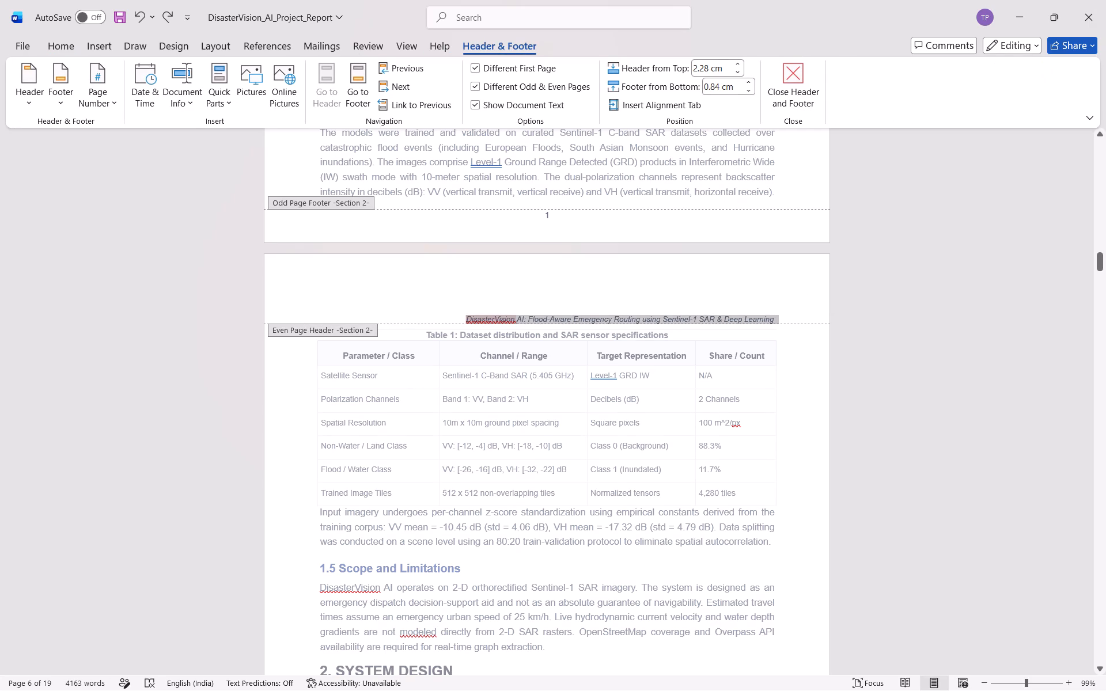
pyautogui.moveTo(471, 317); pyautogui.dragTo(471, 317)
pyautogui.hotkey('ctrl', 'c')
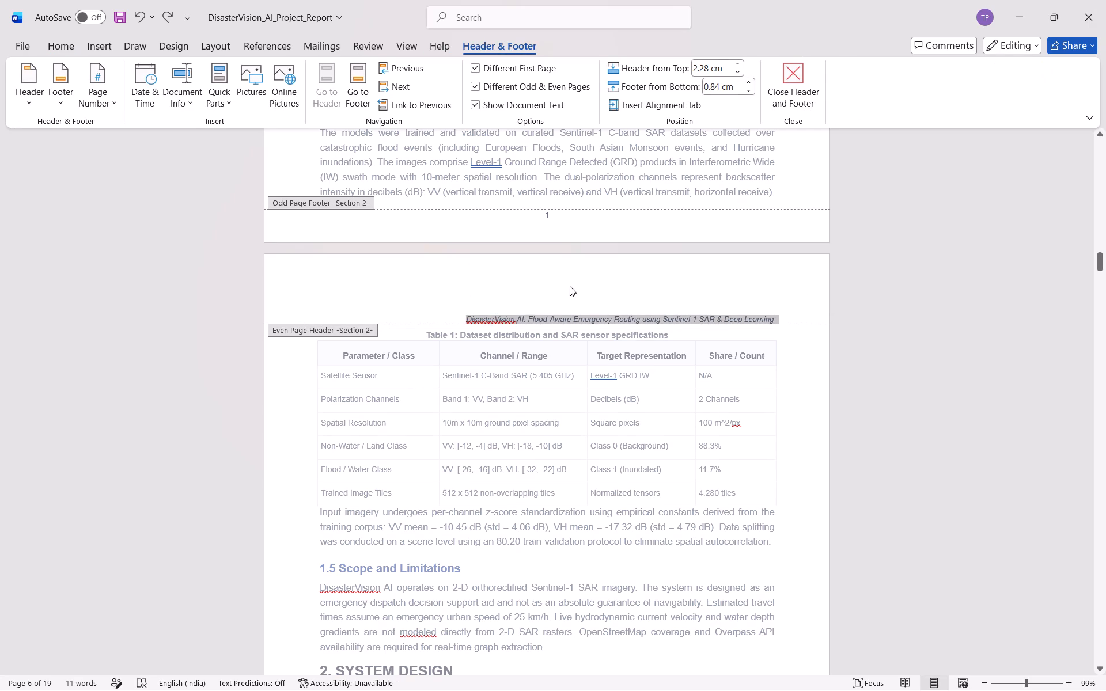
# Check the running header on the following Section 2 pages through Table 2 and return to the document body.
pyautogui.click(623, 278)
pyautogui.scroll(-9, 623, 278)
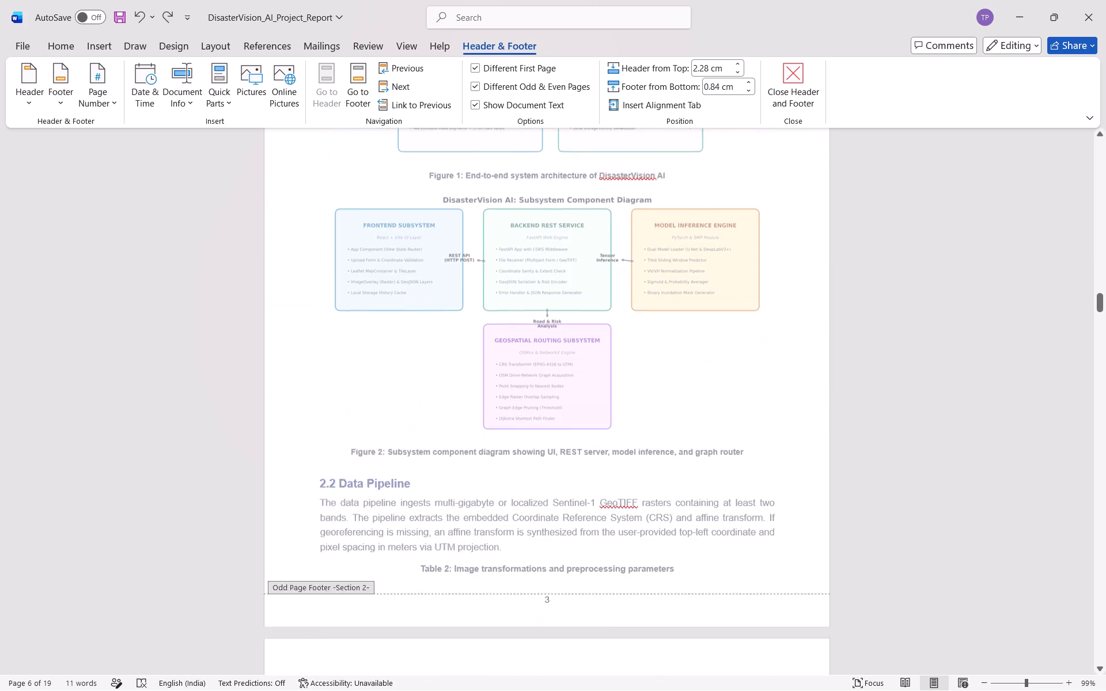
pyautogui.scroll(-4, 623, 278)
pyautogui.click(623, 278)
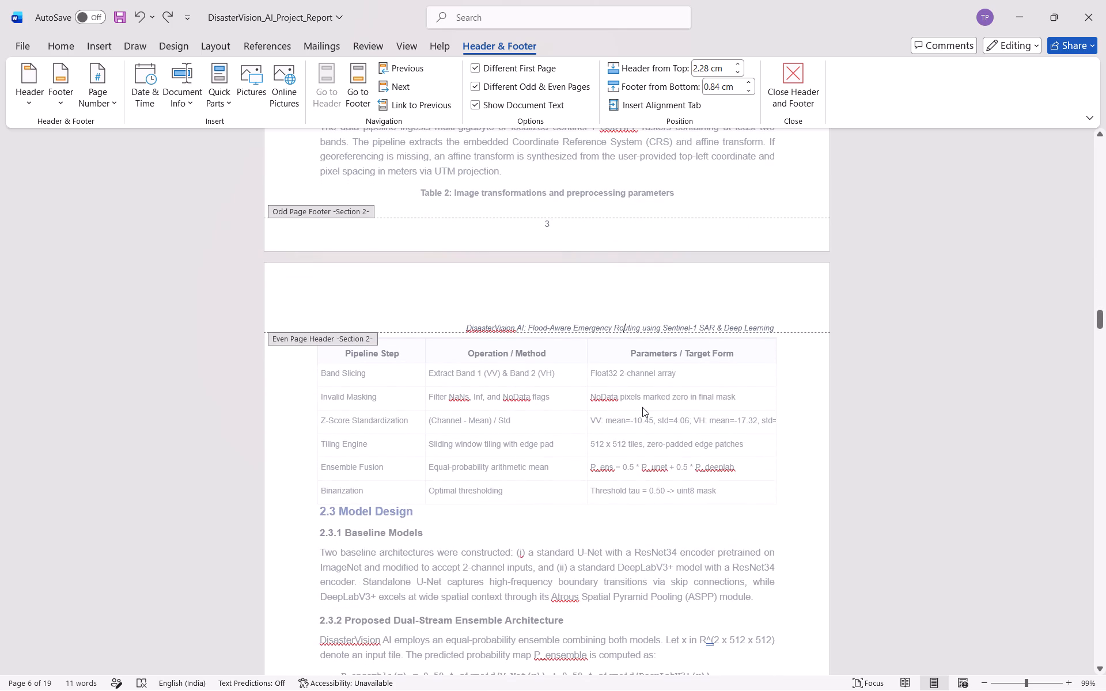
pyautogui.doubleClick(642, 407)
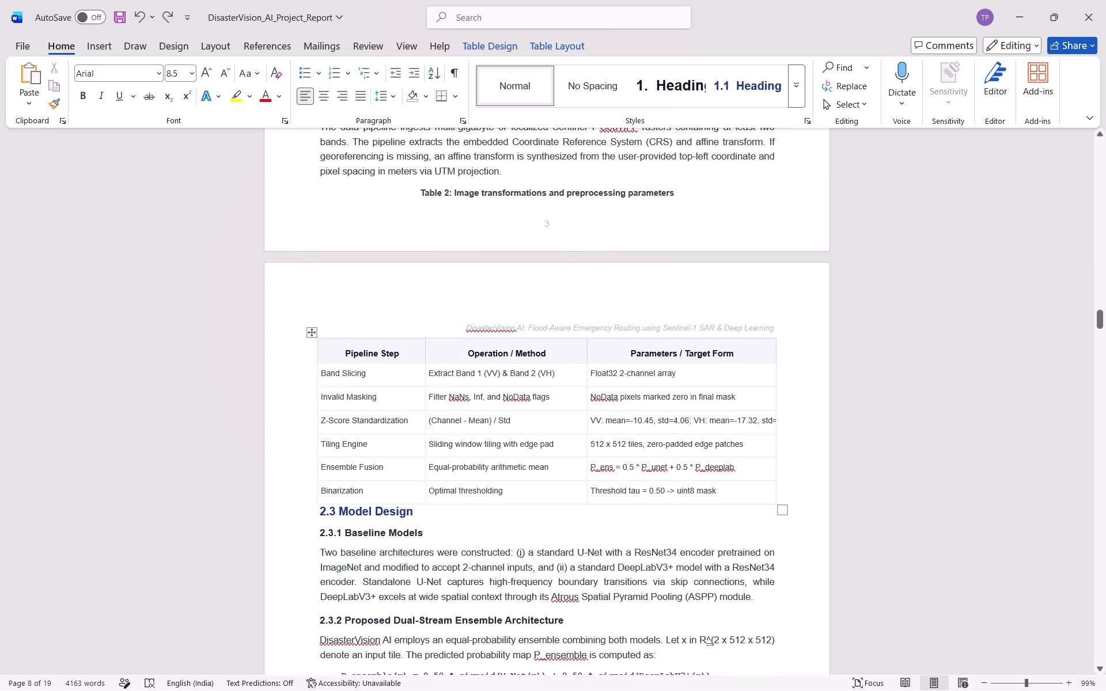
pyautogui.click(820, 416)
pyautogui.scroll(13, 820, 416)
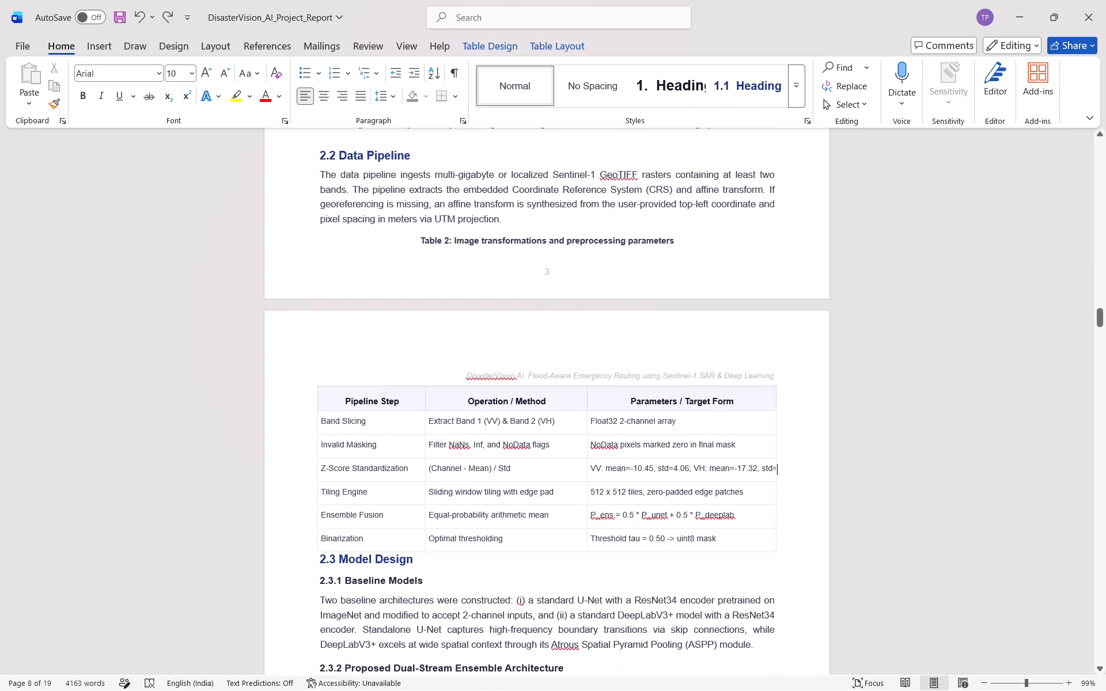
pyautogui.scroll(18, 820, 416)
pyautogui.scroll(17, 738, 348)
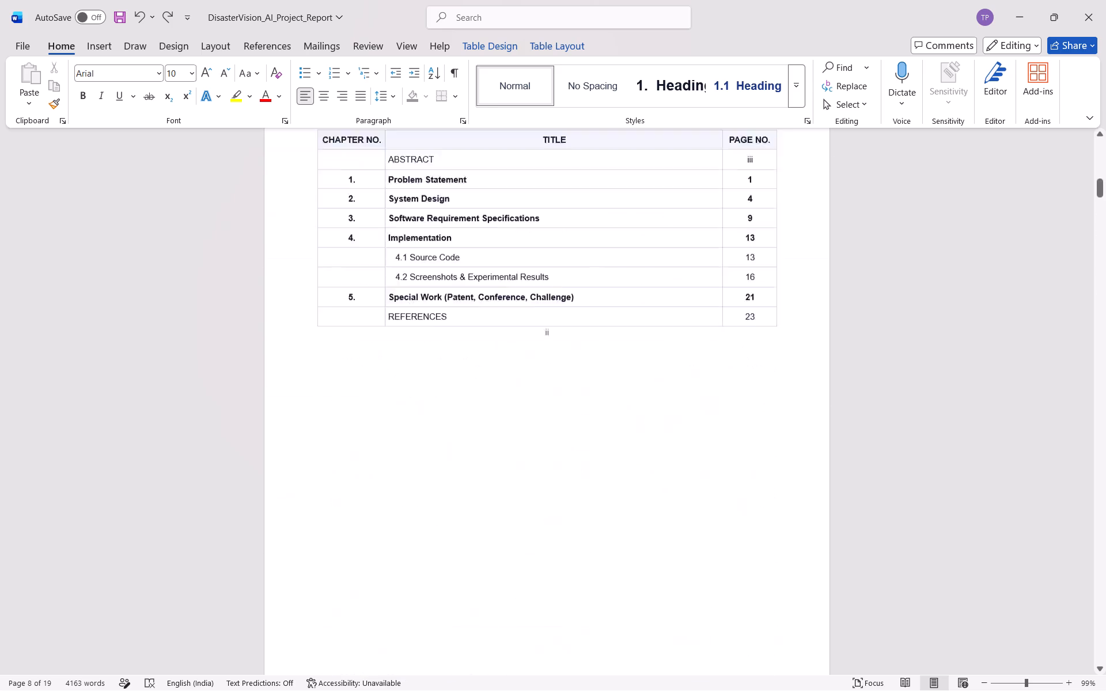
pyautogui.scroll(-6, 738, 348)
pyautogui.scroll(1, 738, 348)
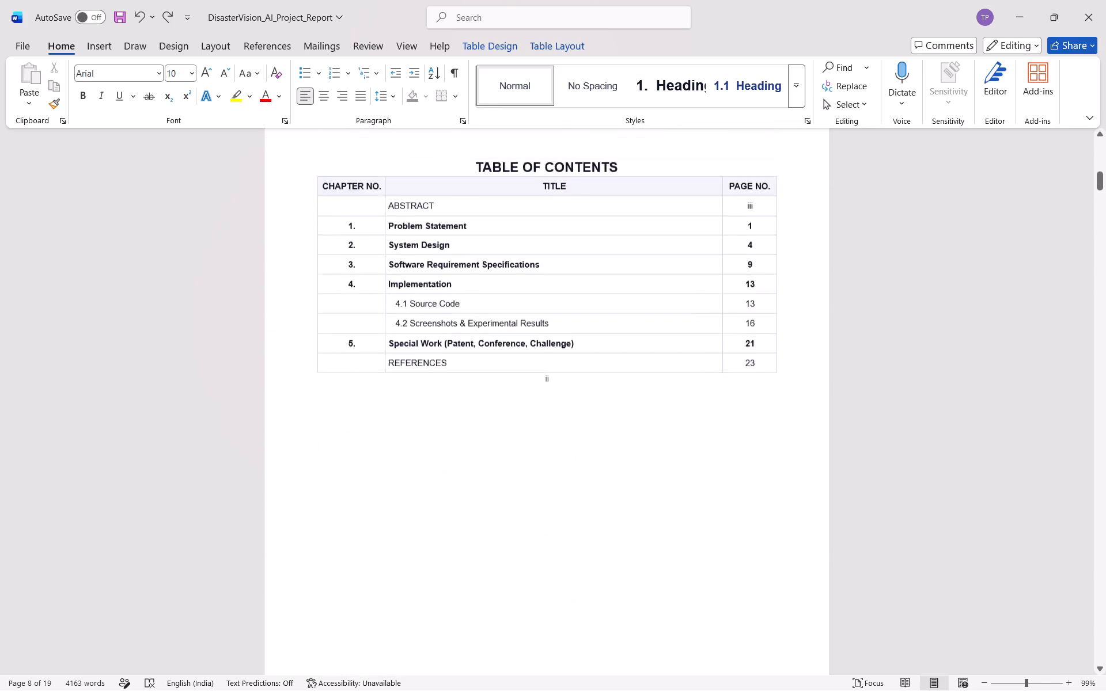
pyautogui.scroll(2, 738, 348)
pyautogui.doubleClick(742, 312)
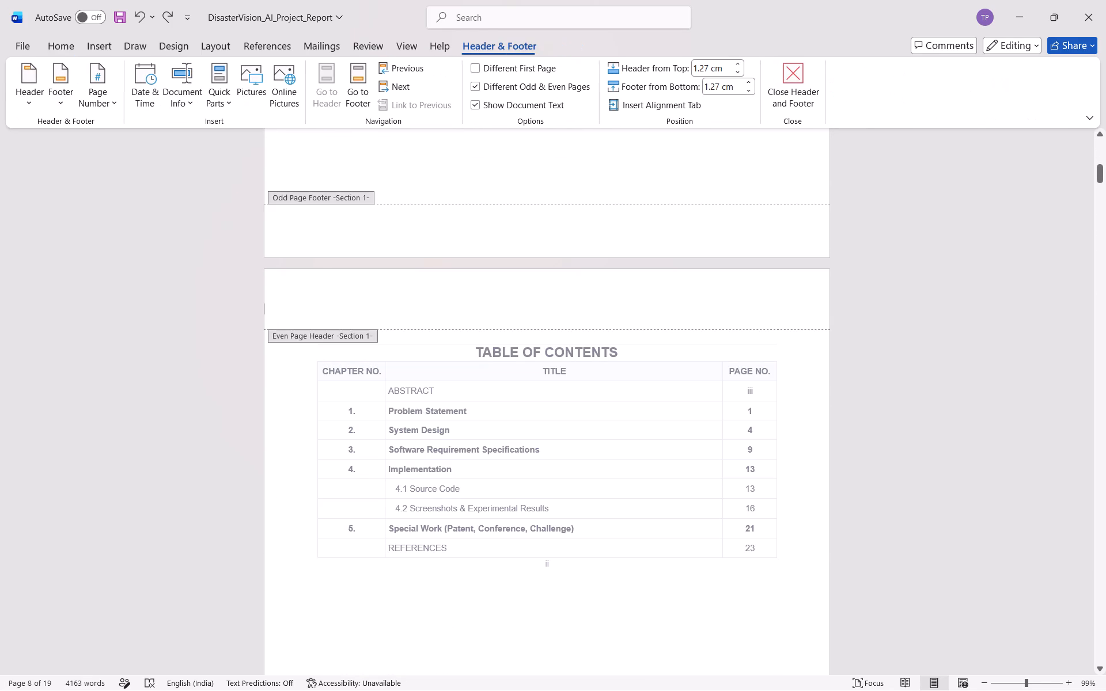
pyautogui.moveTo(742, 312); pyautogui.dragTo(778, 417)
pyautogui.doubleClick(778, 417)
# Examine the running titles on the Abstract and following pages, and select the line DisasterVision AI: Project Report above the ABSTRACT heading.
pyautogui.scroll(-3, 778, 417)
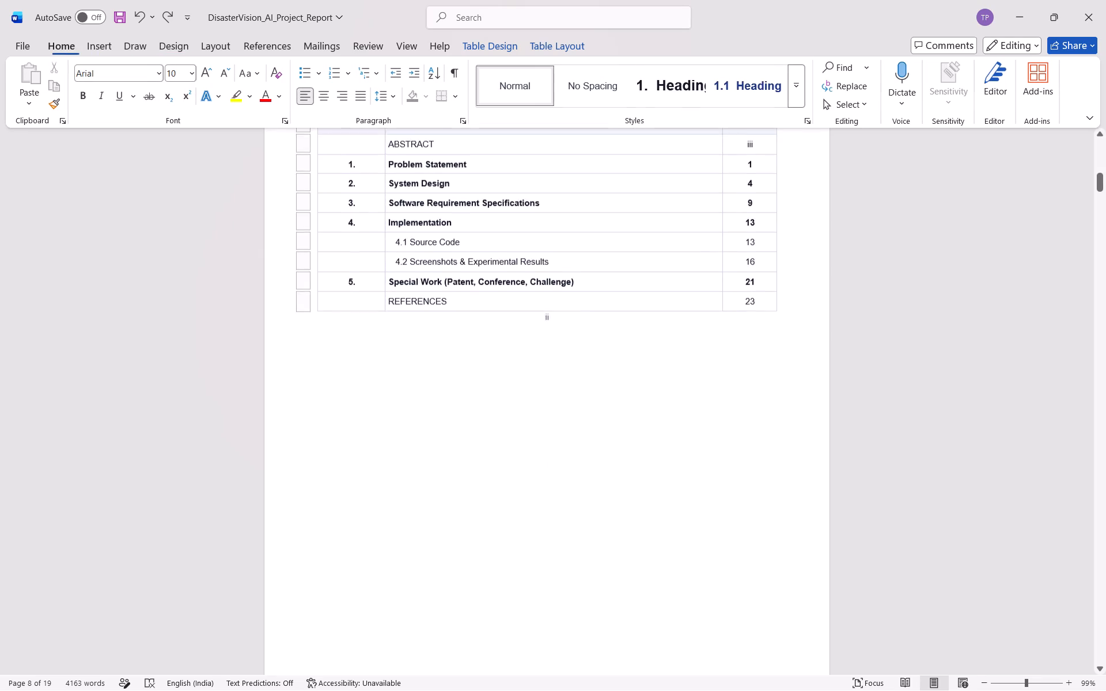
pyautogui.scroll(-9, 778, 417)
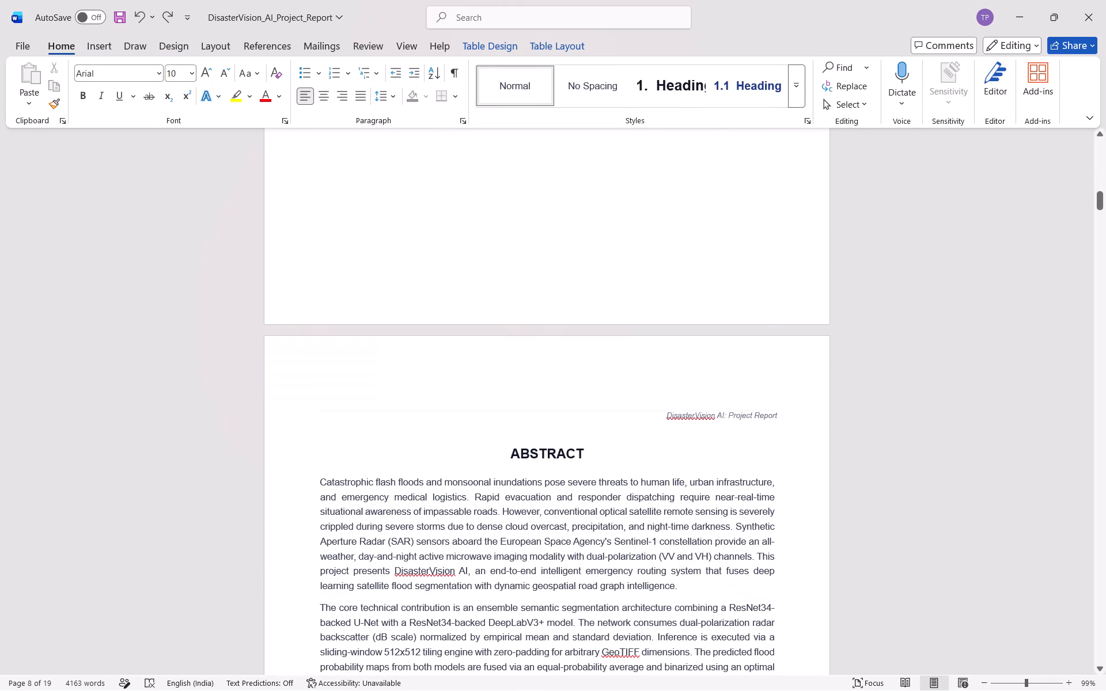
pyautogui.scroll(-4, 778, 417)
pyautogui.scroll(1, 778, 417)
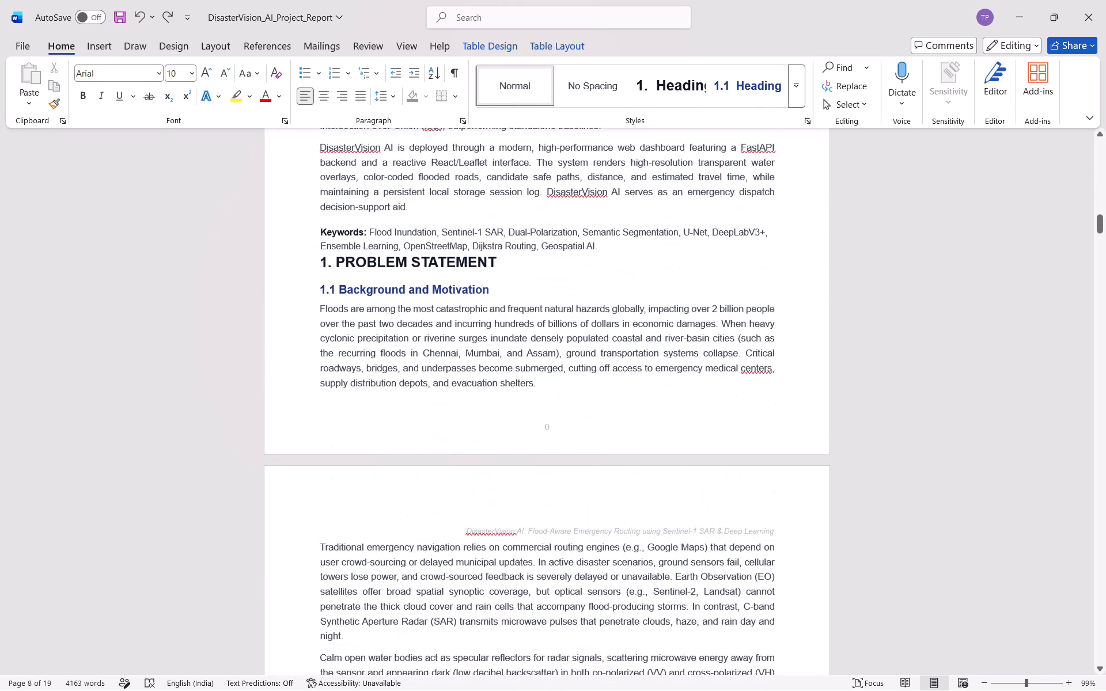
pyautogui.scroll(2, 778, 417)
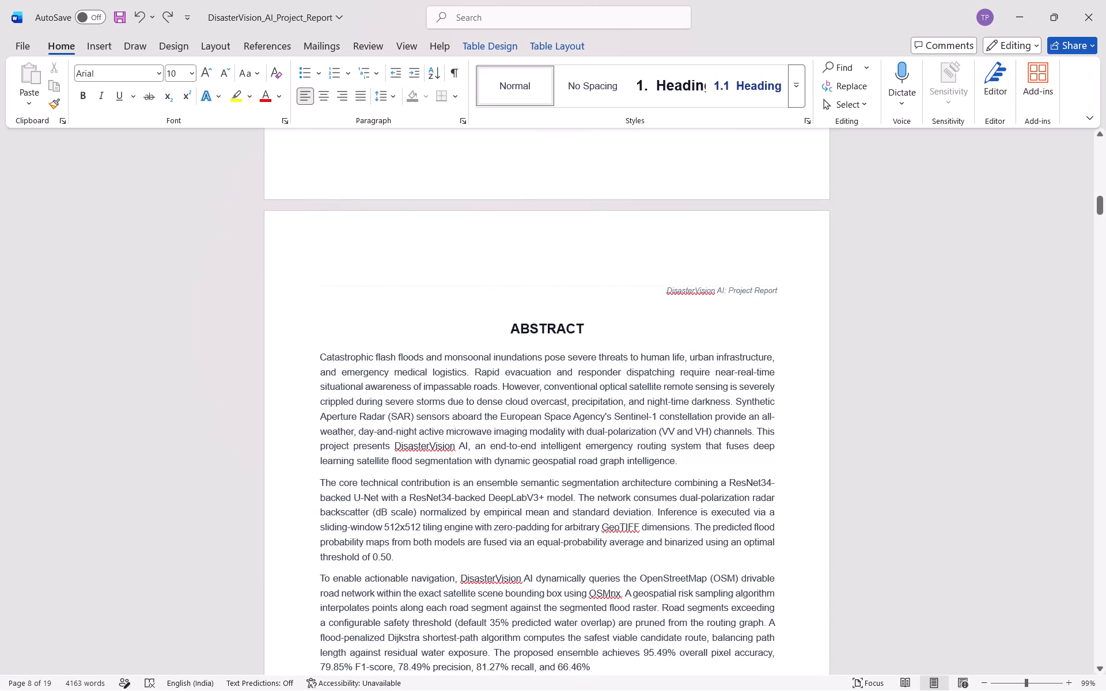
pyautogui.moveTo(783, 291); pyautogui.dragTo(688, 296)
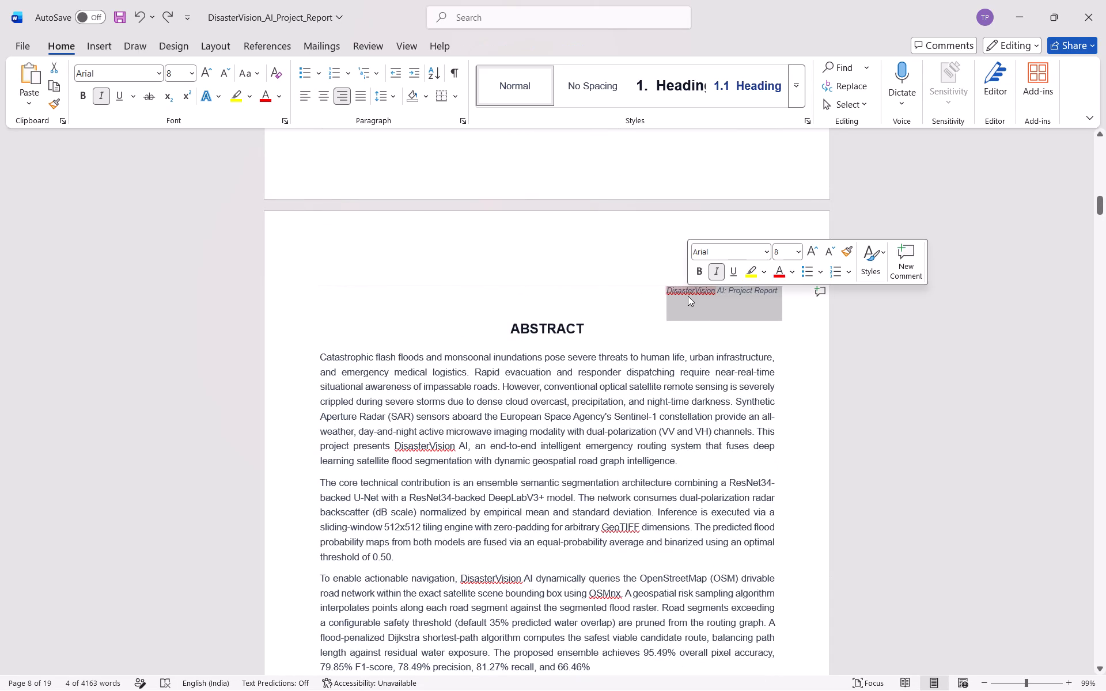
# Switch to the project report PDF in Edge and examine the running header on the Table of Contents and Abstract pages.
pyautogui.hotkey('alt', 'Tab')
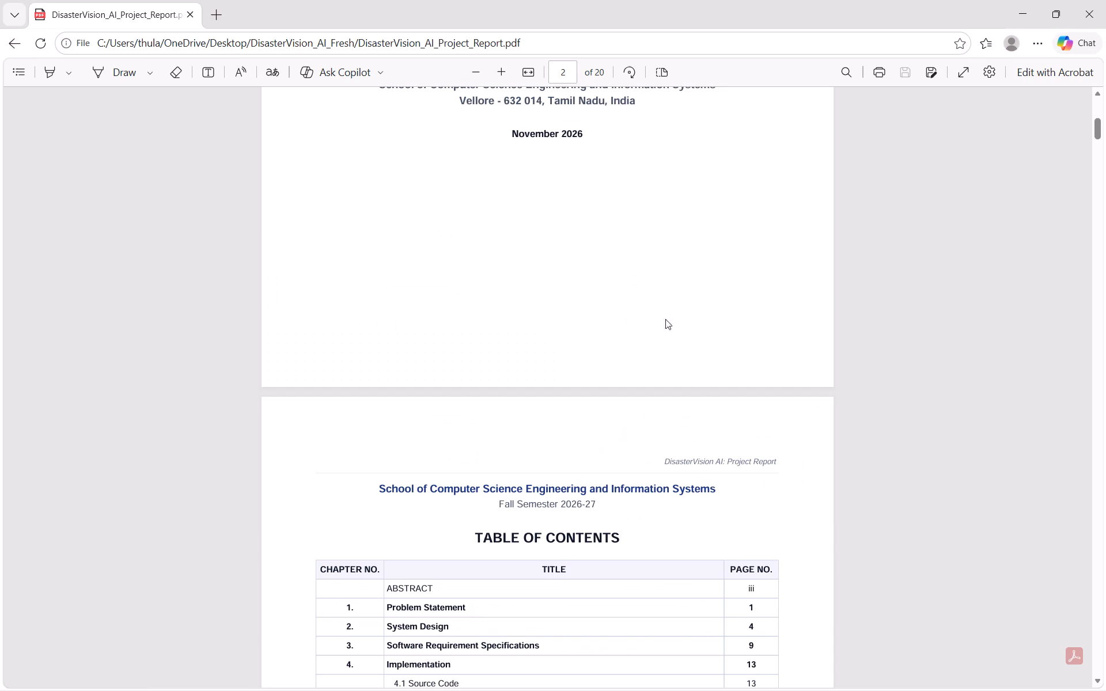
pyautogui.scroll(-2, 678, 356)
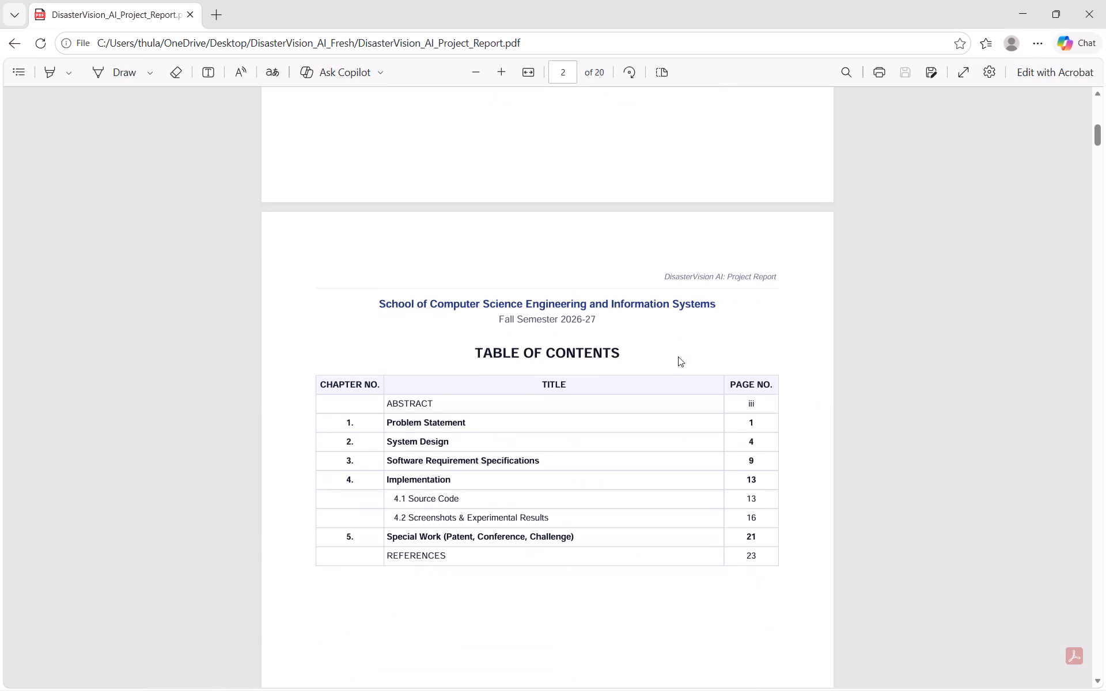
pyautogui.scroll(-11, 678, 356)
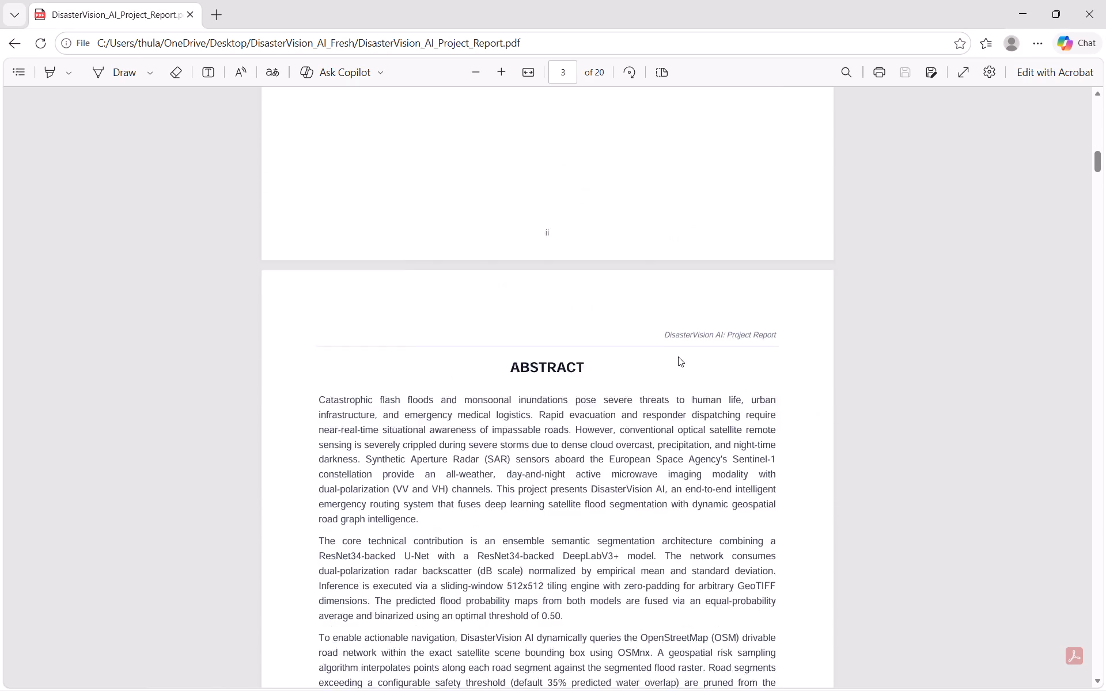
# Examine the rest of the Abstract page in the PDF and switch back to the report in Word.
pyautogui.scroll(-5, 678, 356)
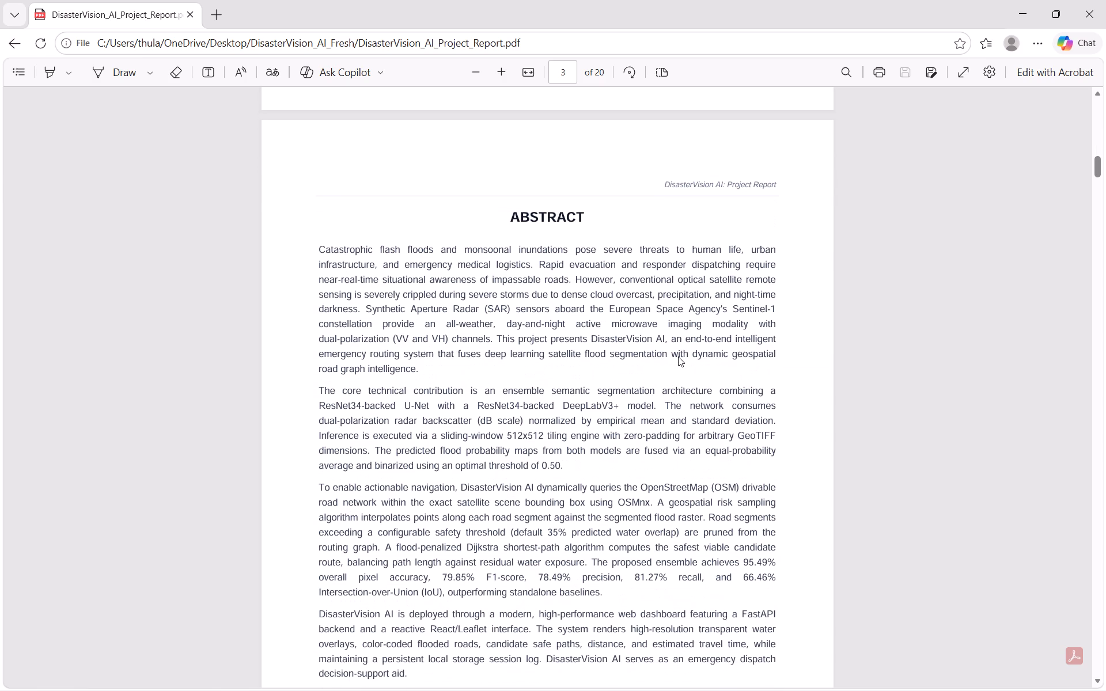
pyautogui.scroll(-4, 678, 356)
pyautogui.hotkey('alt', 'Tab')
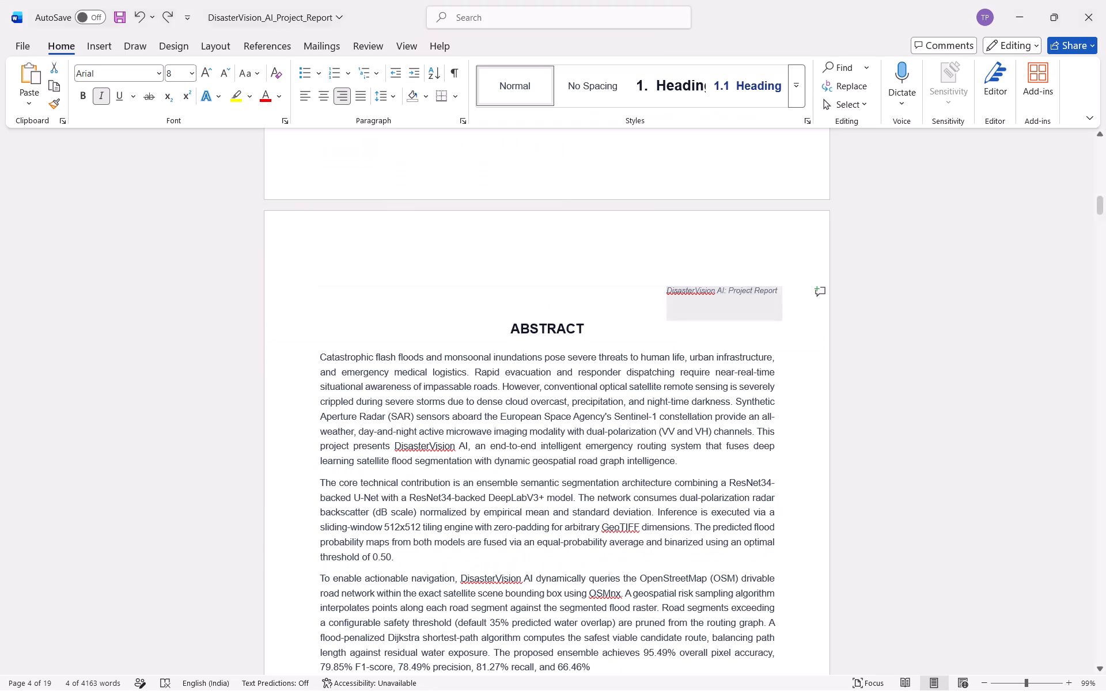
pyautogui.click(600, 236)
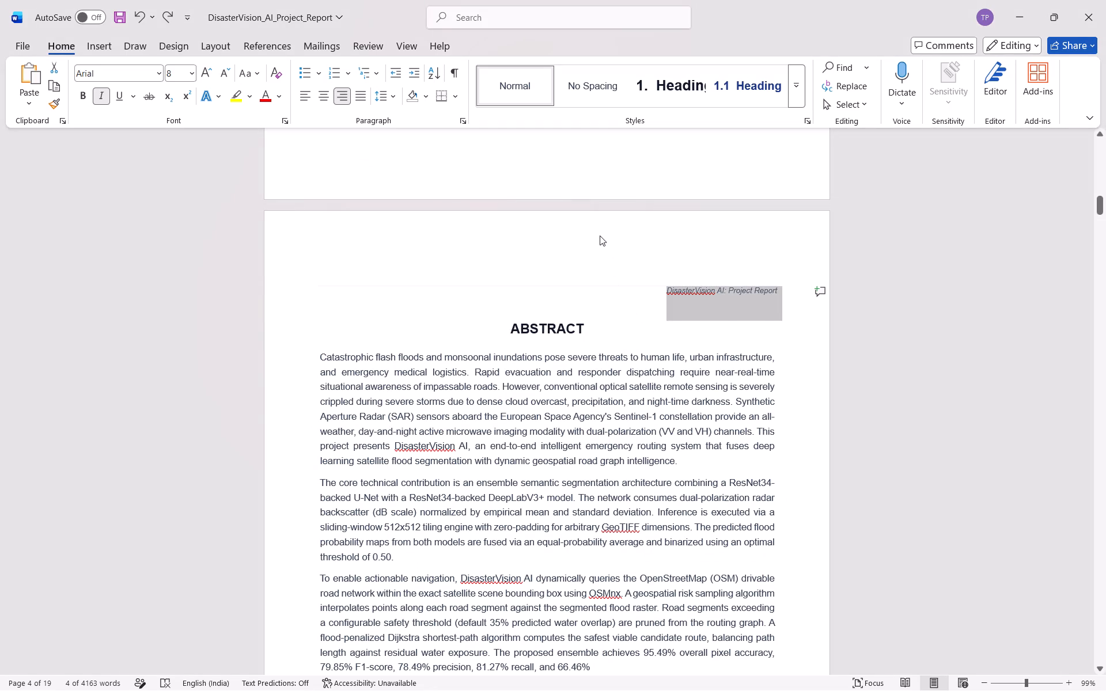
# Insert blank lines after the Abstract's Keywords paragraph to push the 1. PROBLEM STATEMENT heading onto a new page.
pyautogui.scroll(-6, 600, 236)
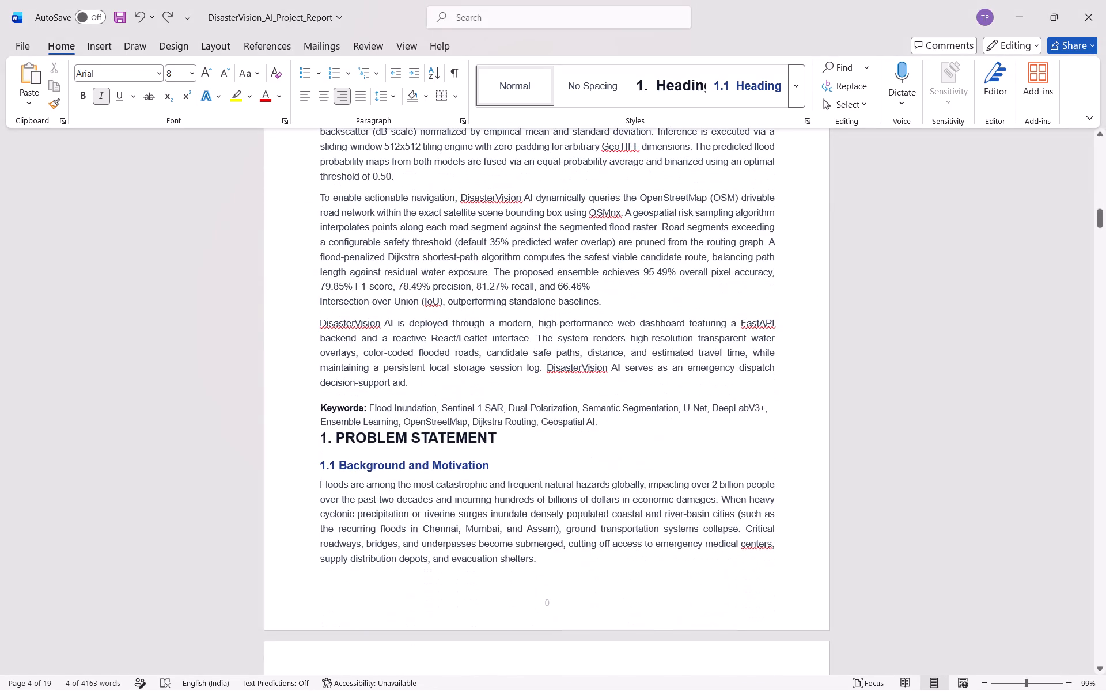
pyautogui.click(318, 437)
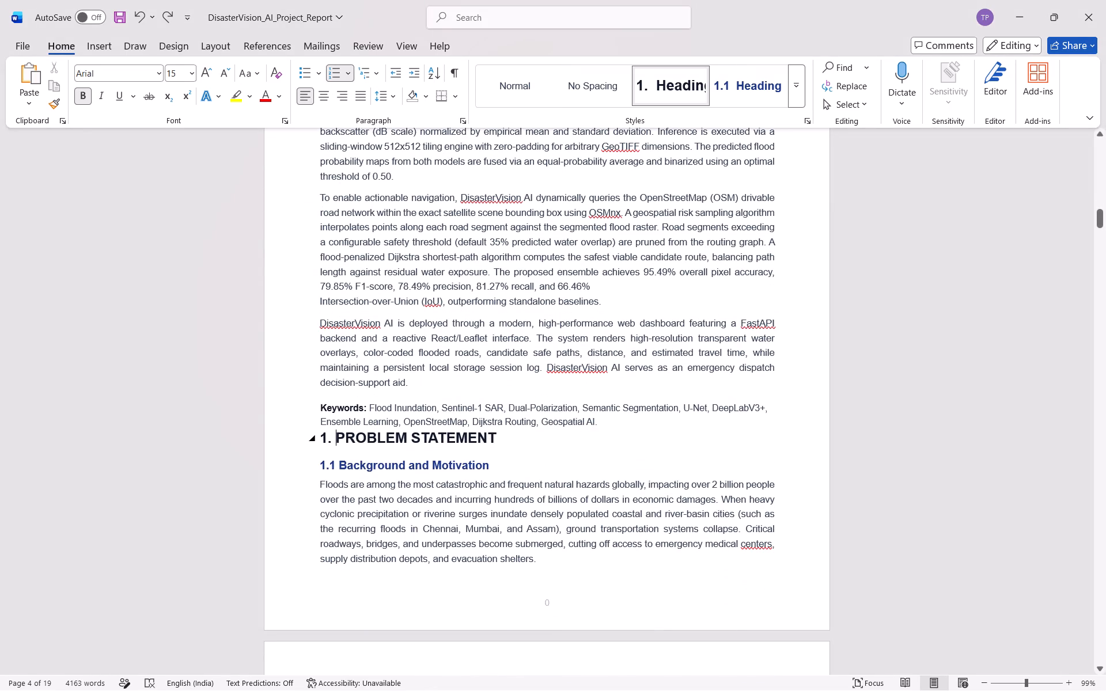
pyautogui.press('Left')
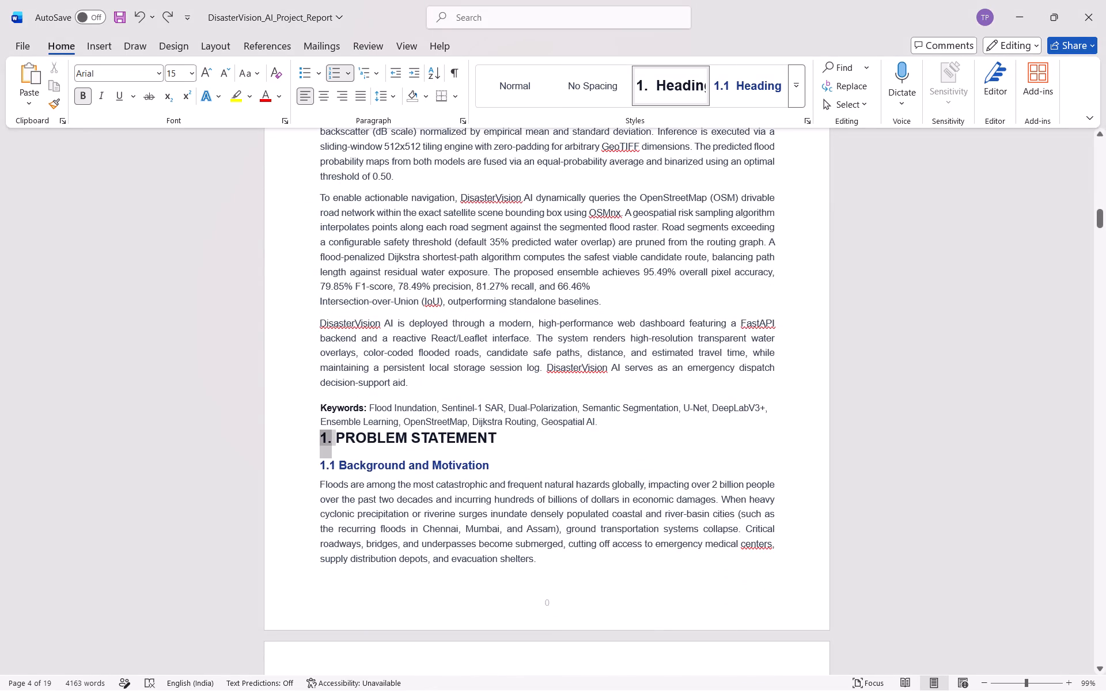
pyautogui.click(610, 424)
pyautogui.press('Return')
pyautogui.press('Return')
pyautogui.press('Return')
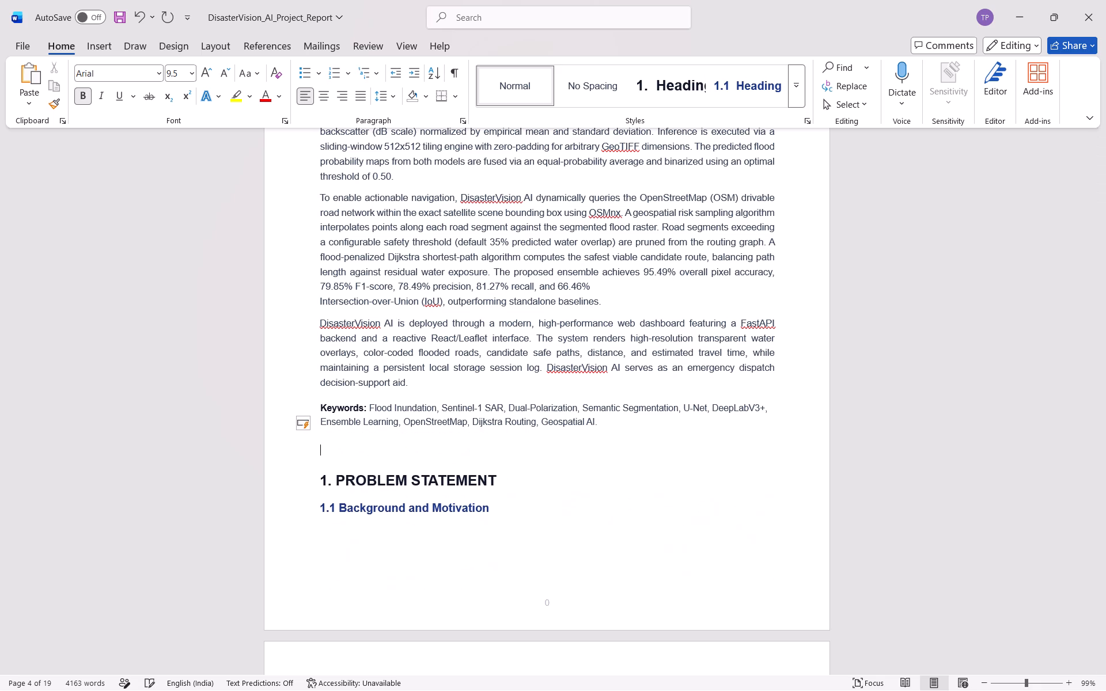
pyautogui.press('Return')
pyautogui.press('Return')
pyautogui.press('Return')
pyautogui.press('Return')
pyautogui.press('Return')
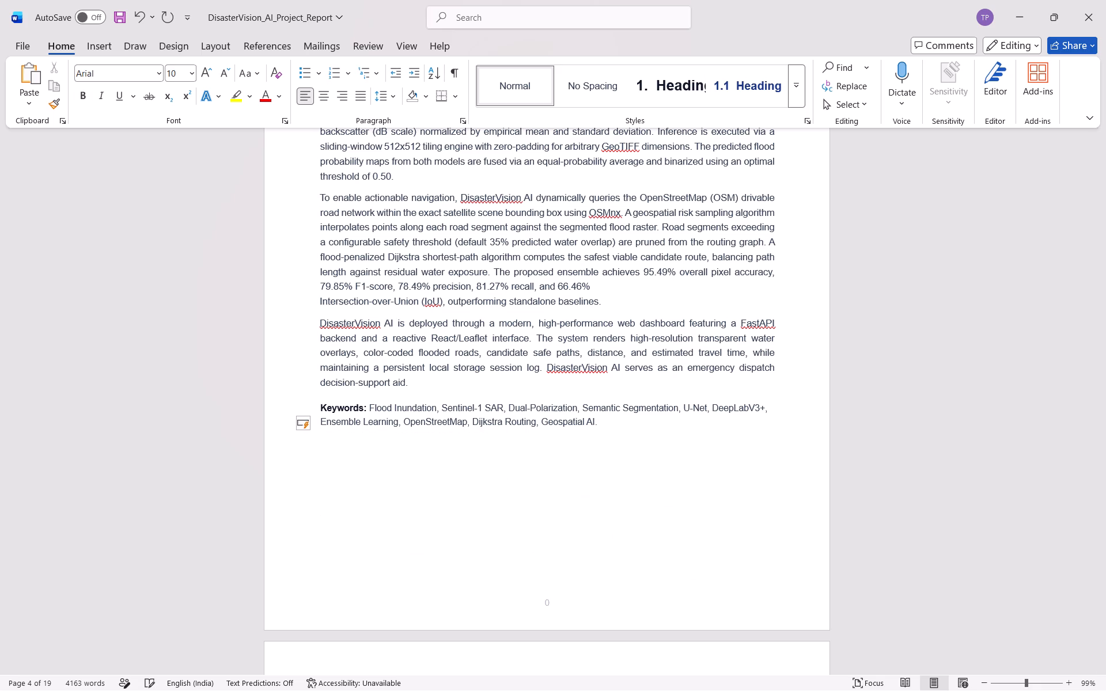
pyautogui.press('BackSpace')
pyautogui.scroll(-3, 610, 424)
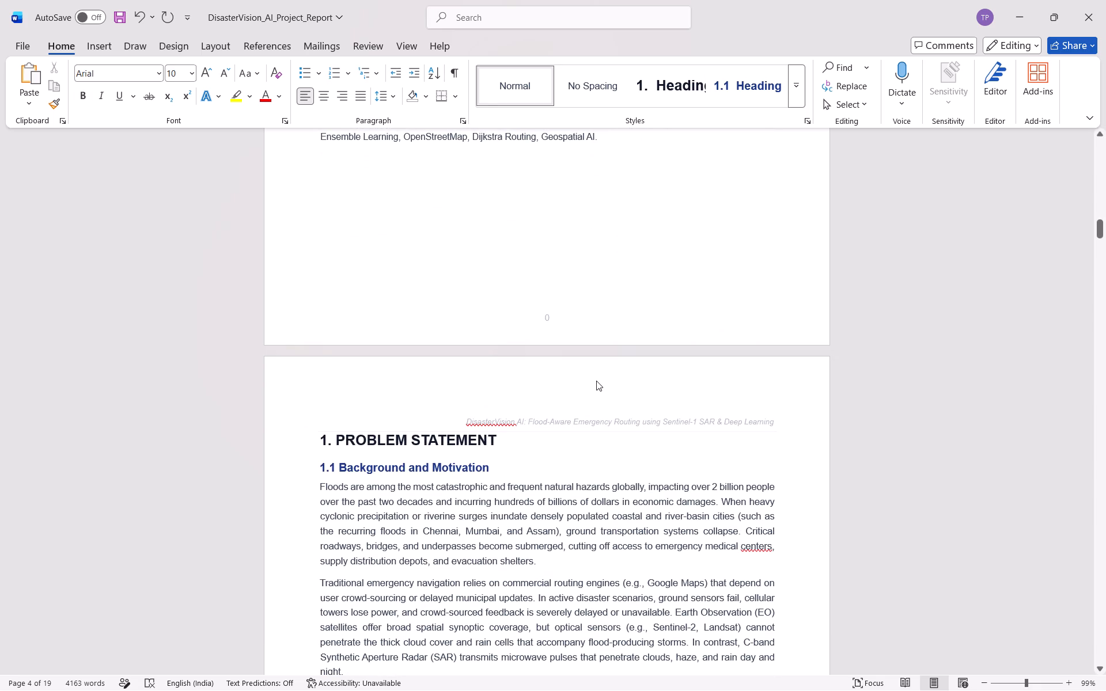
# Ignore the spelling flag on DisasterVision in the Section 2 odd page header and return to the document body.
pyautogui.click(596, 381)
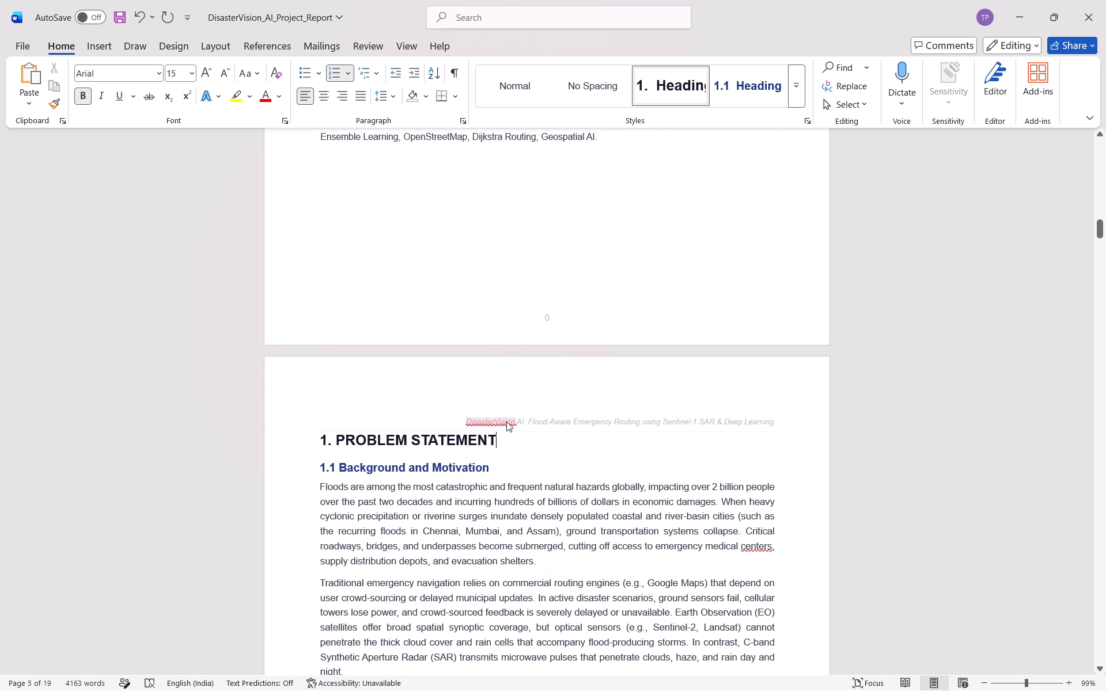
pyautogui.doubleClick(506, 422)
pyautogui.click(506, 422)
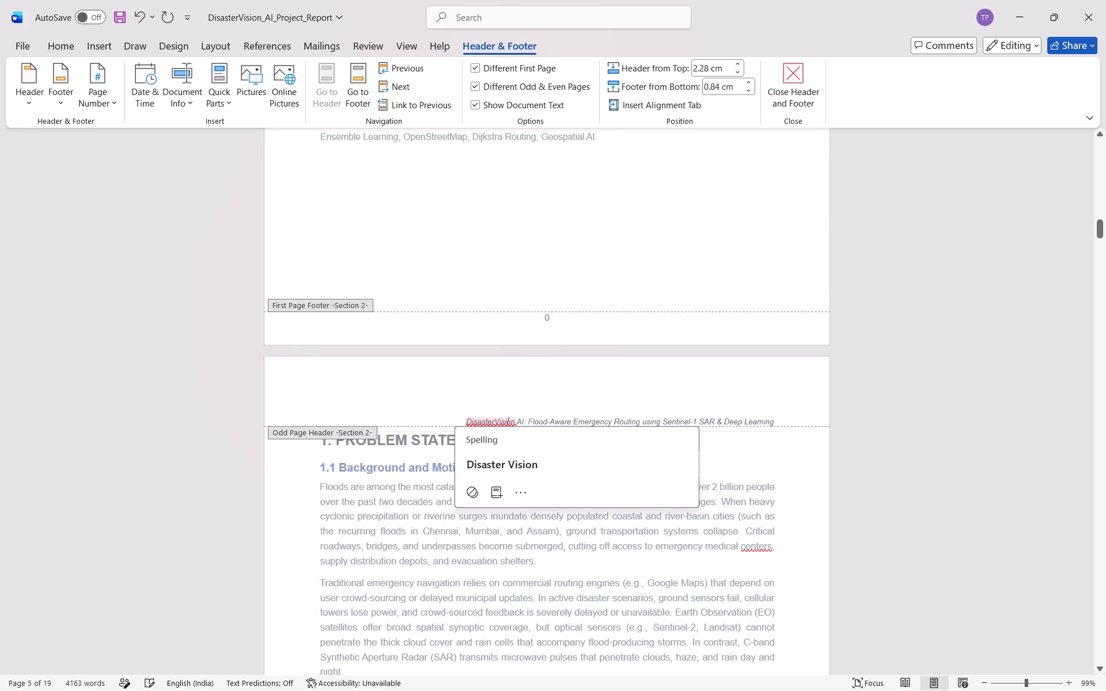
pyautogui.doubleClick(755, 505)
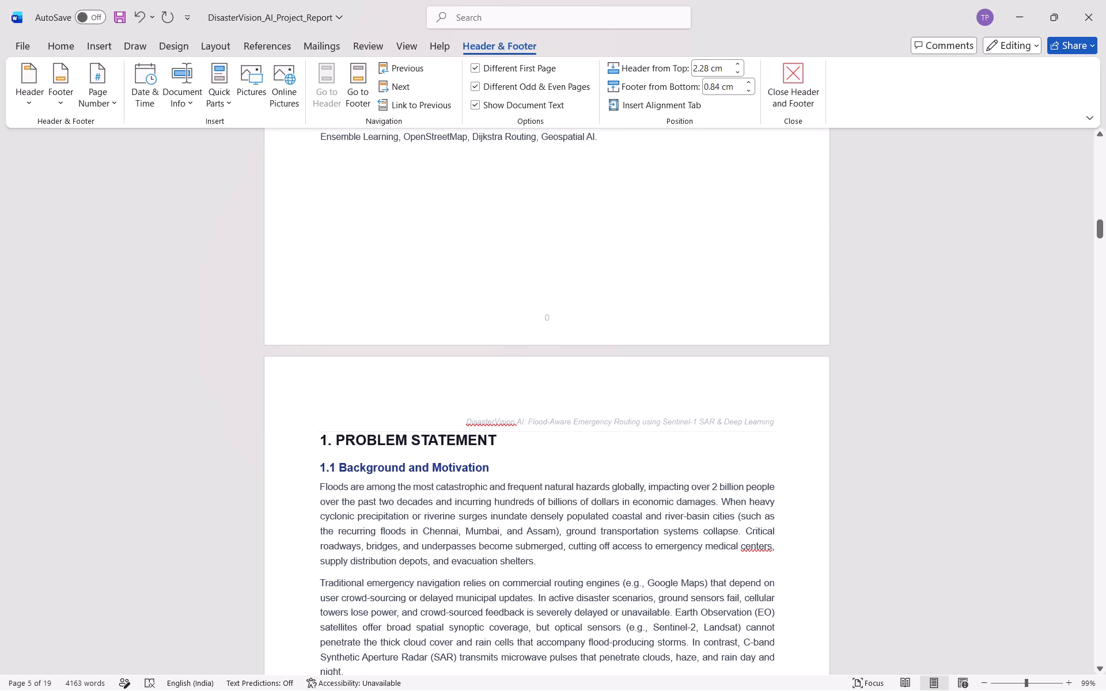
pyautogui.click(513, 412)
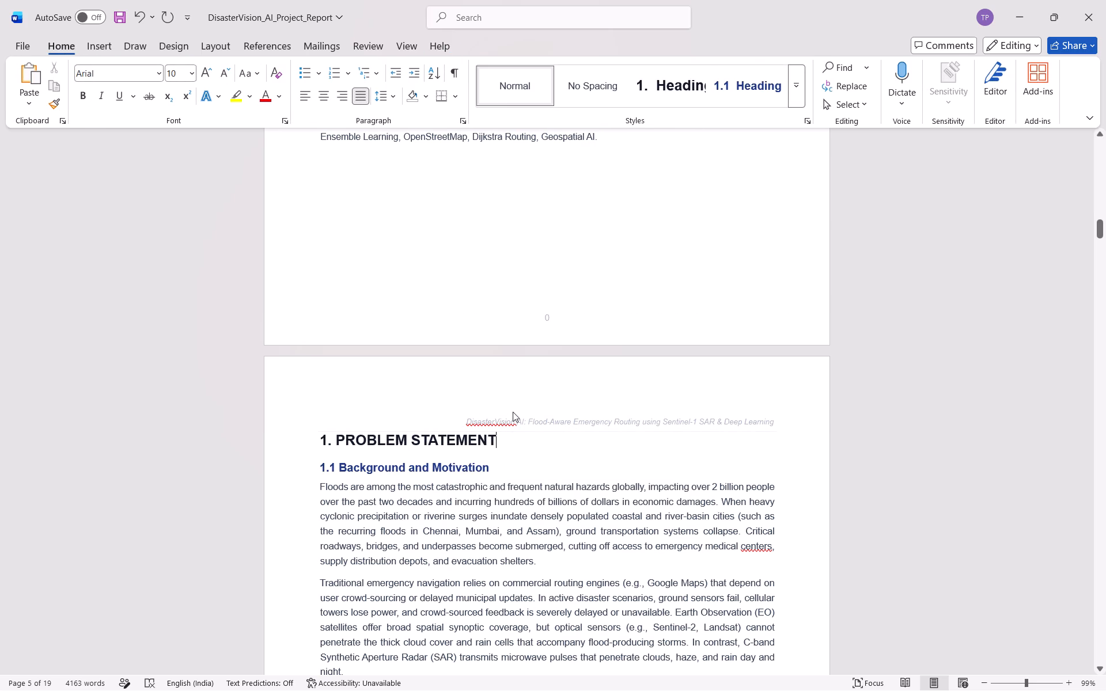
pyautogui.doubleClick(506, 423)
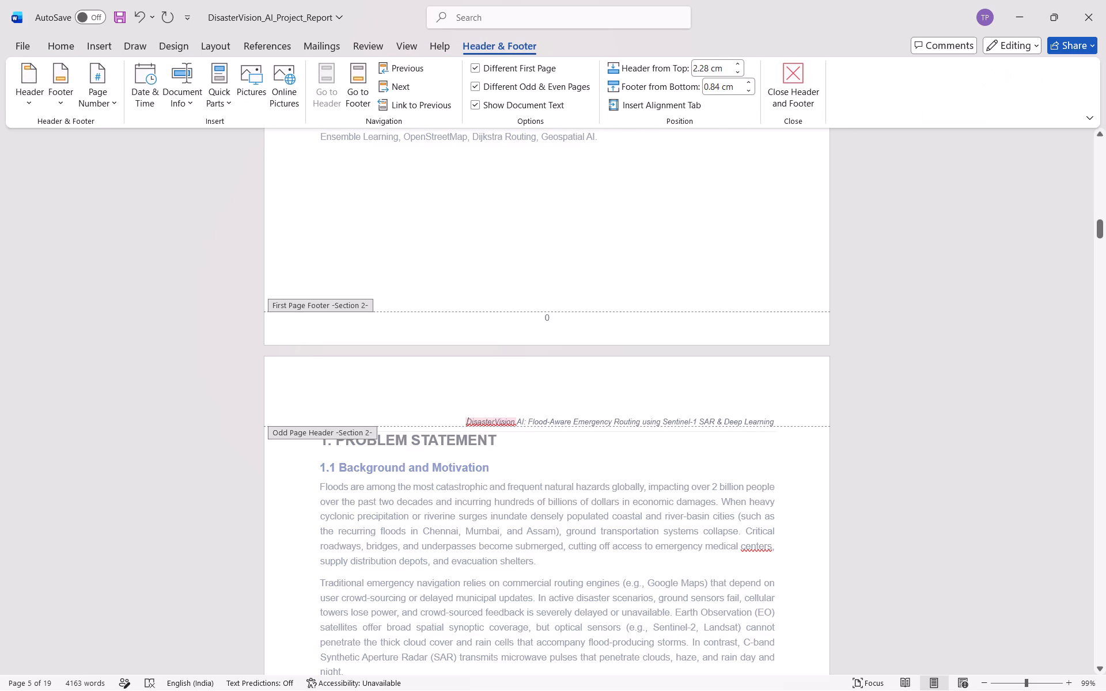
pyautogui.click(506, 423)
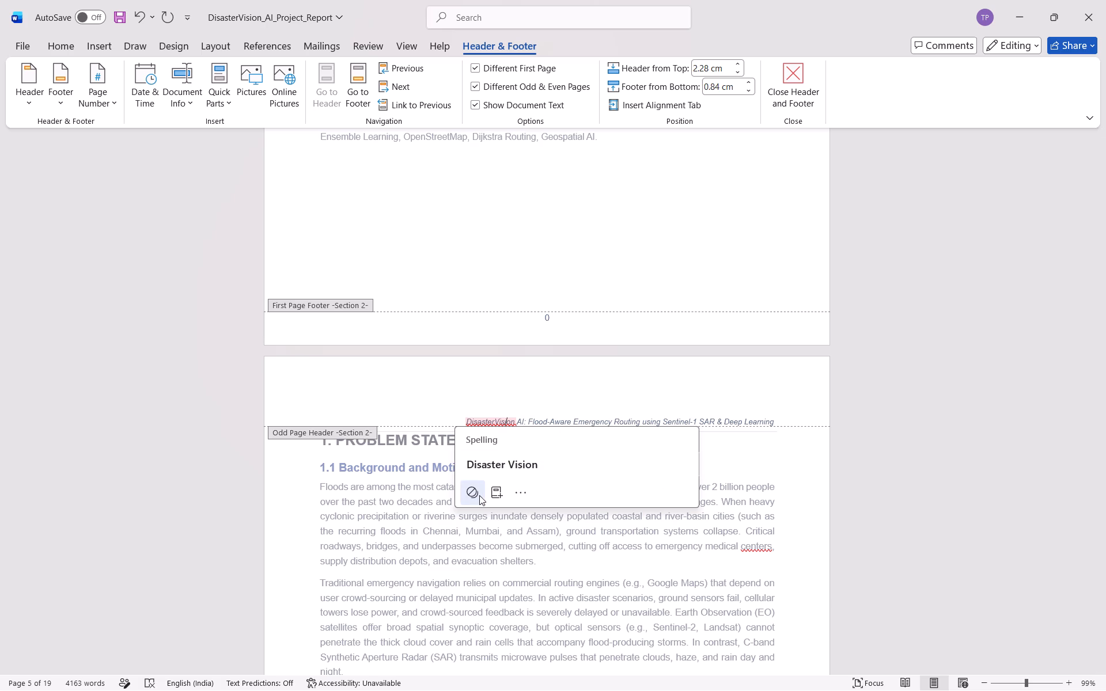
pyautogui.click(529, 494)
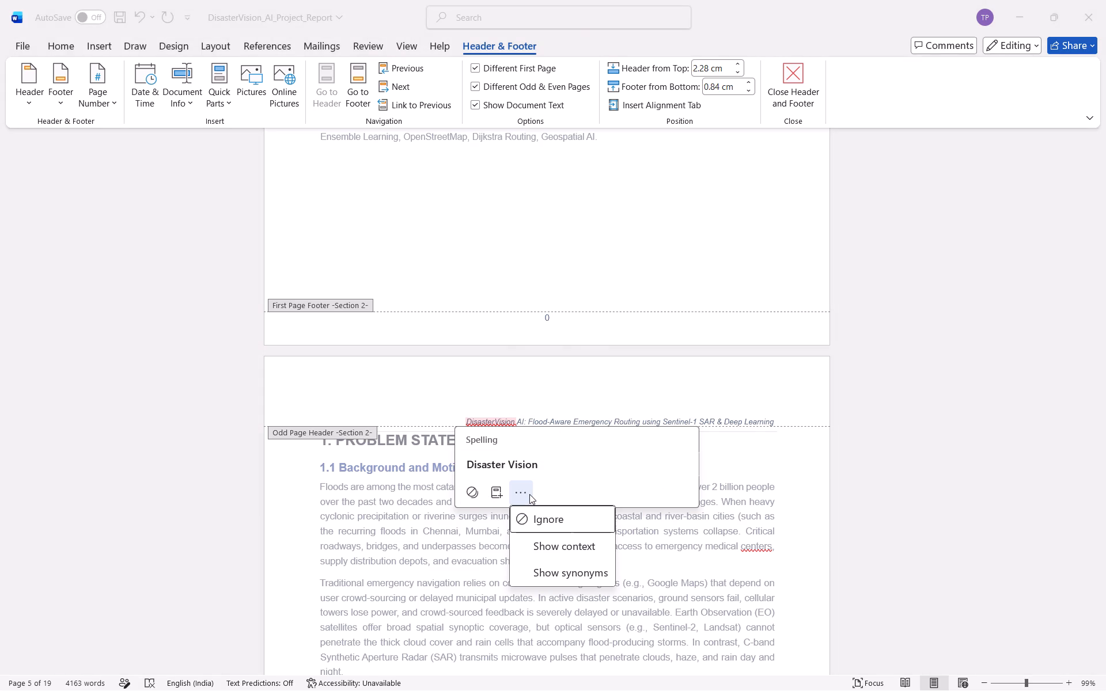
pyautogui.click(541, 517)
pyautogui.doubleClick(700, 519)
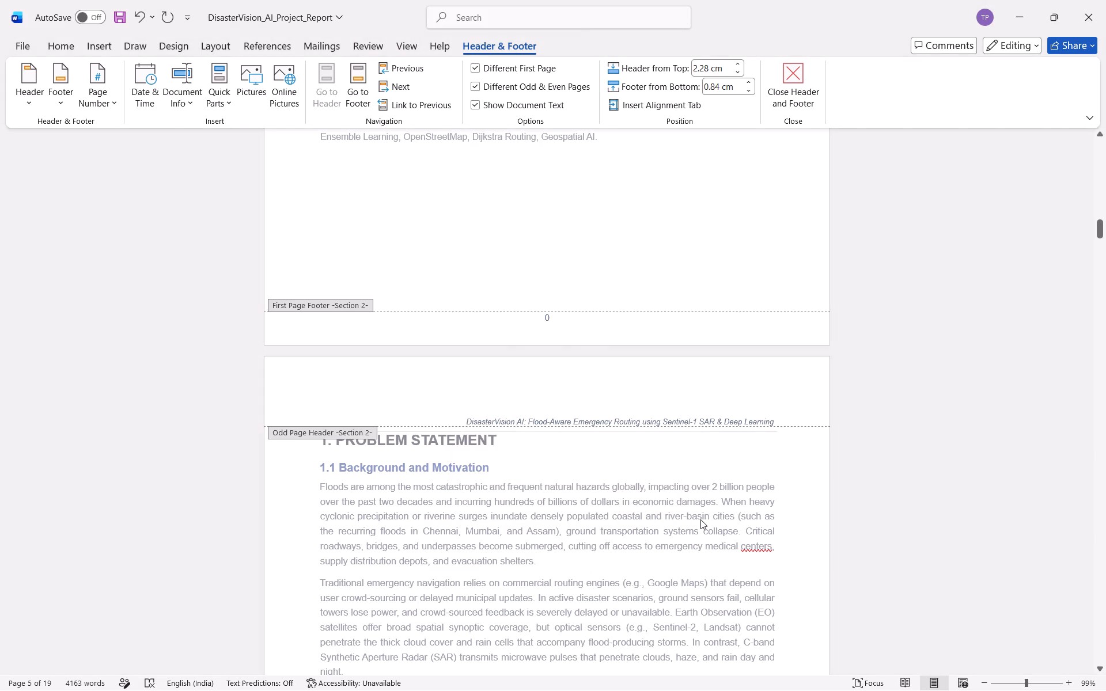
# Ignore the spelling flag on the word centers in the first paragraph of 1.1 Background and Motivation.
pyautogui.scroll(-1, 654, 444)
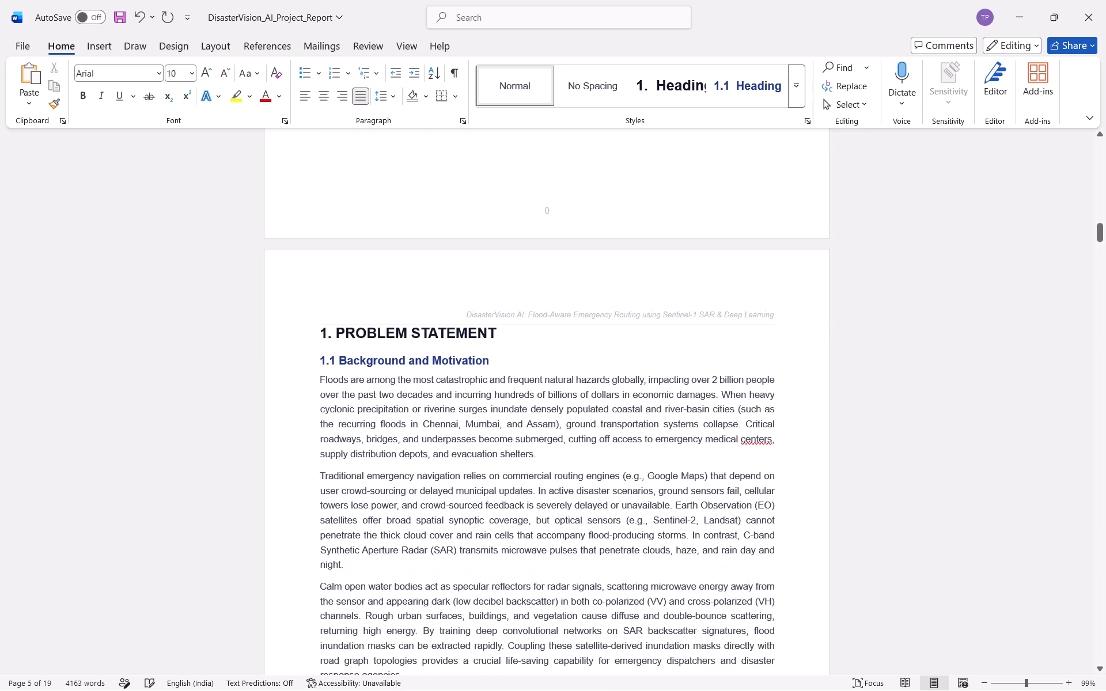
pyautogui.scroll(-2, 654, 444)
pyautogui.click(769, 432)
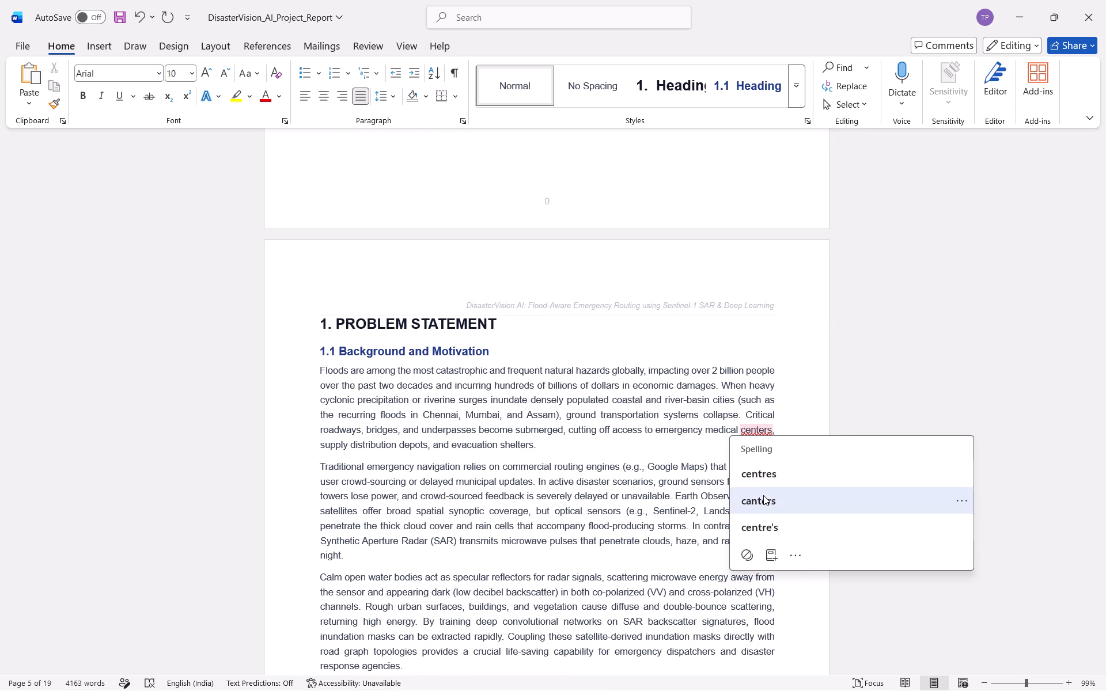
pyautogui.click(813, 381)
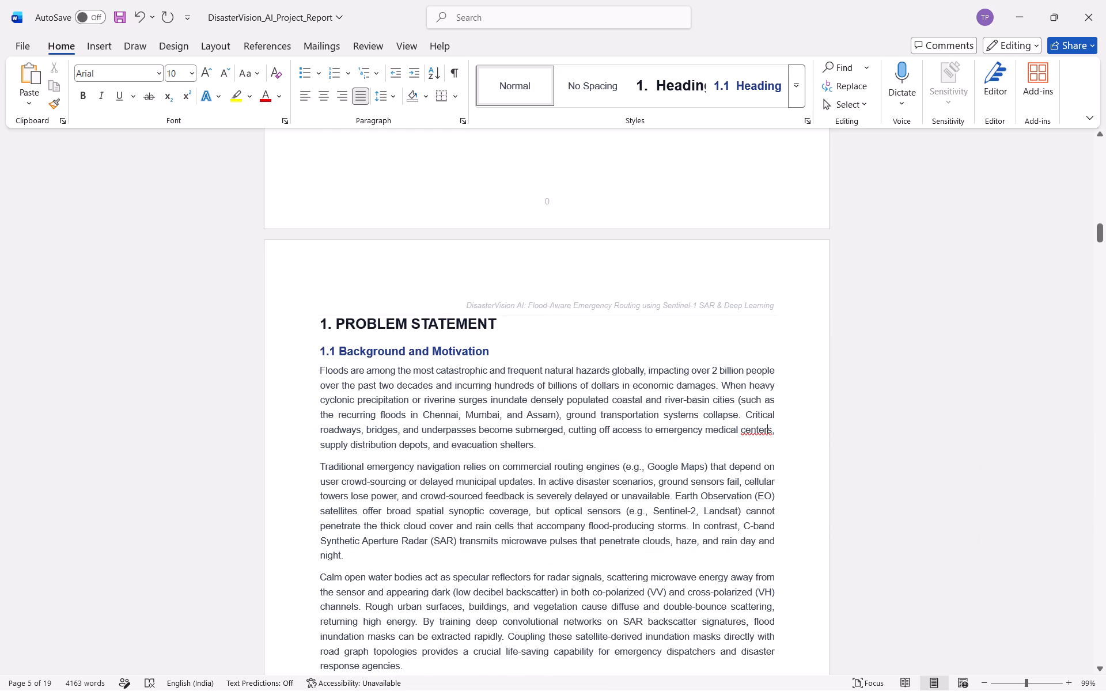
pyautogui.click(757, 432)
pyautogui.click(795, 553)
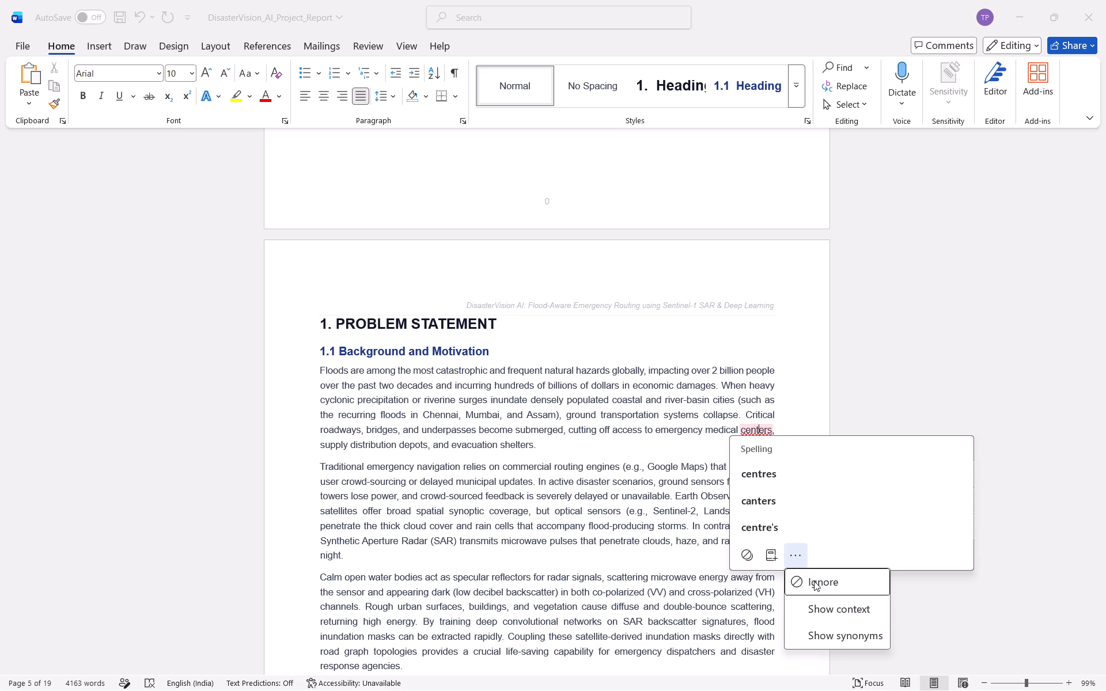
pyautogui.click(816, 587)
pyautogui.click(802, 455)
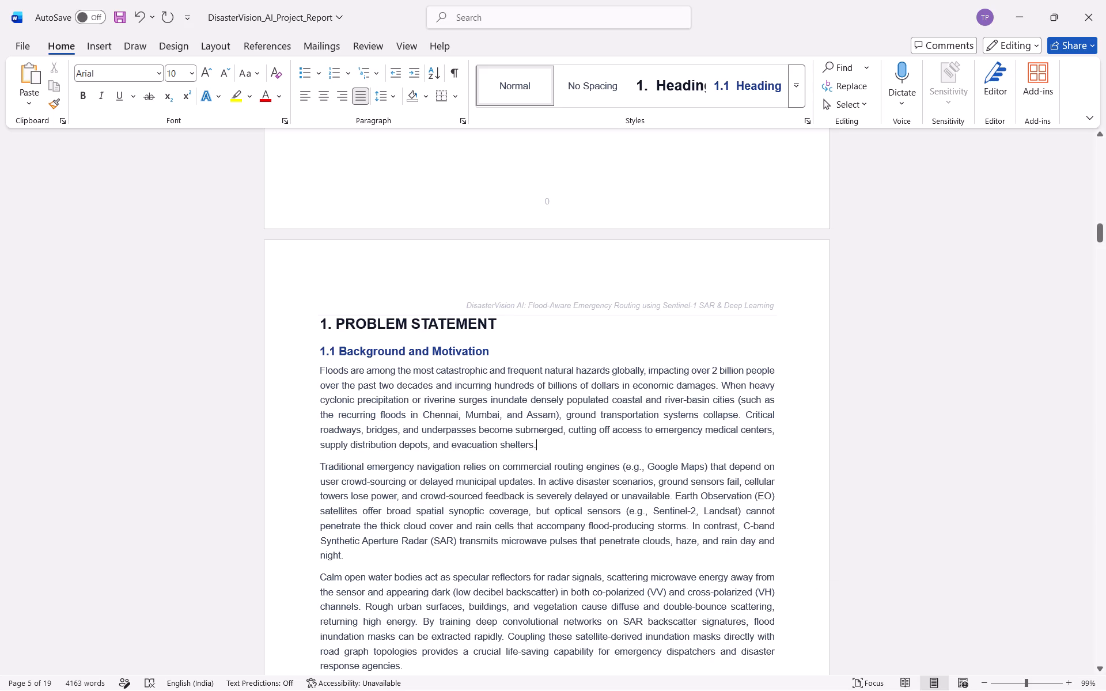
# Examine the page layout, running headers and page breaks from the Problem Statement section through the loss curves in section 4.2.
pyautogui.scroll(-11, 802, 455)
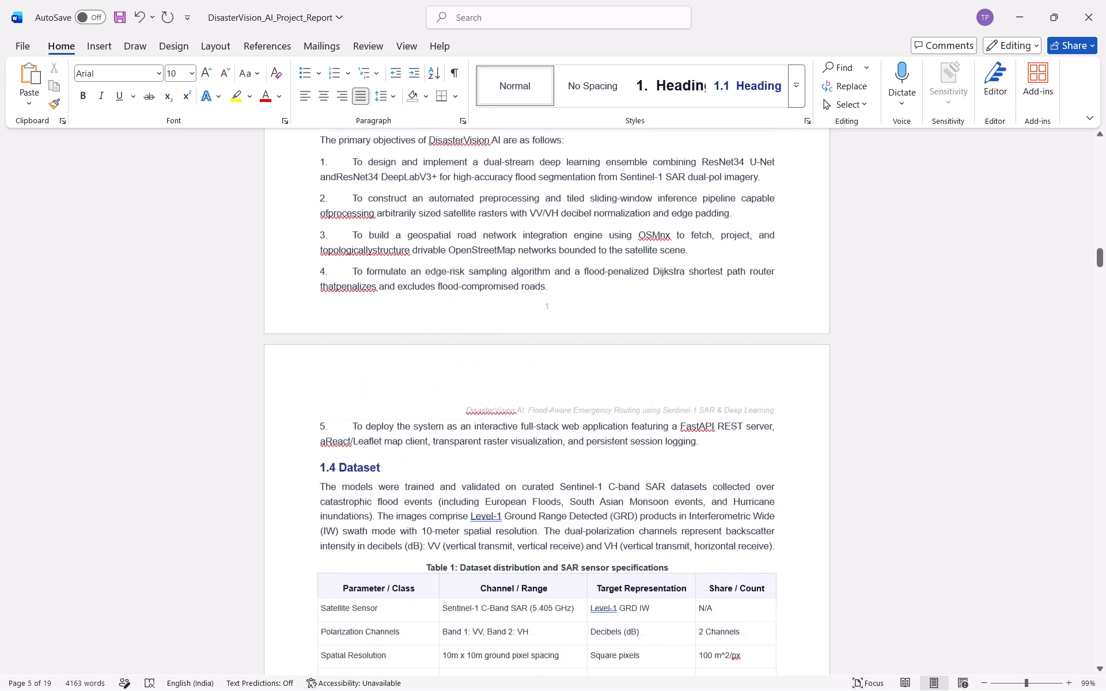
pyautogui.scroll(-3, 802, 455)
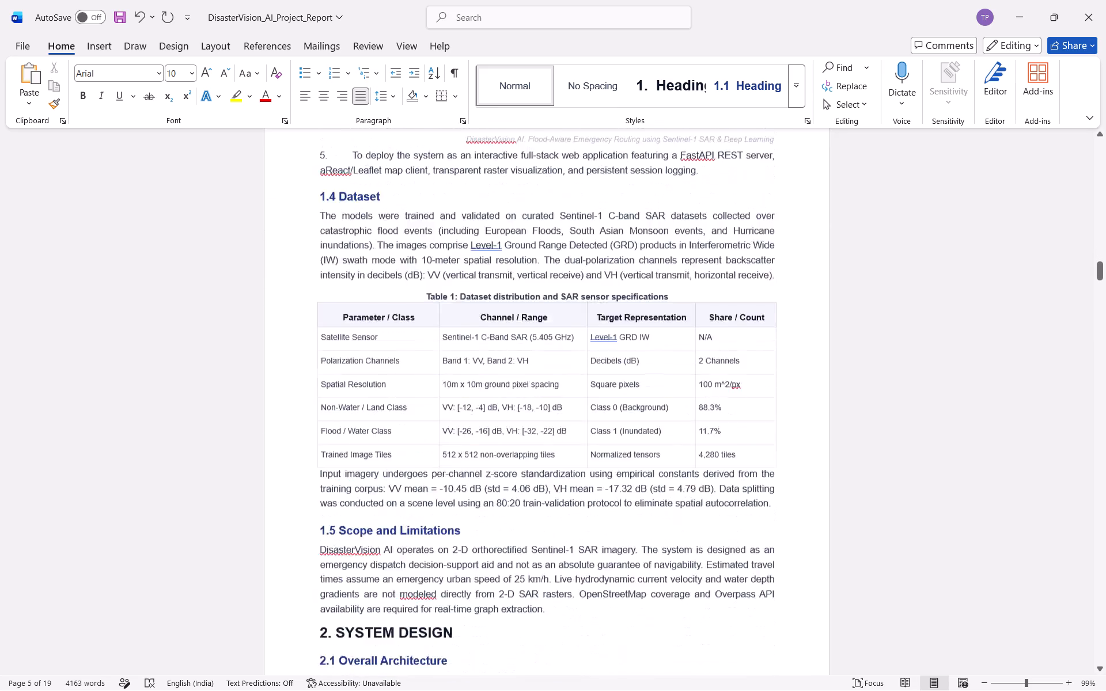
pyautogui.scroll(-5, 802, 455)
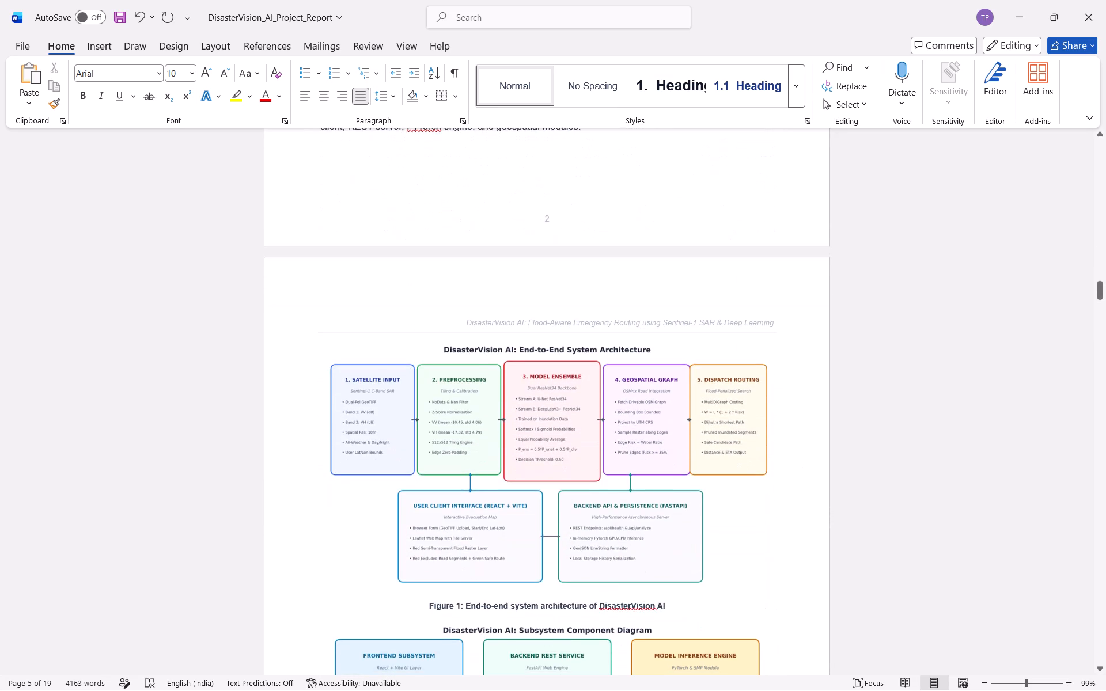
pyautogui.scroll(-5, 802, 455)
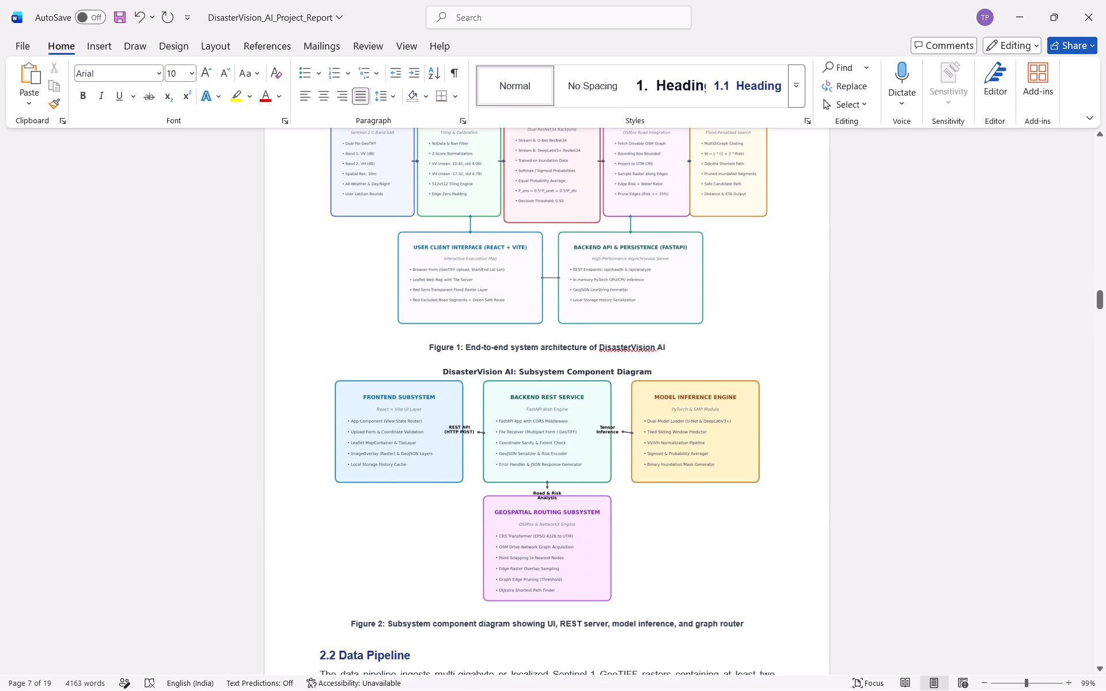
pyautogui.scroll(-7, 802, 455)
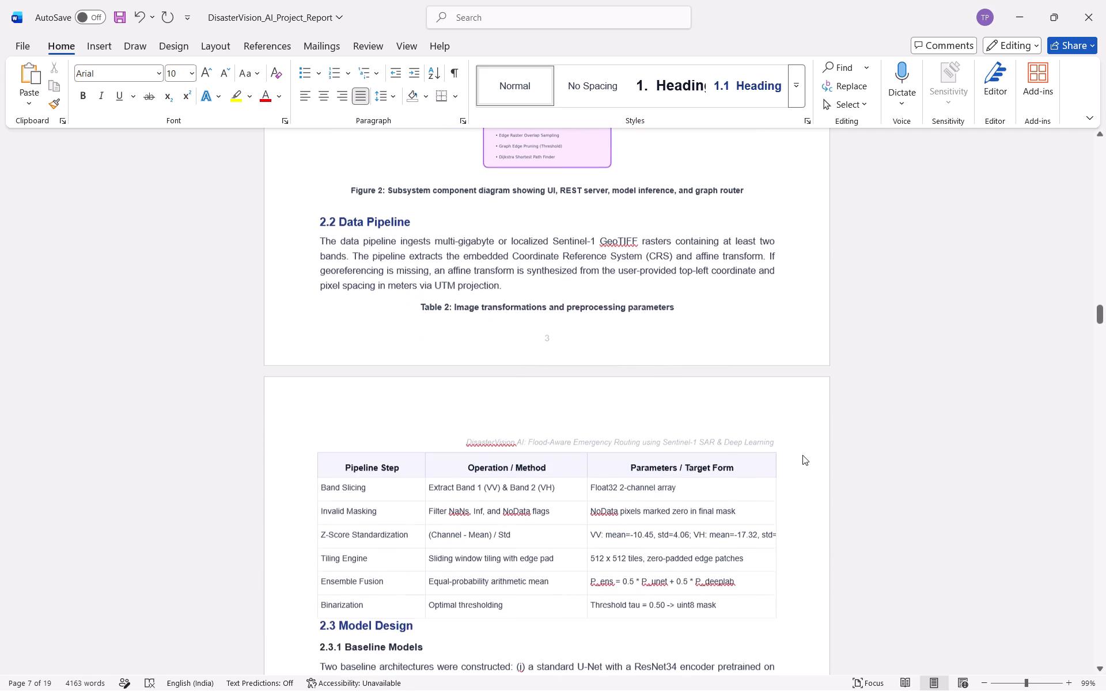
pyautogui.scroll(-8, 802, 455)
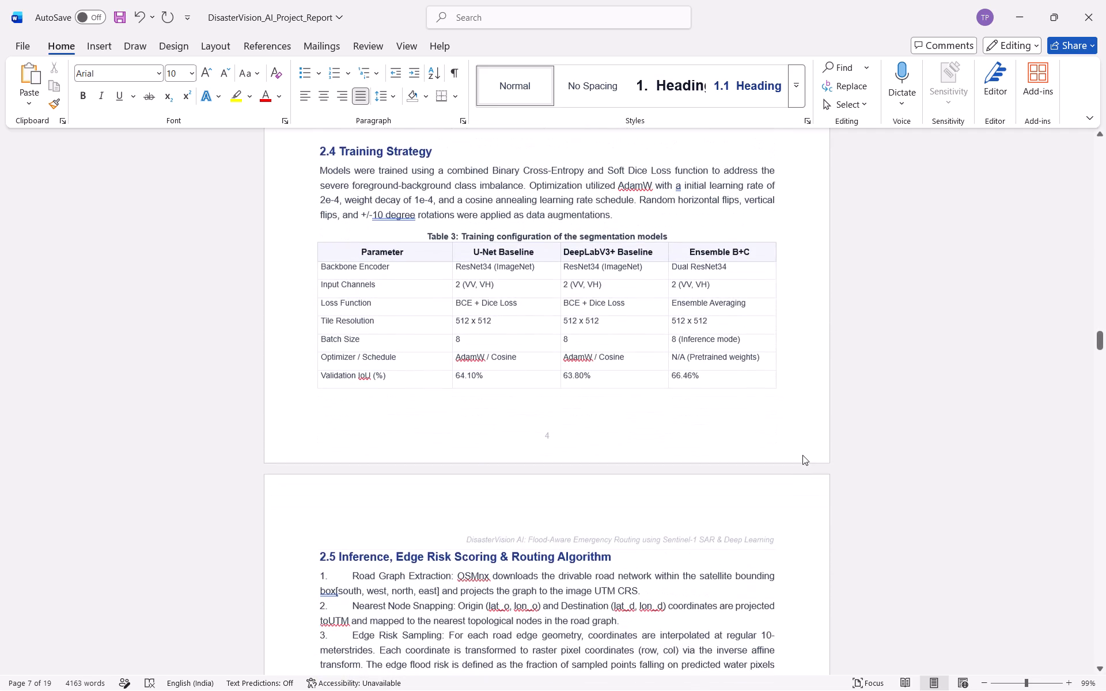
pyautogui.scroll(-3, 802, 455)
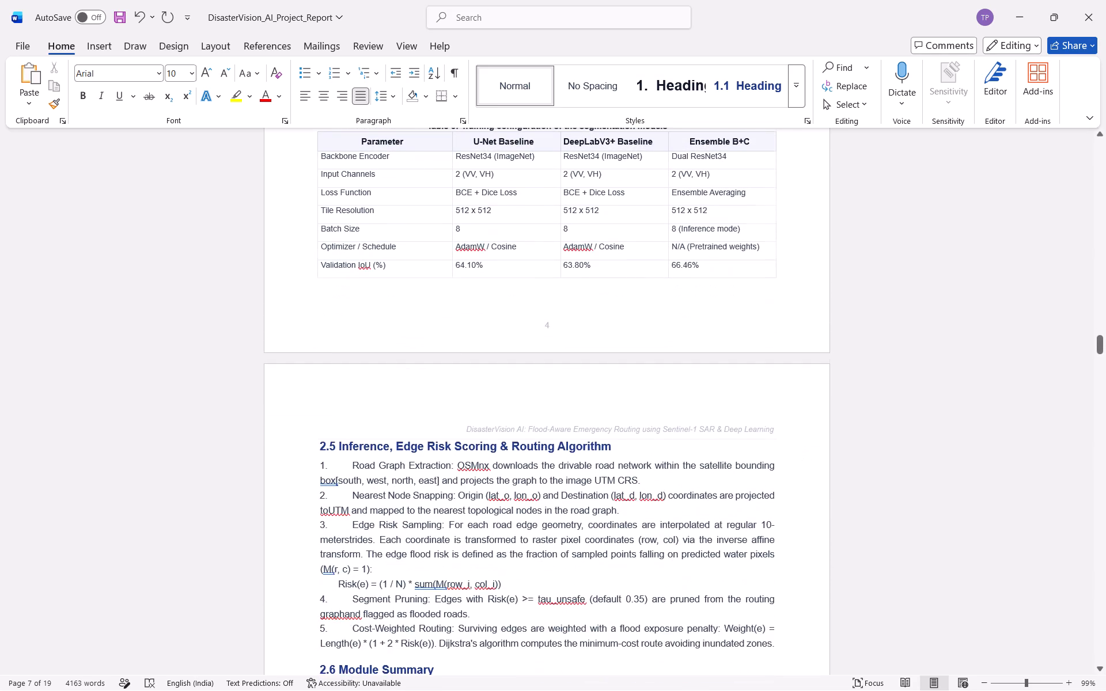
pyautogui.scroll(-9, 802, 455)
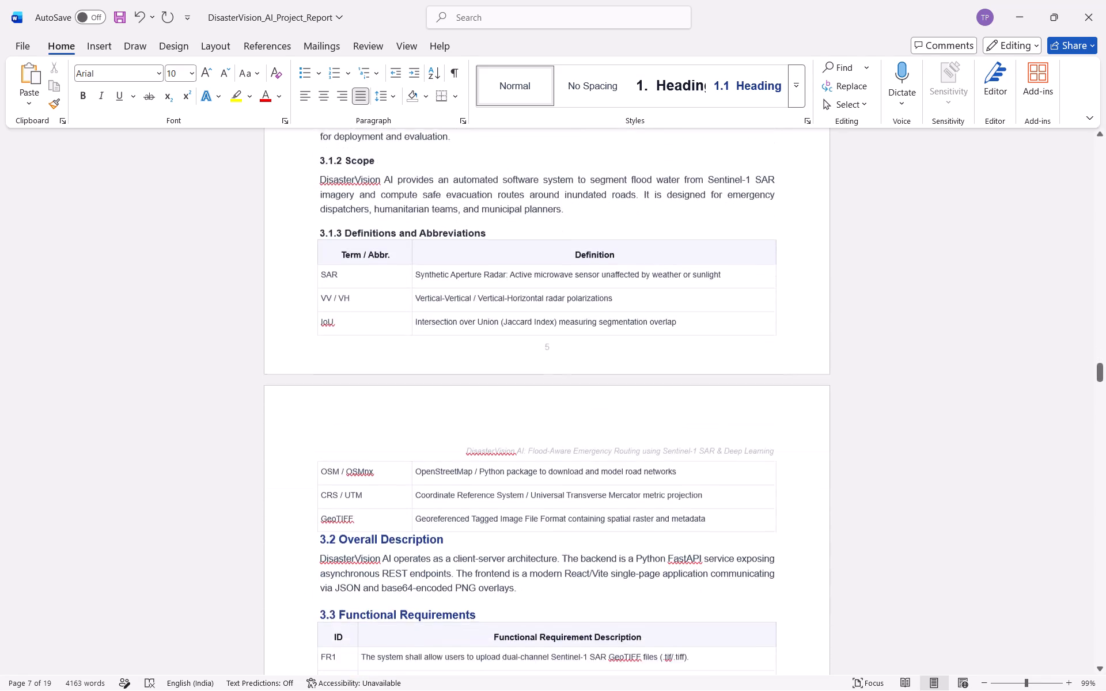
pyautogui.scroll(-10, 802, 455)
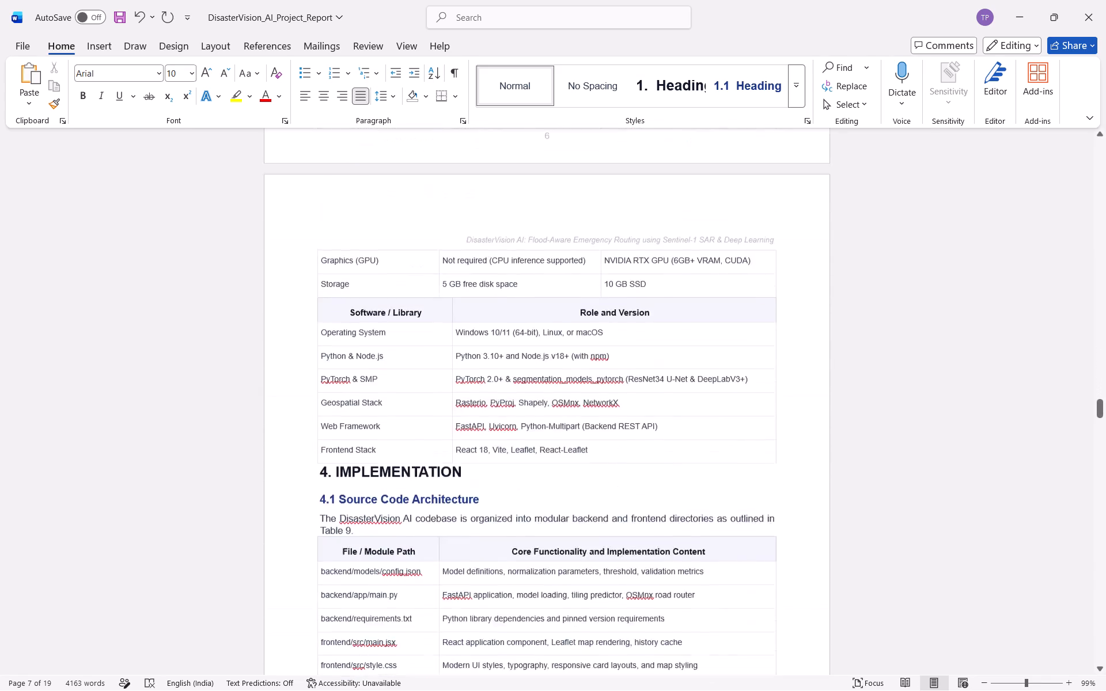
pyautogui.scroll(-4, 802, 455)
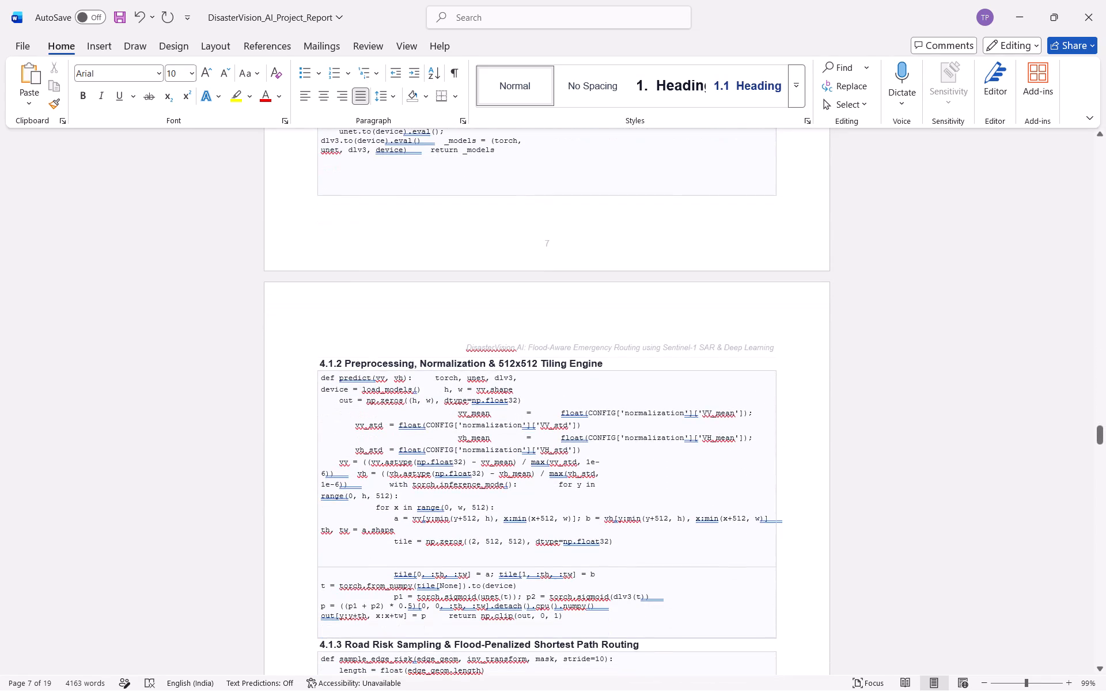
pyautogui.scroll(-6, 802, 455)
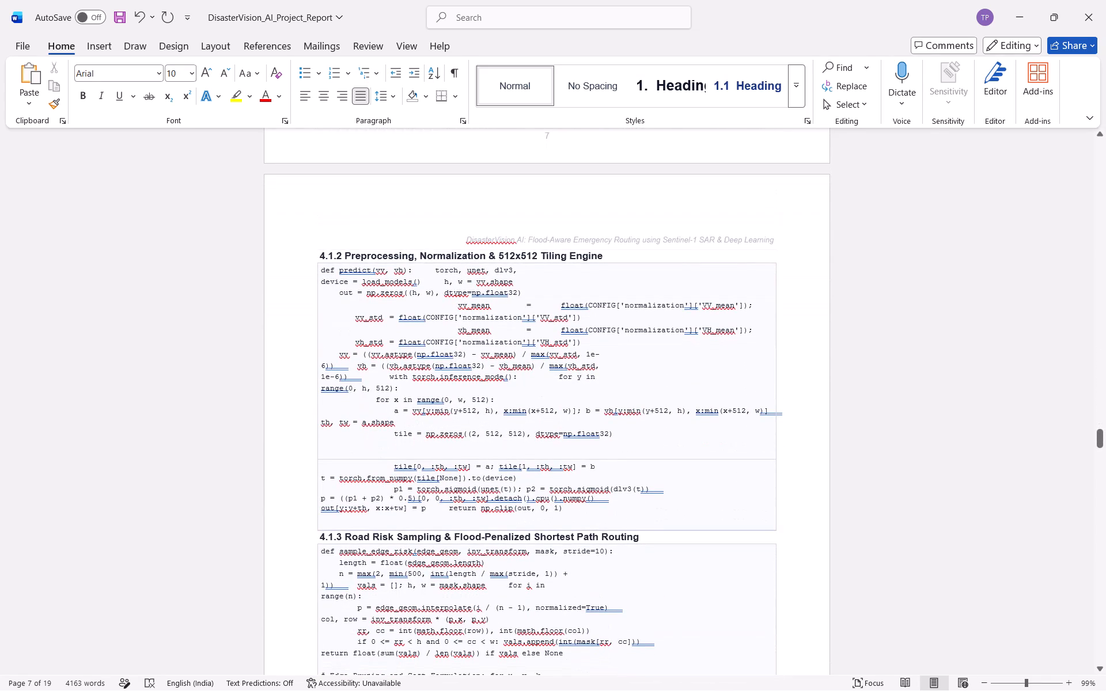
pyautogui.scroll(-4, 802, 455)
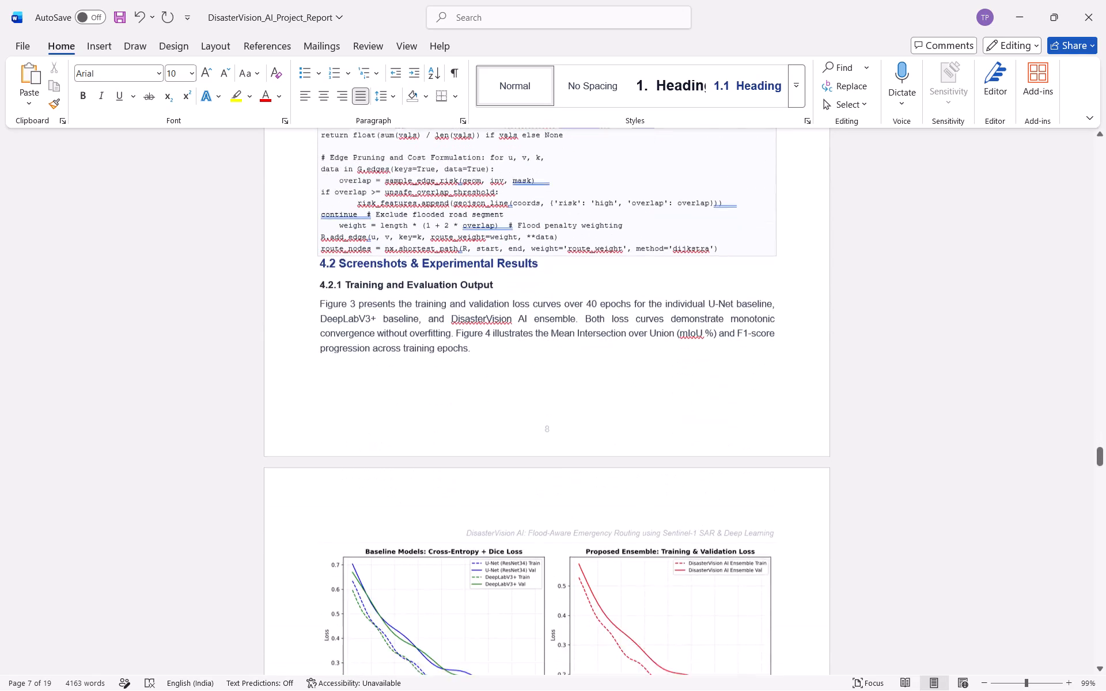
# Switch to the project report PDF in Edge.
pyautogui.hotkey('alt', 'Tab')
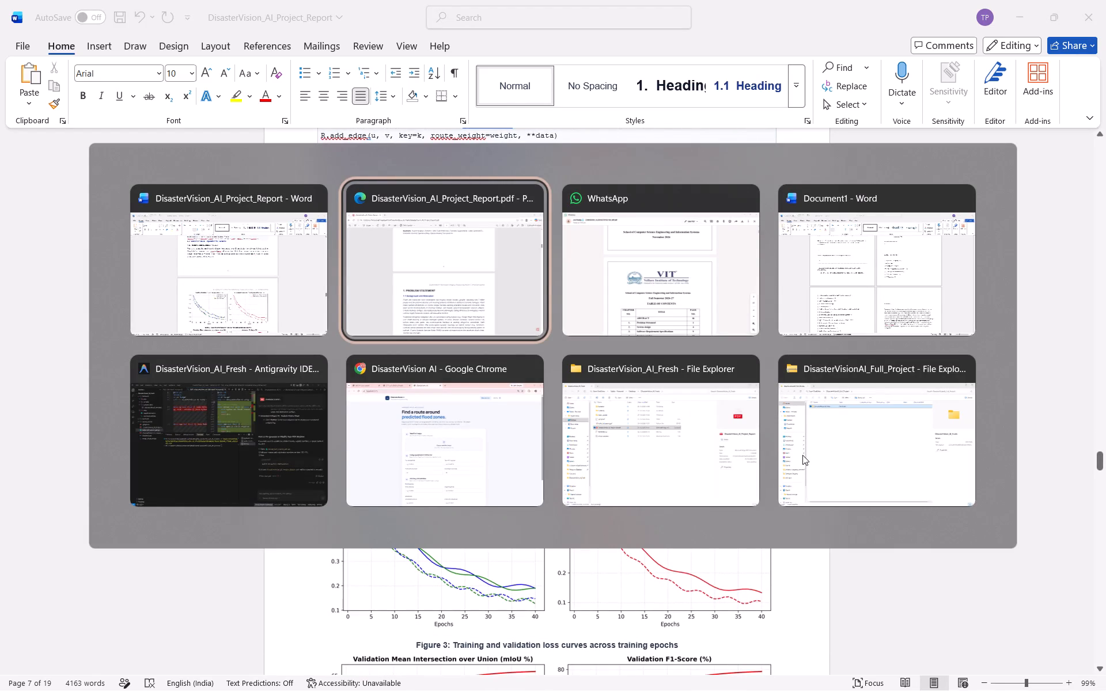
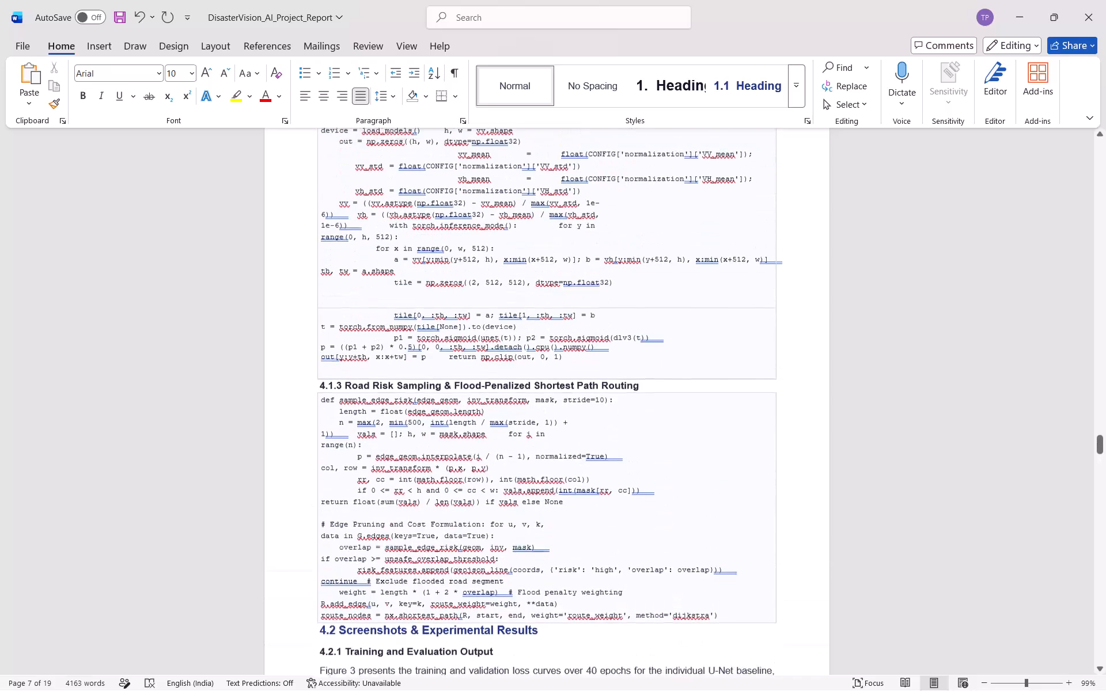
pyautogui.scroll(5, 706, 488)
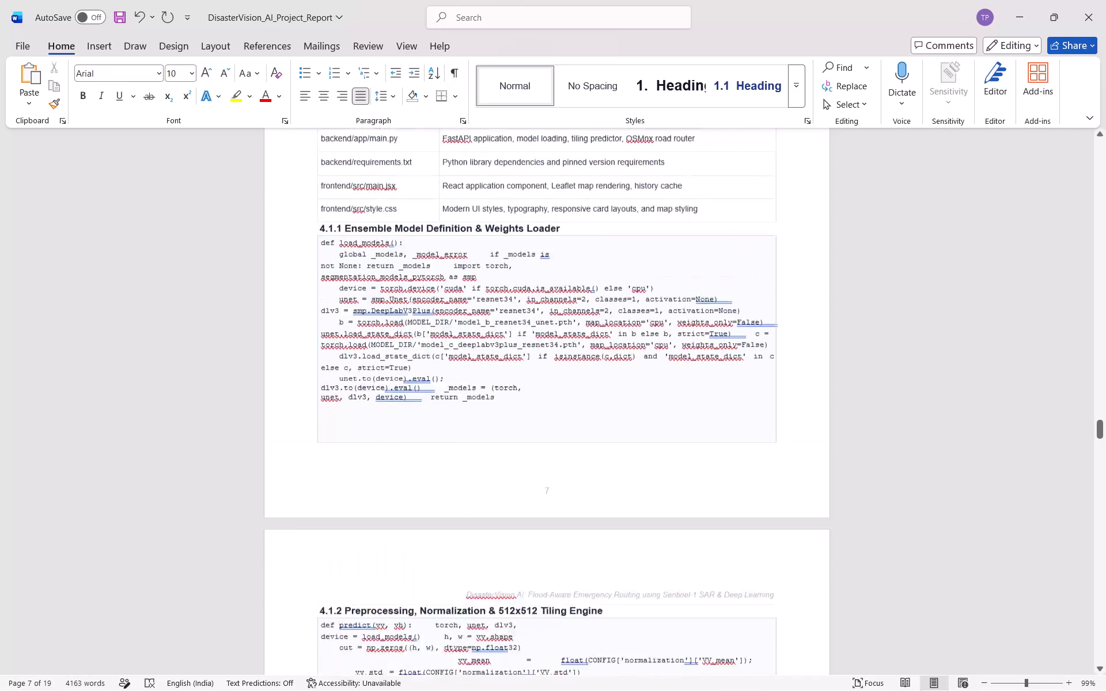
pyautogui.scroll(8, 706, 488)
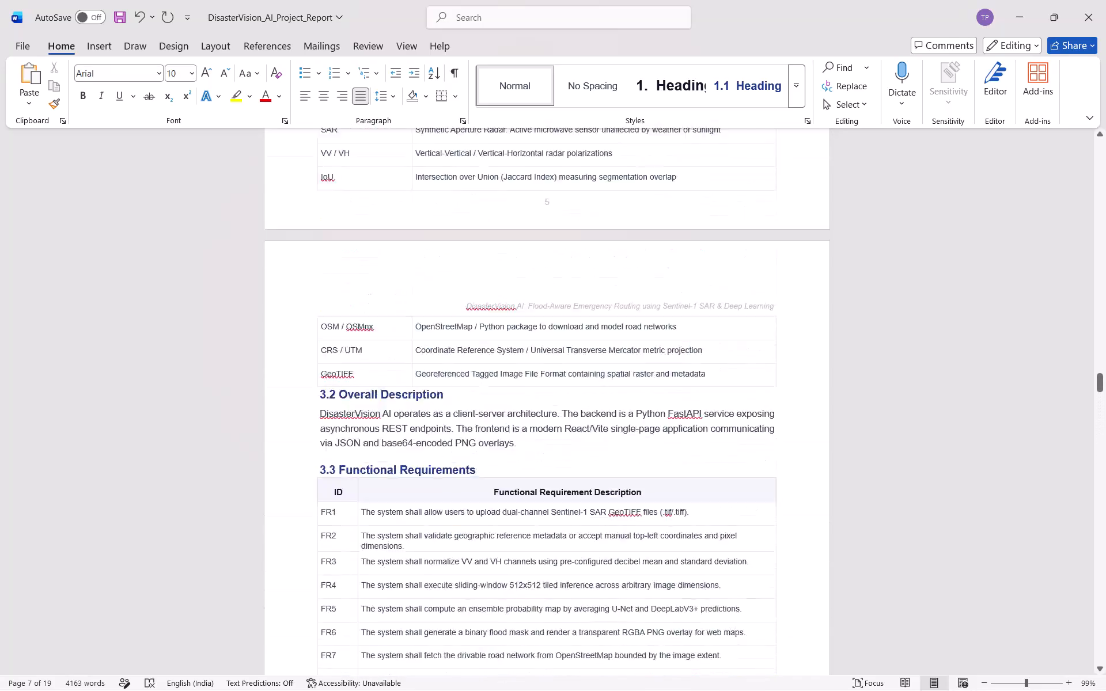
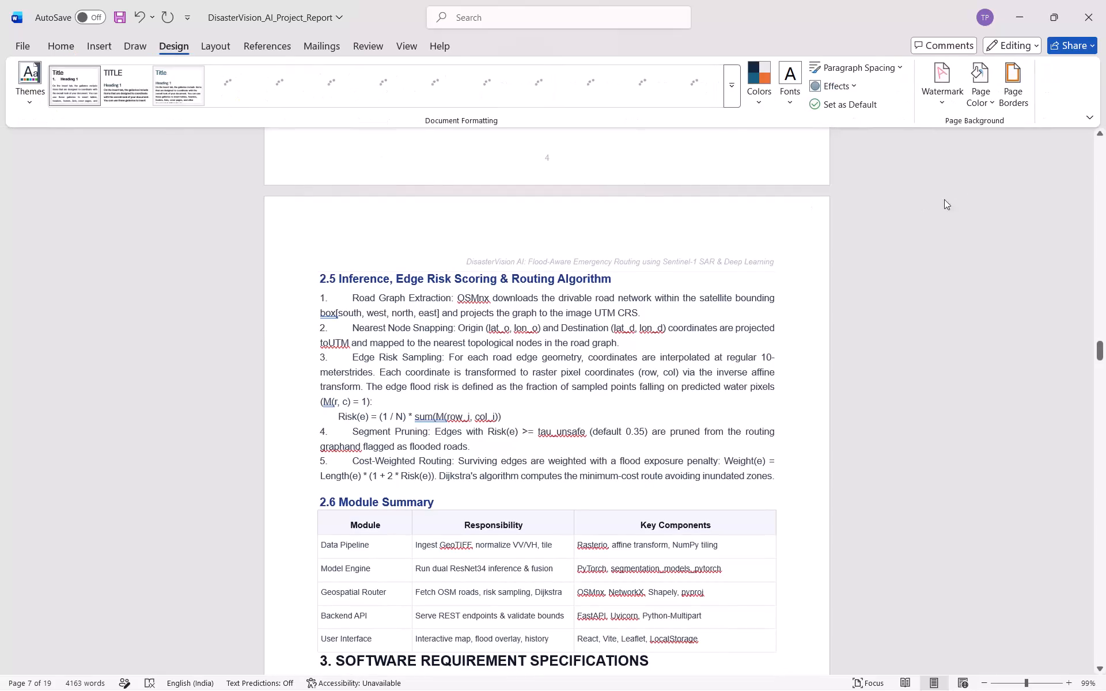
# Add a box page border to the whole document in the Borders and Shading dialog.
pyautogui.click(1012, 91)
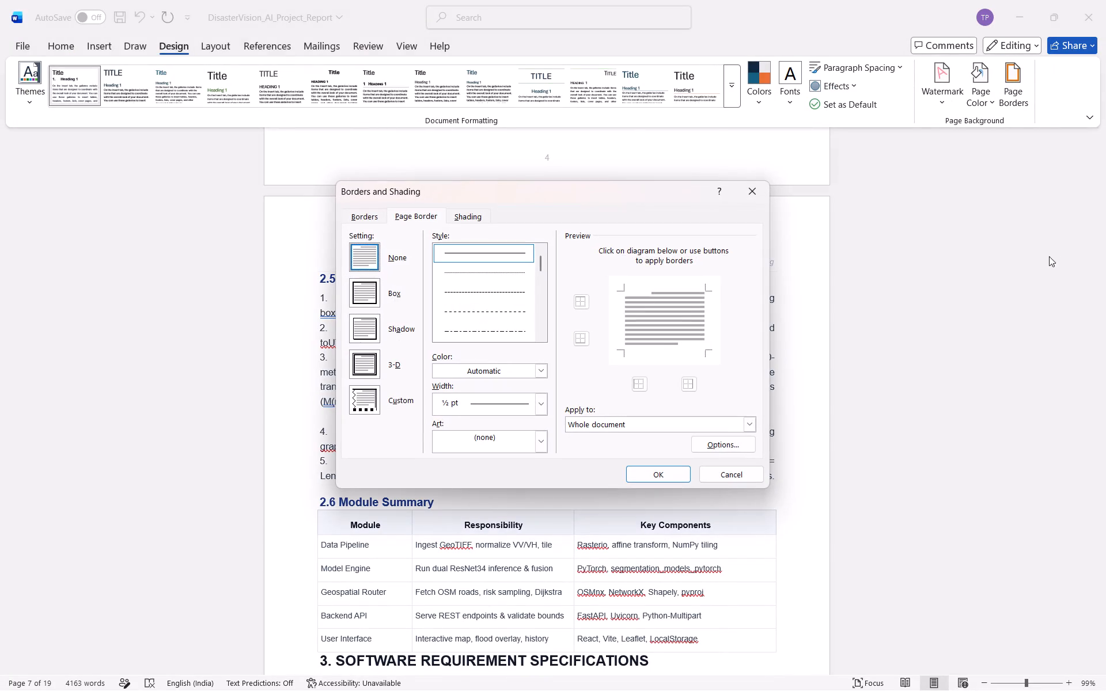
pyautogui.click(361, 298)
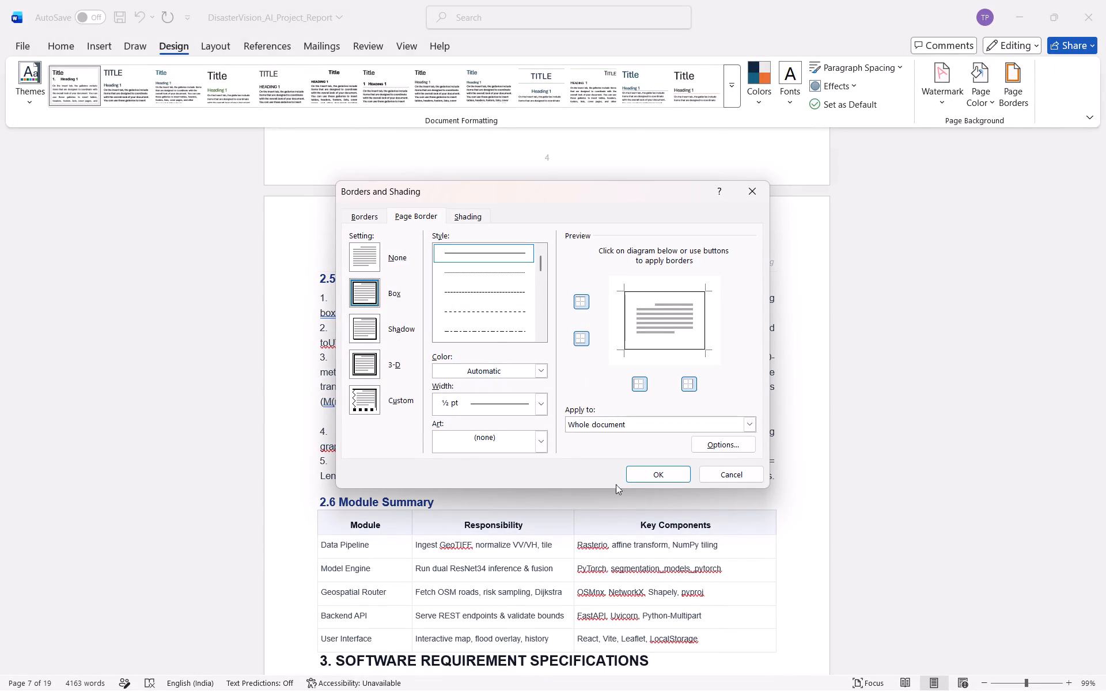
pyautogui.click(668, 479)
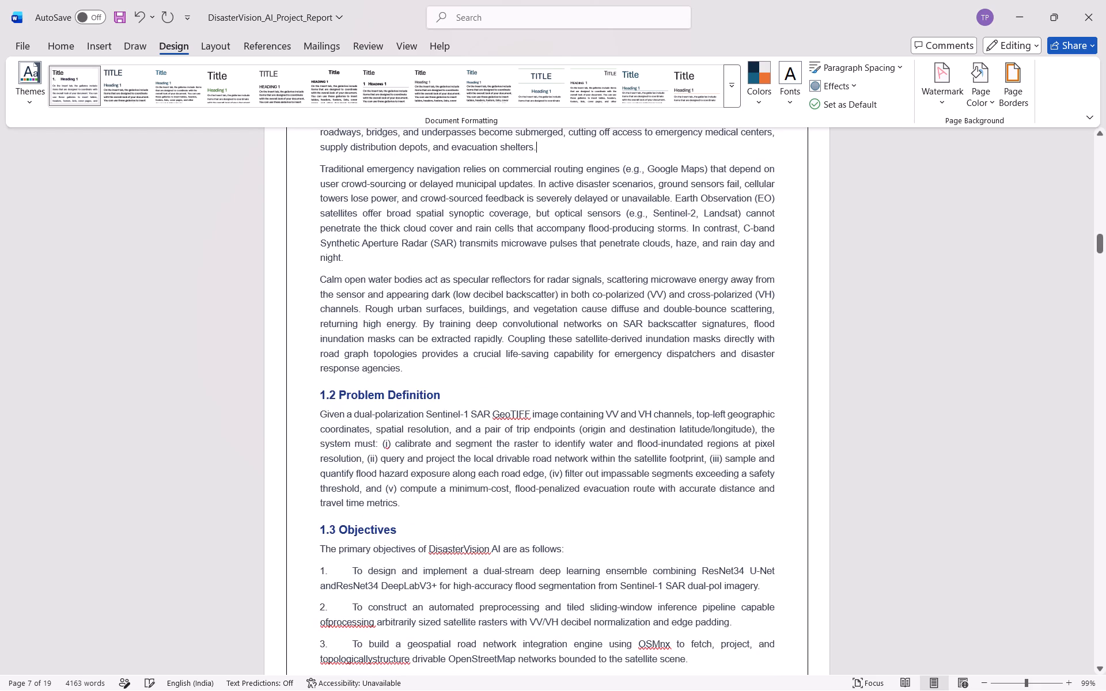
# Review the report's pages from the introduction through the references to check the page border, tables, figures and section layout.
pyautogui.scroll(-14, 636, 522)
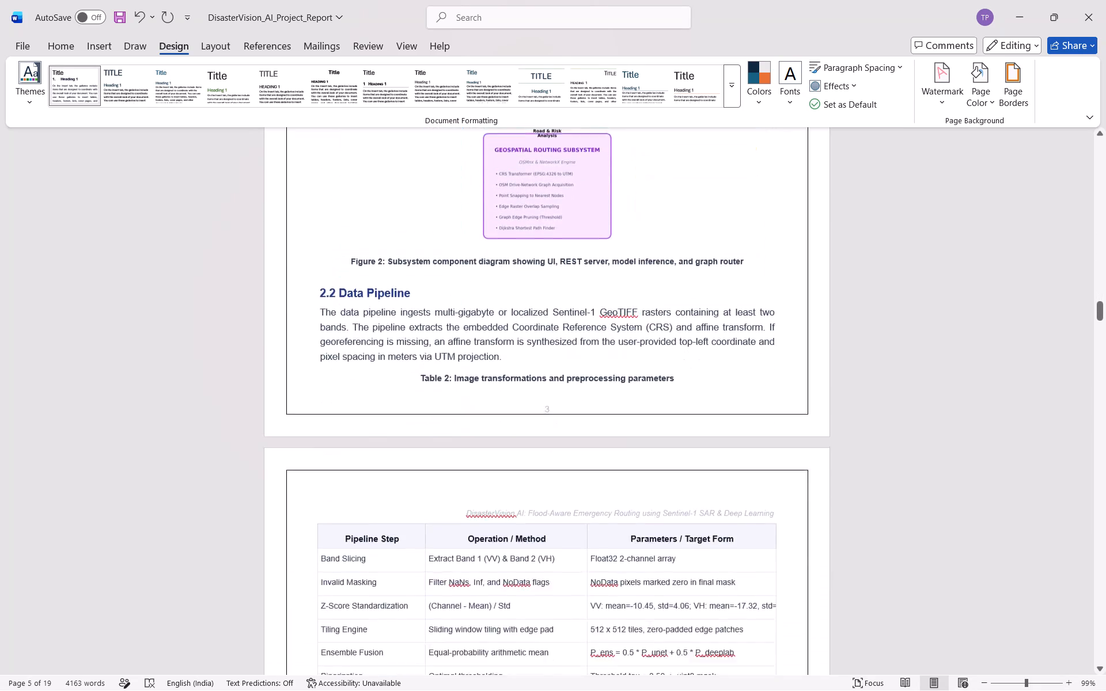
pyautogui.scroll(-9, 636, 522)
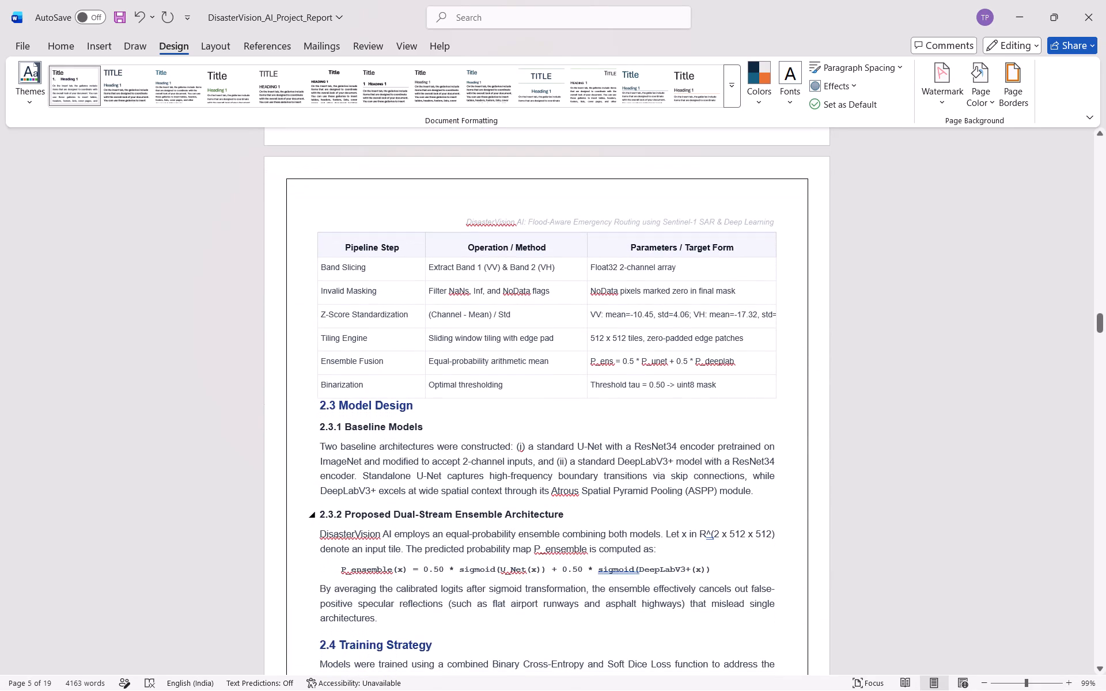
pyautogui.scroll(-6, 710, 477)
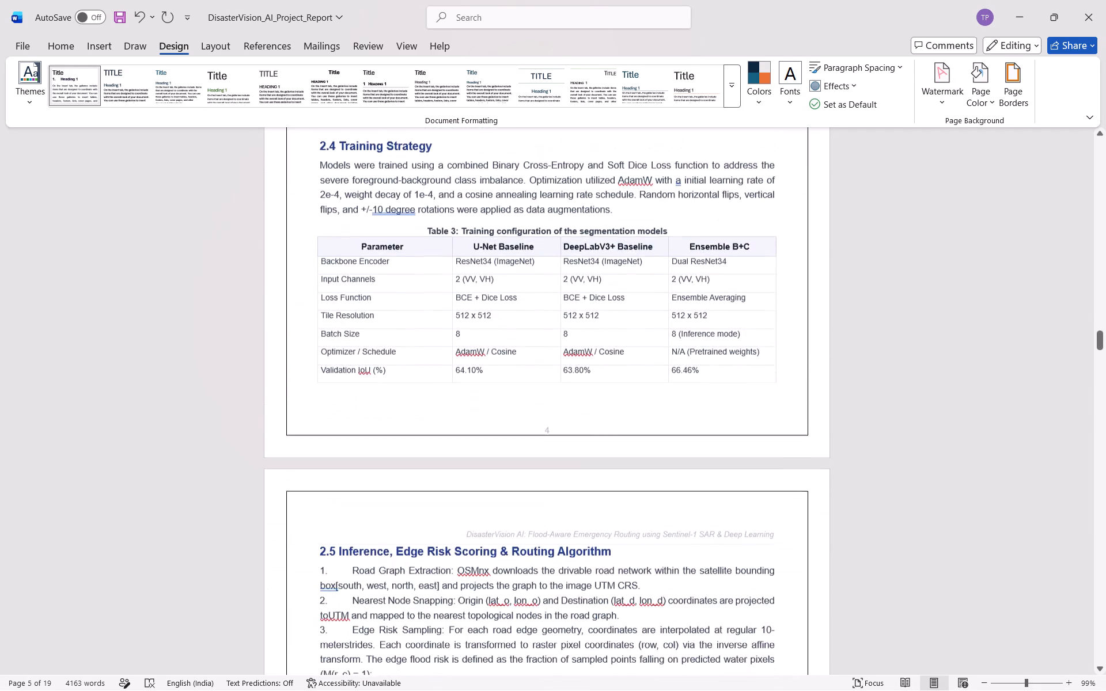
pyautogui.scroll(-7, 710, 477)
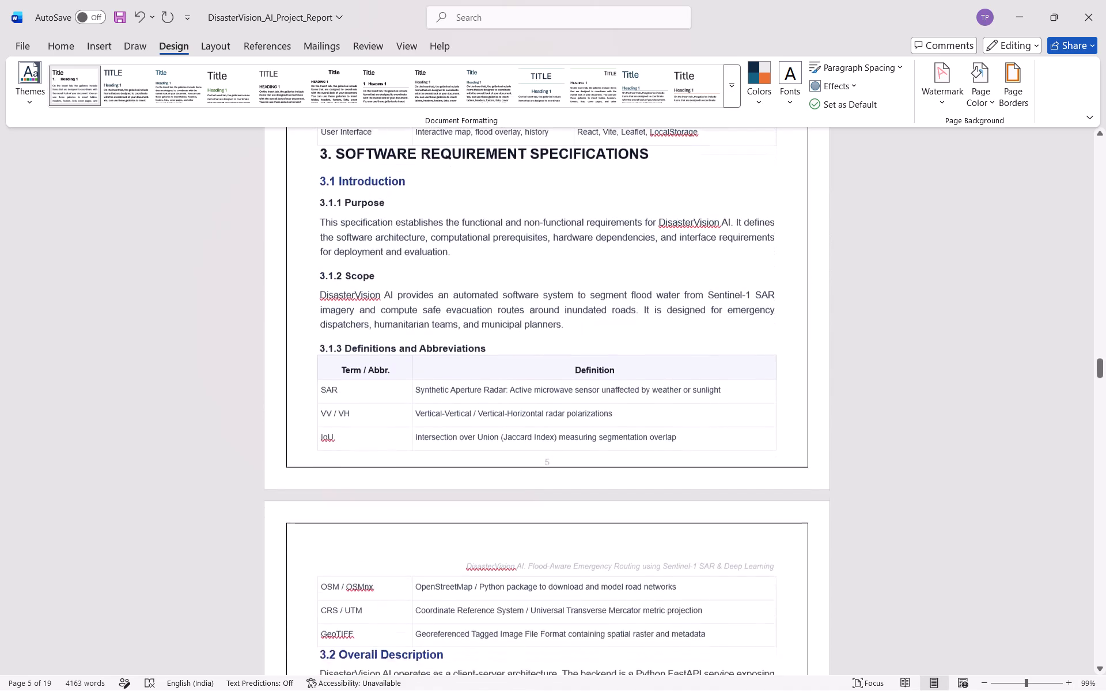
pyautogui.scroll(-8, 710, 477)
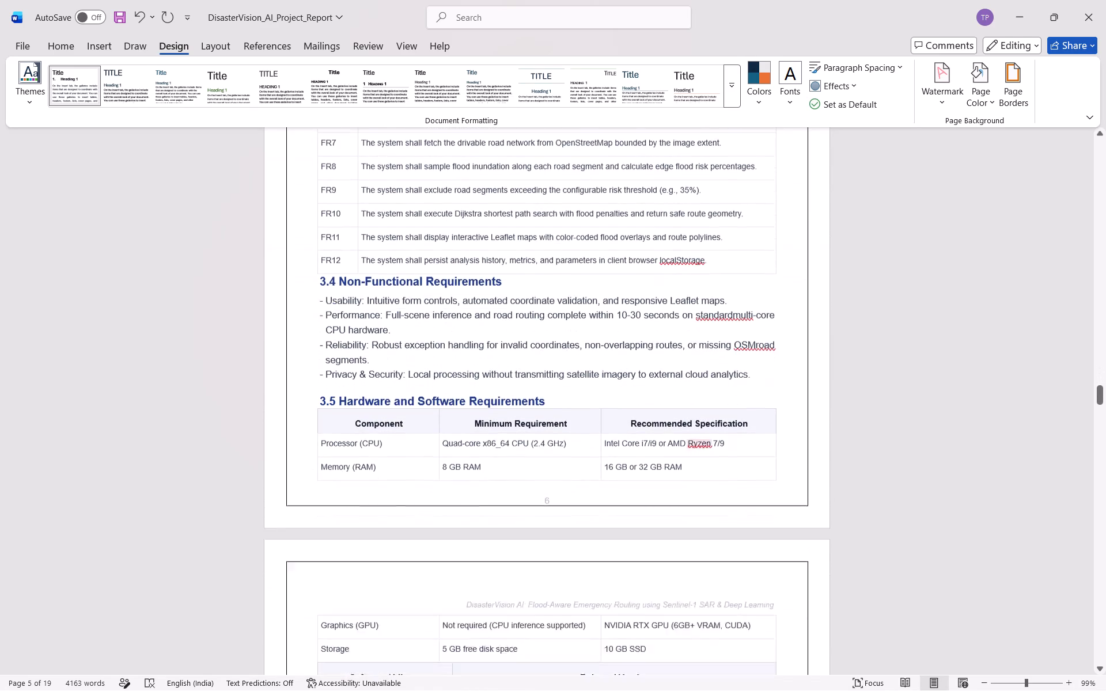
pyautogui.scroll(-5, 710, 477)
pyautogui.scroll(-1, 730, 384)
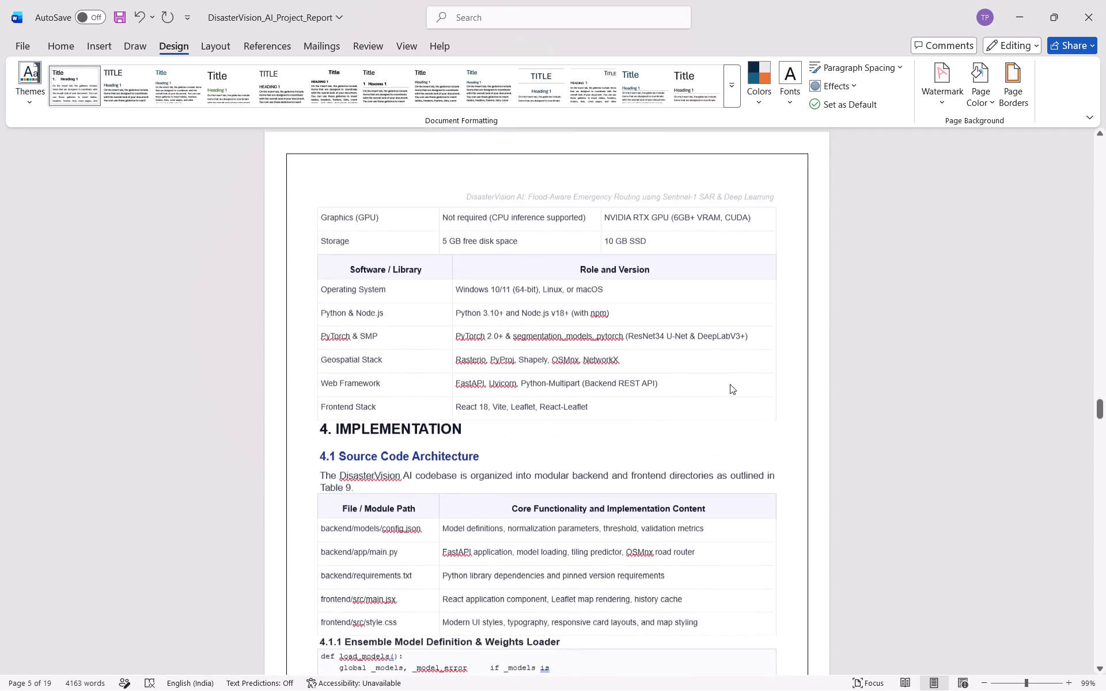
pyautogui.scroll(-8, 730, 384)
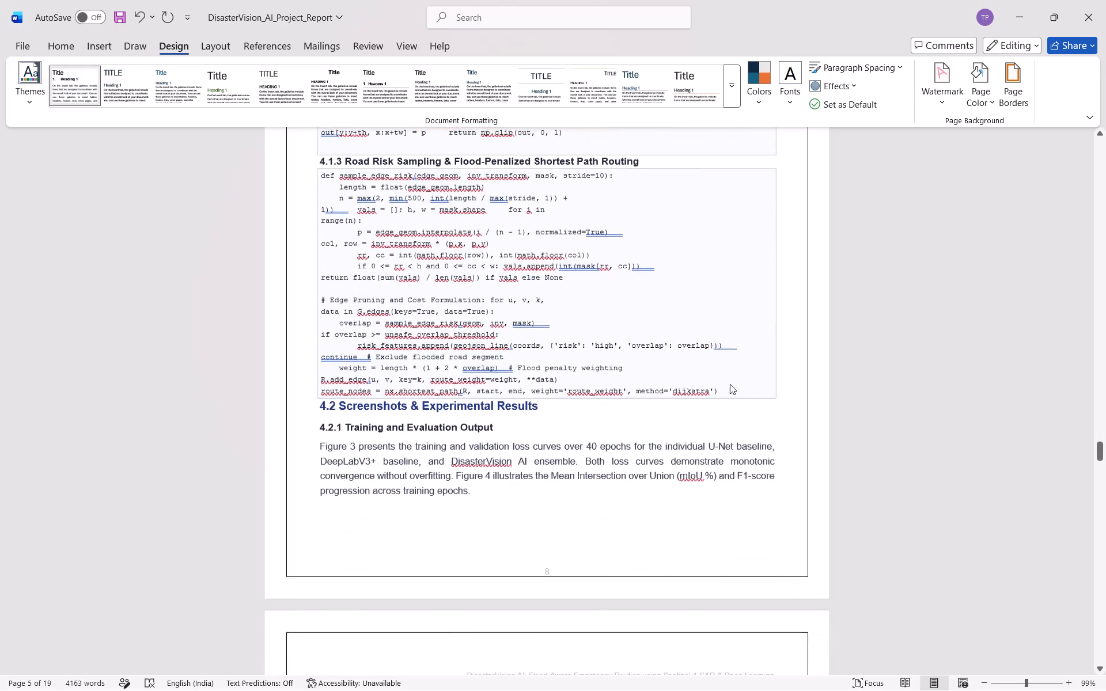
pyautogui.scroll(-3, 730, 384)
pyautogui.scroll(4, 730, 384)
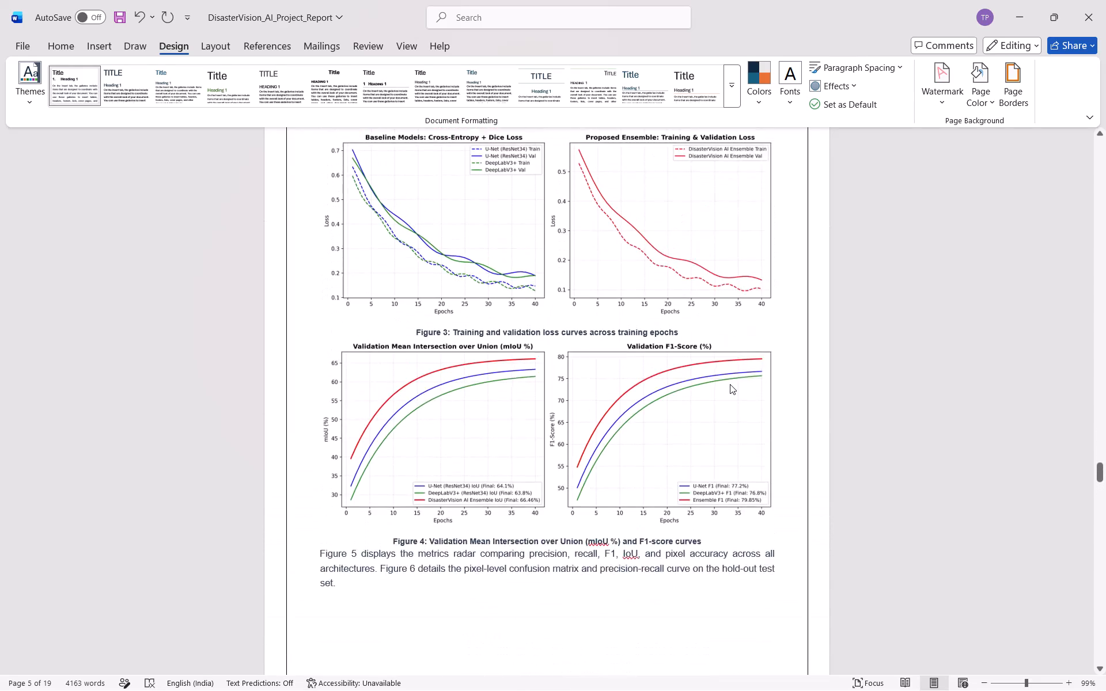
pyautogui.scroll(2, 730, 384)
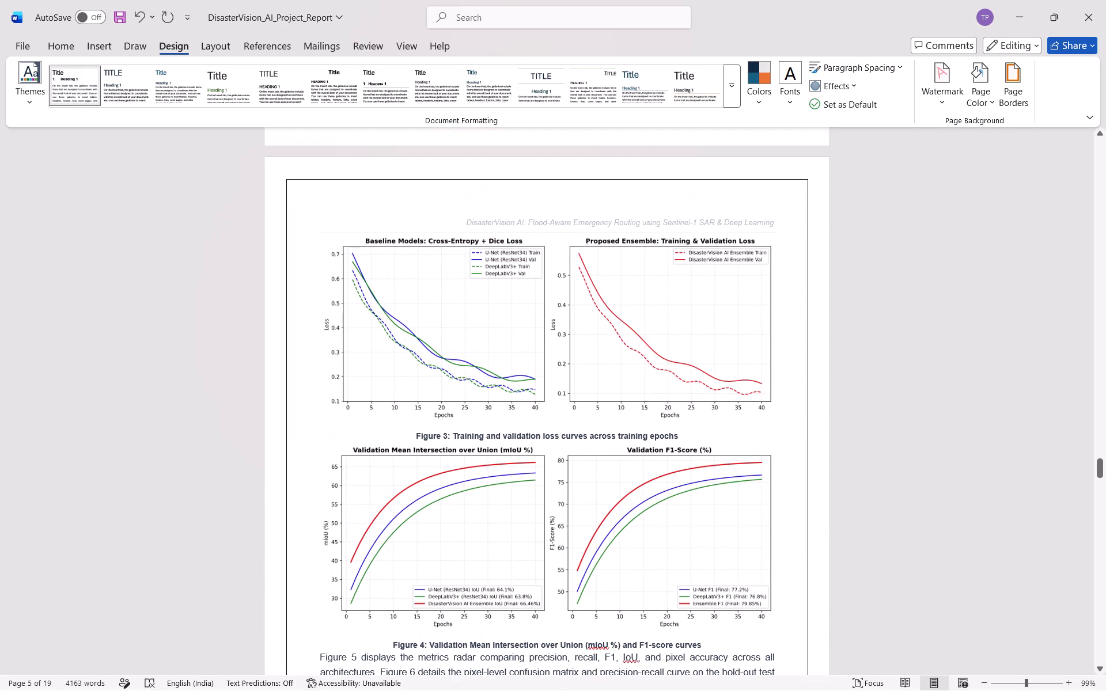
pyautogui.scroll(-8, 730, 384)
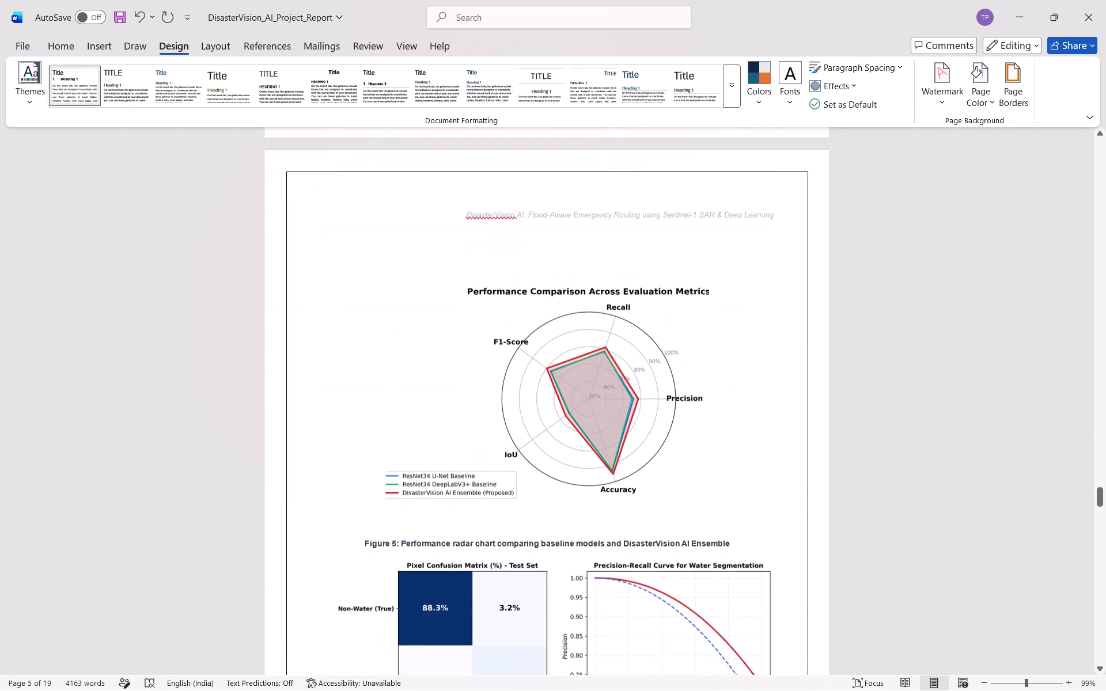
pyautogui.scroll(-10, 730, 384)
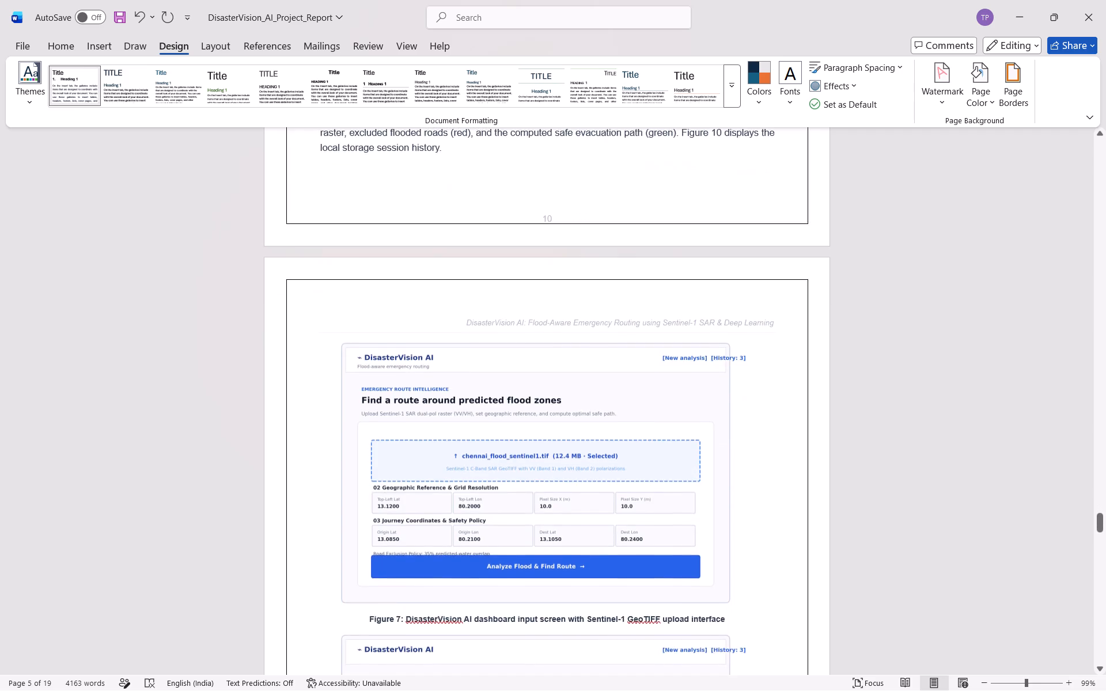
pyautogui.scroll(-6, 730, 384)
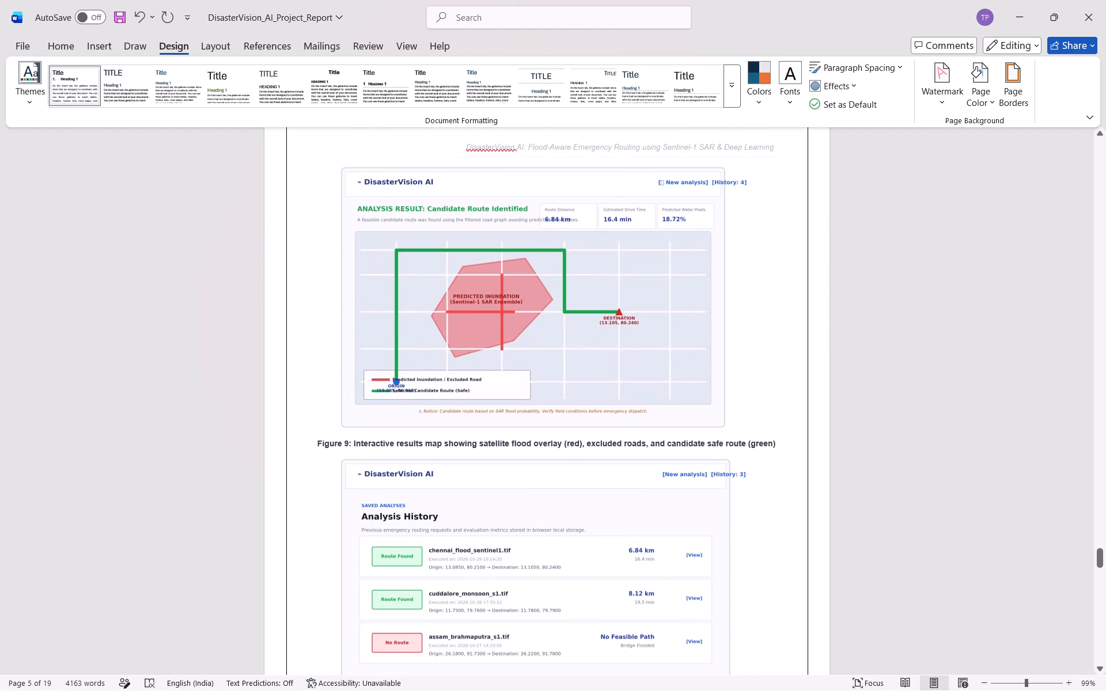
pyautogui.scroll(-3, 730, 384)
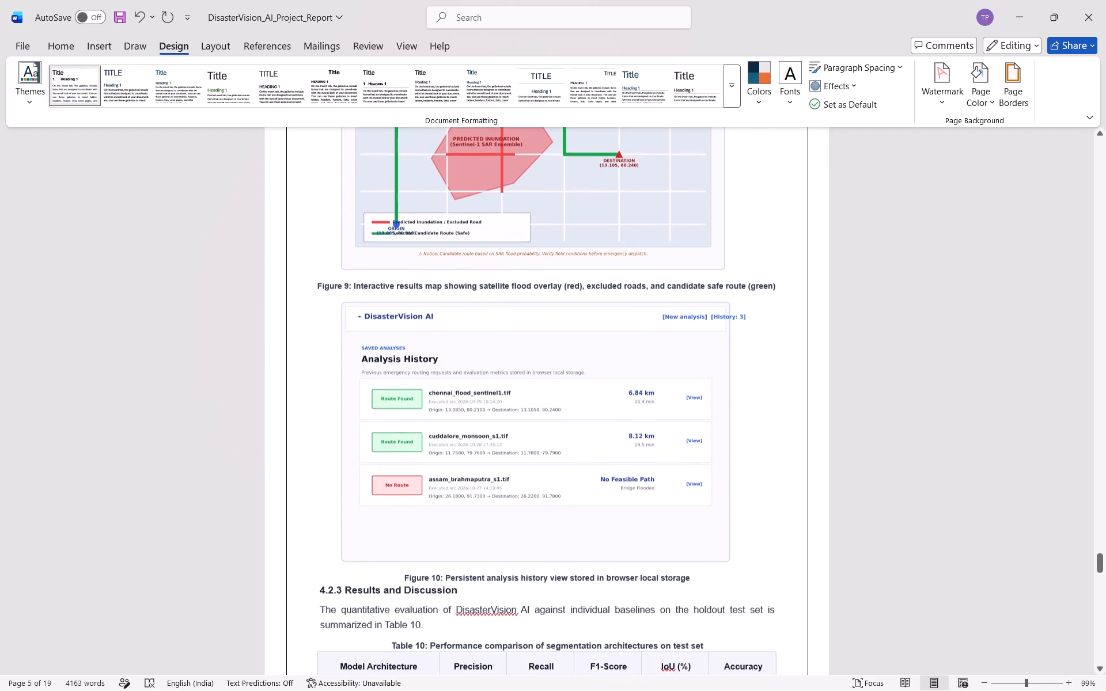
pyautogui.scroll(-7, 730, 384)
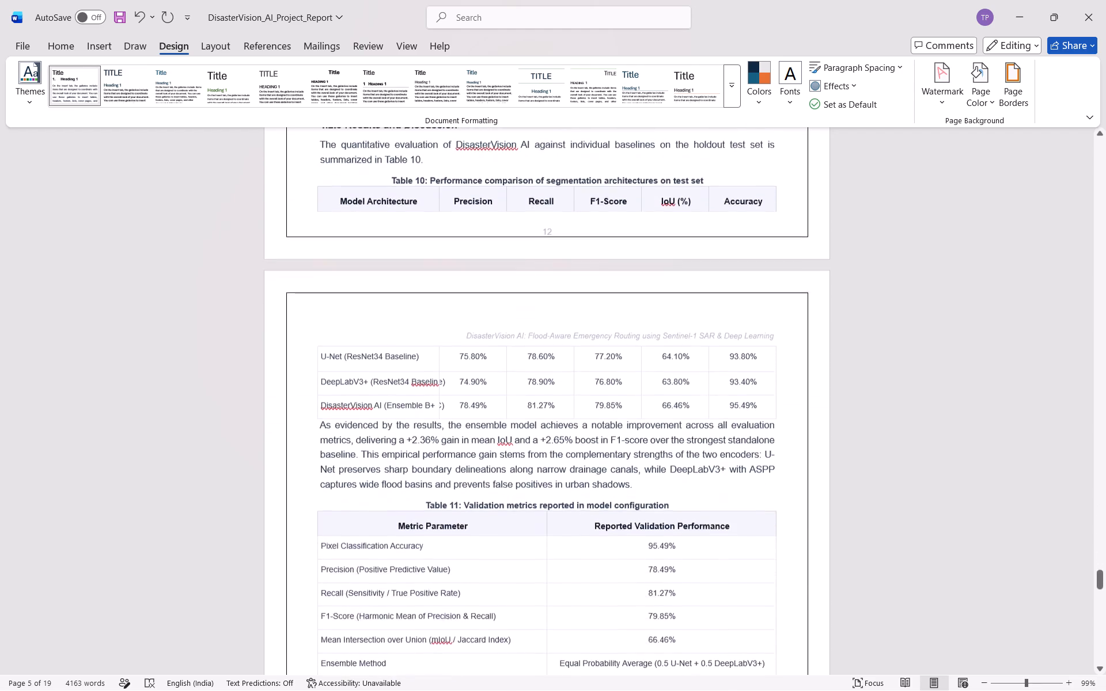
pyautogui.scroll(-11, 730, 384)
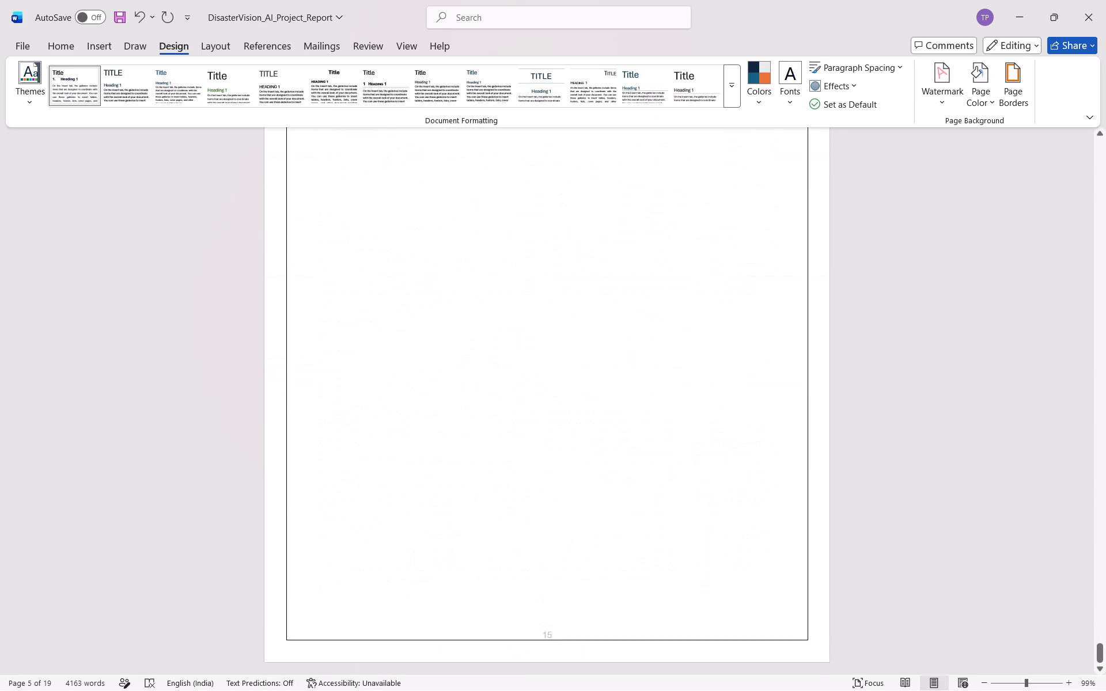
pyautogui.scroll(9, 730, 384)
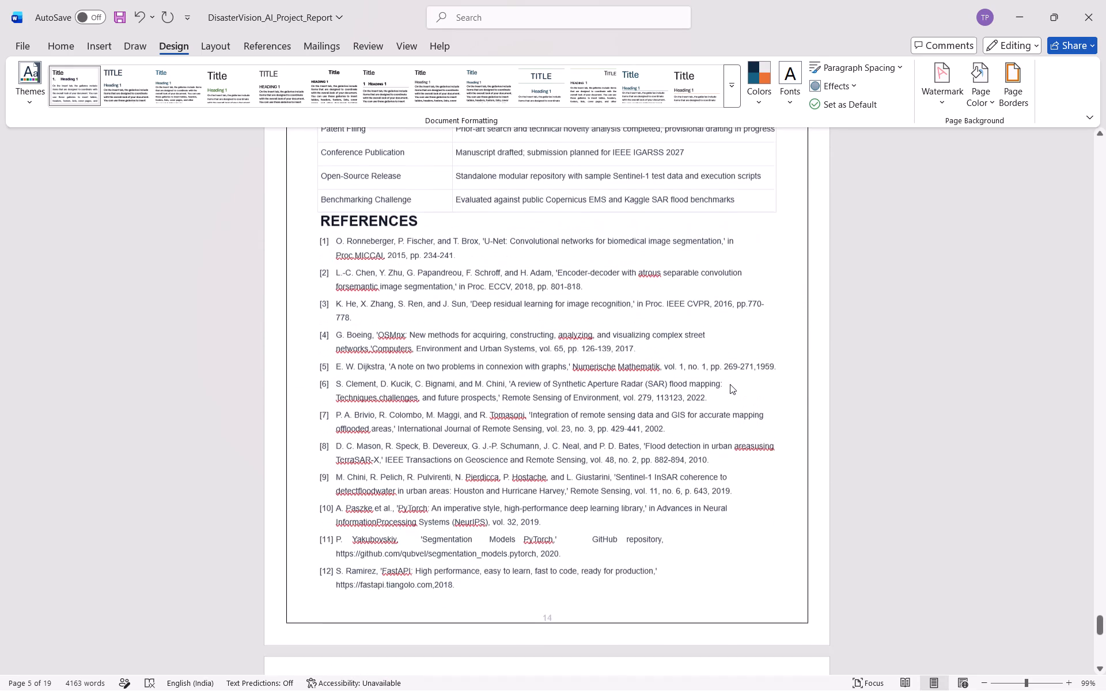
pyautogui.scroll(3, 730, 384)
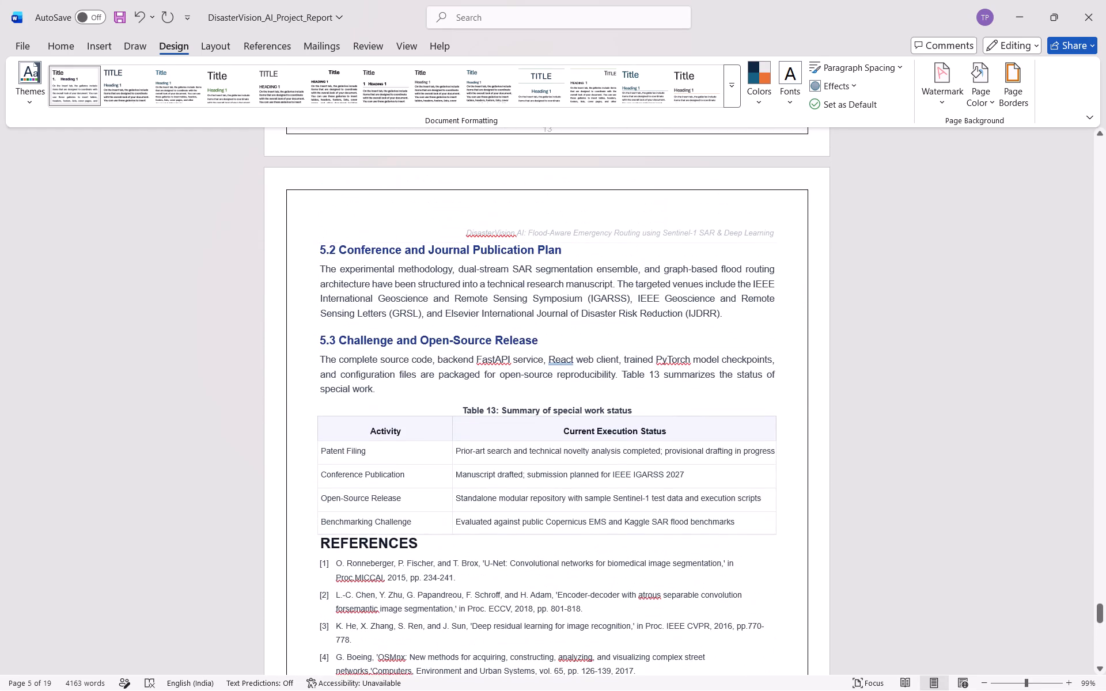
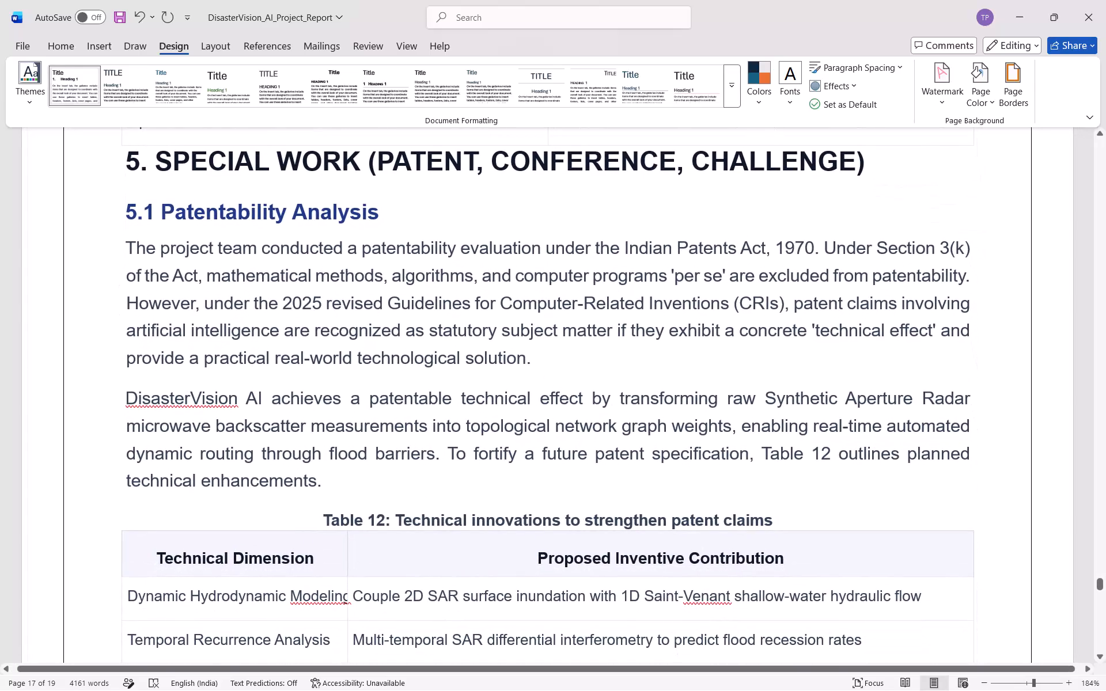
# Check the Patentability Analysis section and Table 12 for text fit, spelling flags and placement within the page border.
pyautogui.scroll(-2, 709, 328)
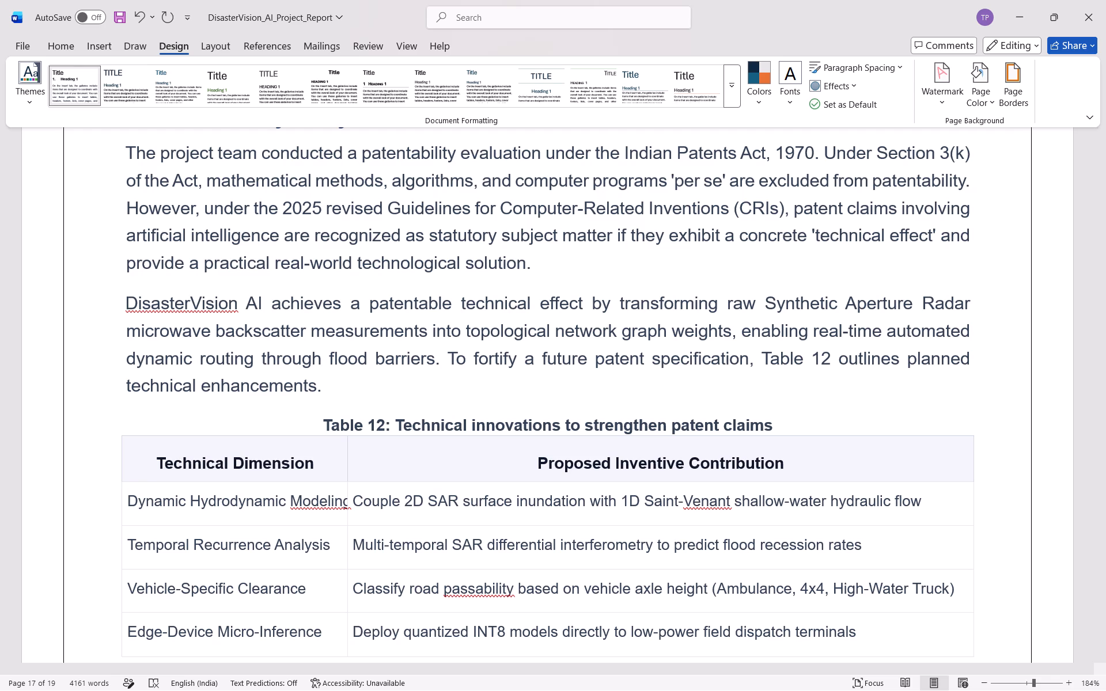
pyautogui.scroll(-1, 709, 328)
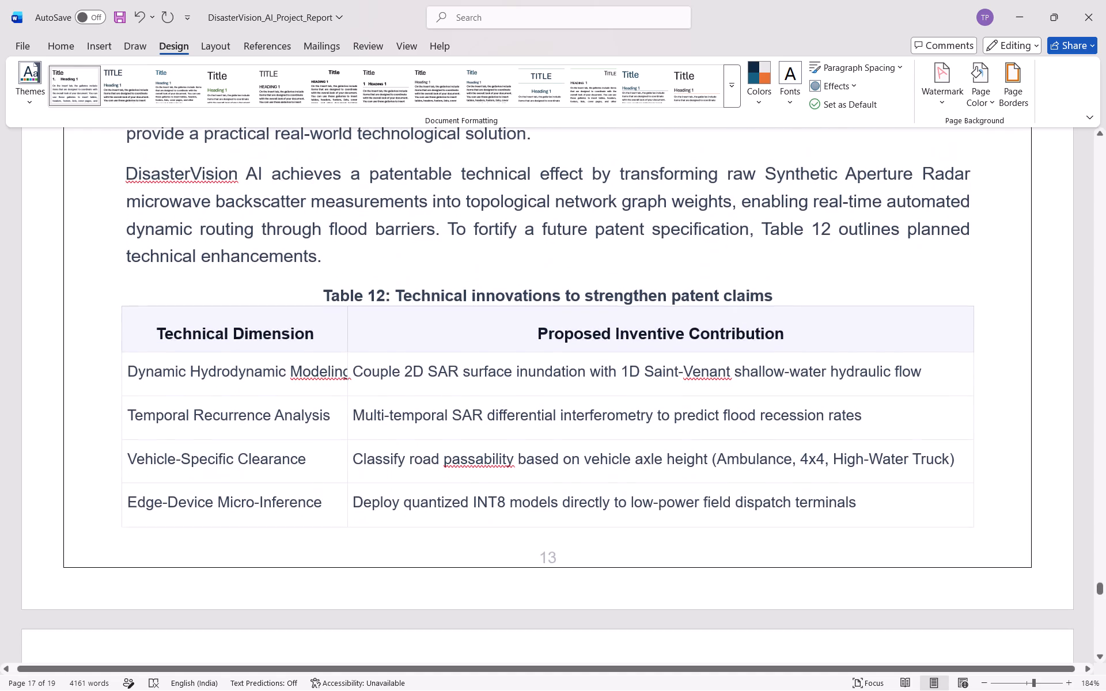
pyautogui.scroll(-2, 709, 328)
pyautogui.scroll(2, 709, 328)
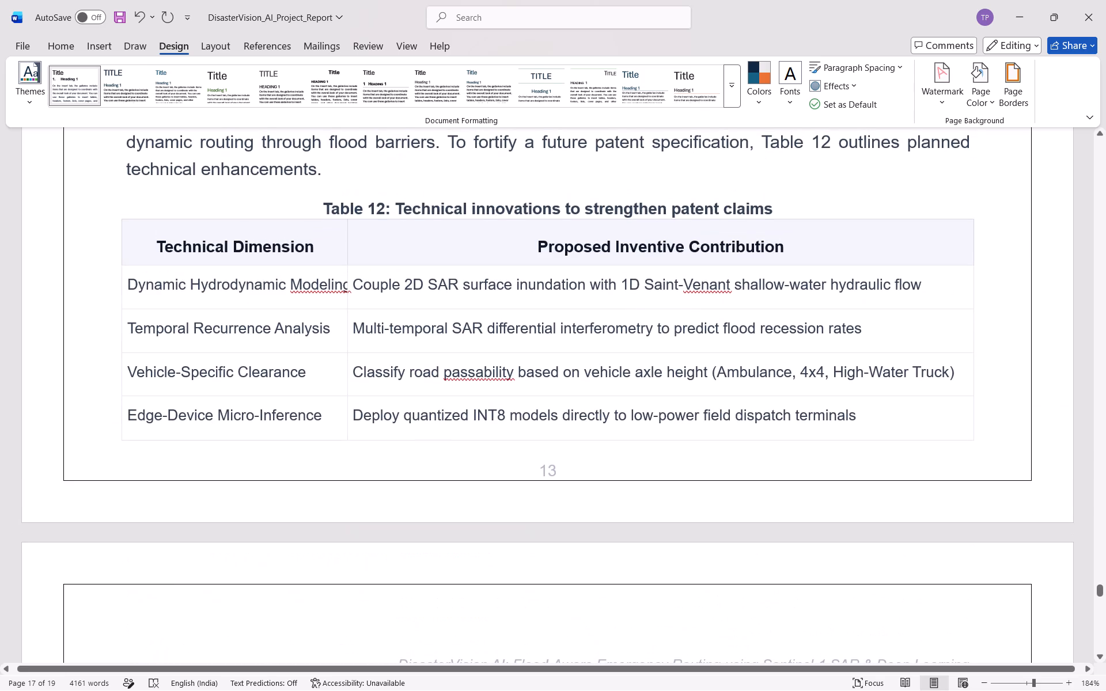
# Return to the report's title page and examine its title, course, team and supervisor text within the page border.
pyautogui.scroll(12, 709, 328)
pyautogui.scroll(11, 709, 328)
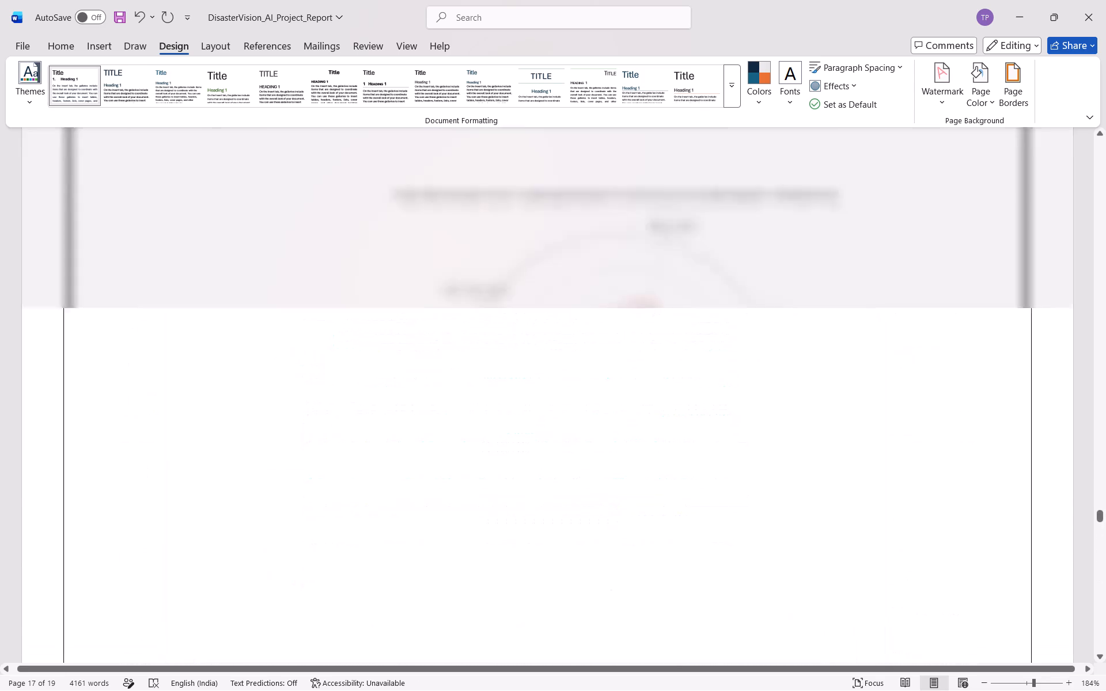
pyautogui.scroll(20, 709, 328)
pyautogui.scroll(20, 709, 328)
pyautogui.scroll(20, 709, 328)
pyautogui.scroll(9, 709, 328)
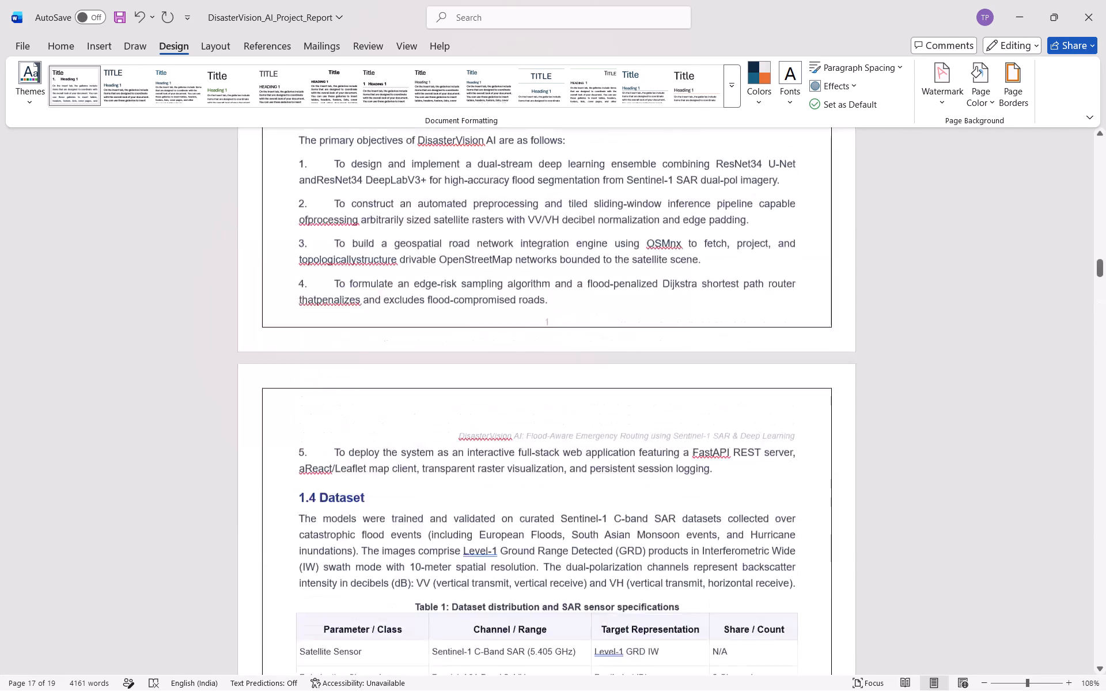
pyautogui.scroll(10, 709, 328)
pyautogui.scroll(11, 709, 328)
pyautogui.scroll(-8, 709, 328)
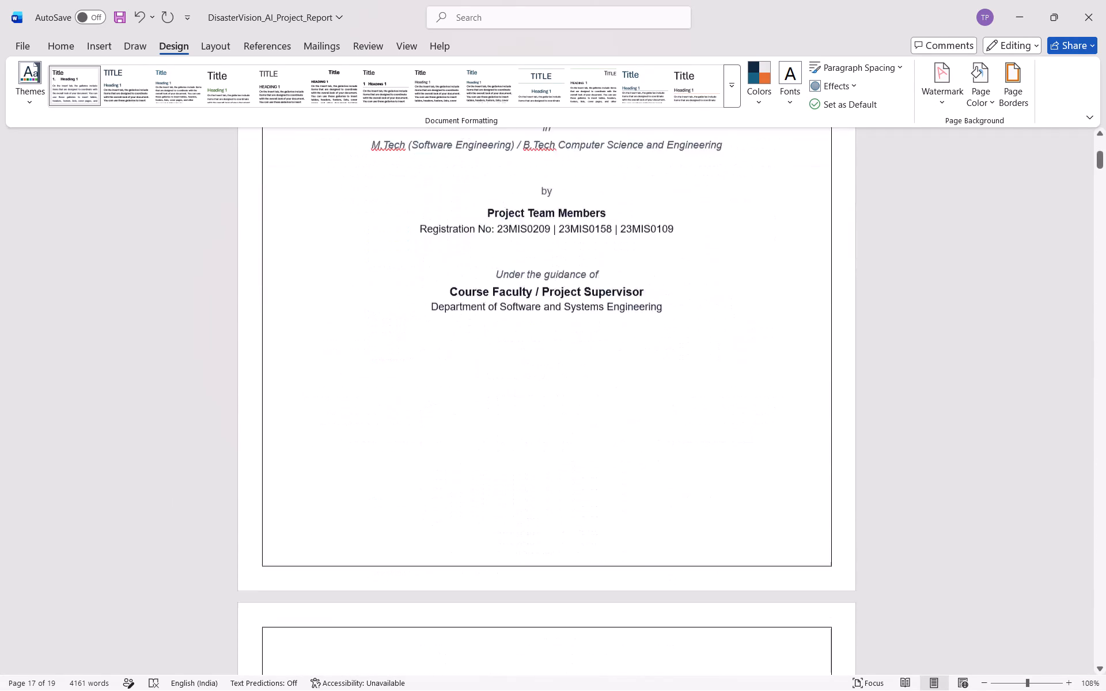
pyautogui.scroll(-1, 709, 328)
pyautogui.scroll(6, 709, 328)
pyautogui.scroll(-2, 709, 328)
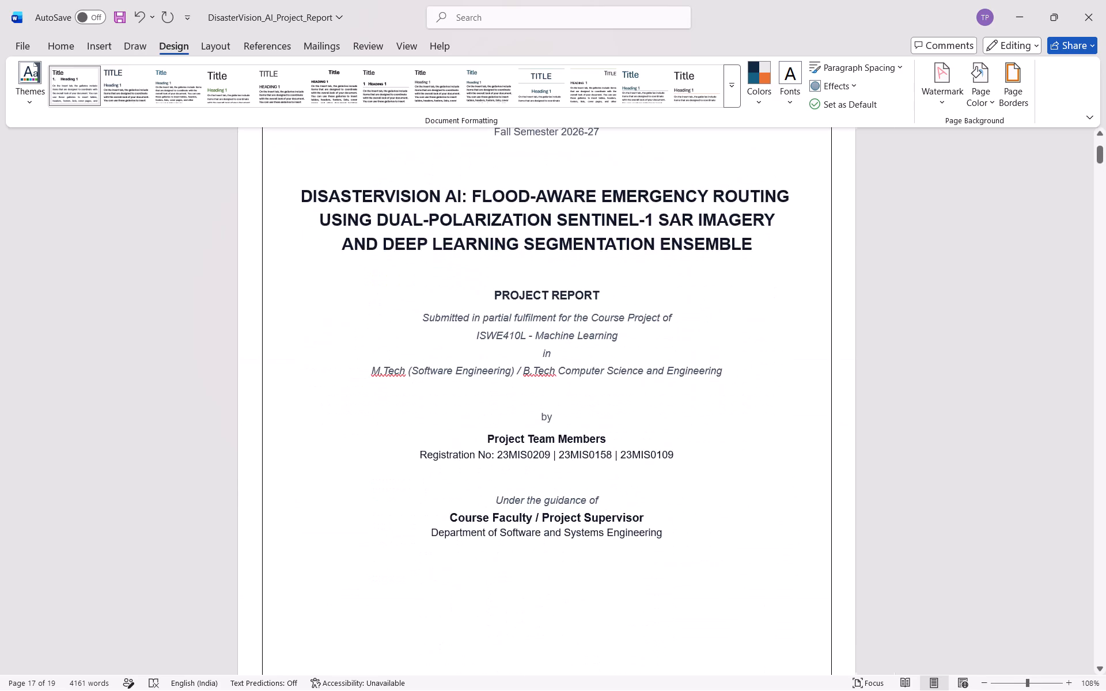
pyautogui.scroll(1, 522, 354)
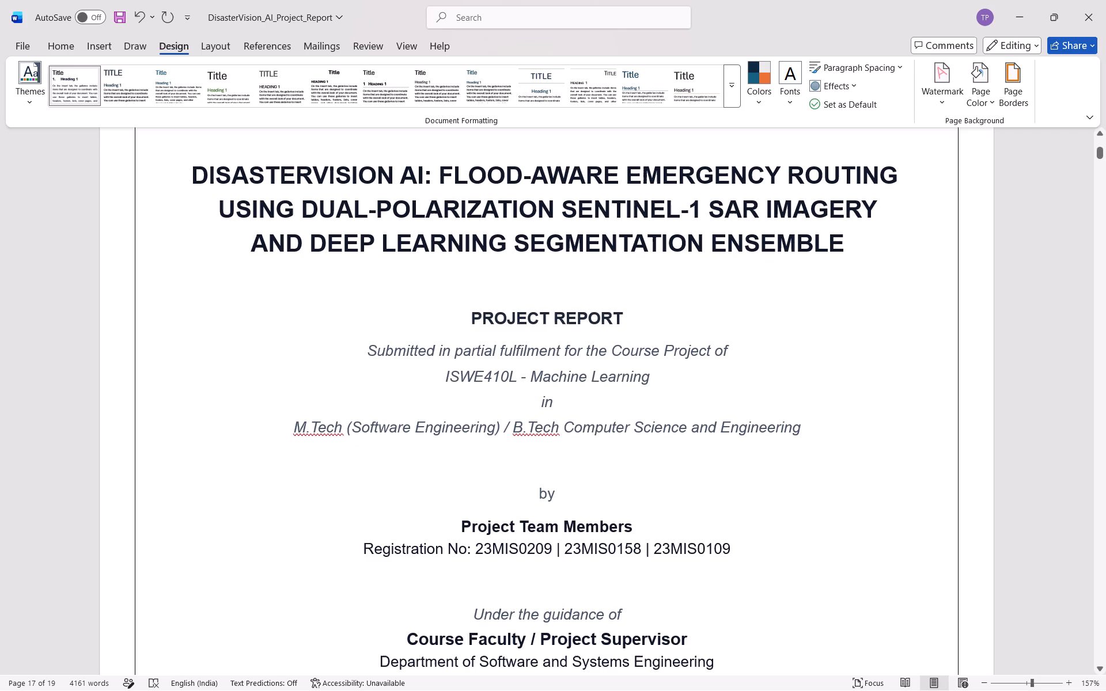
pyautogui.scroll(1, 740, 387)
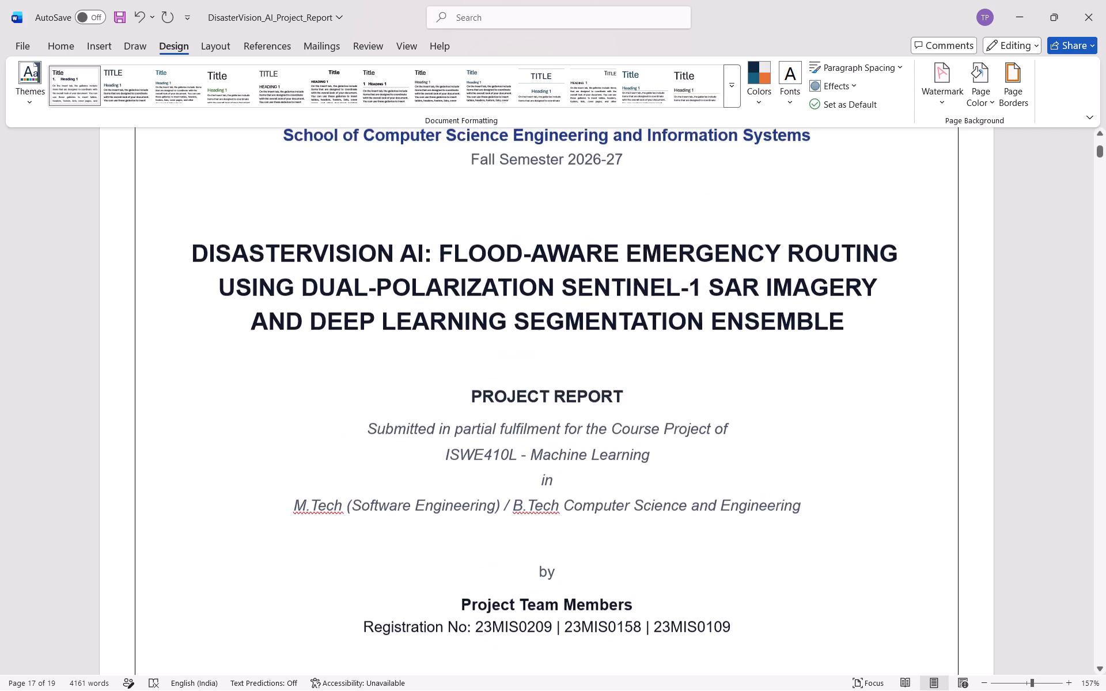
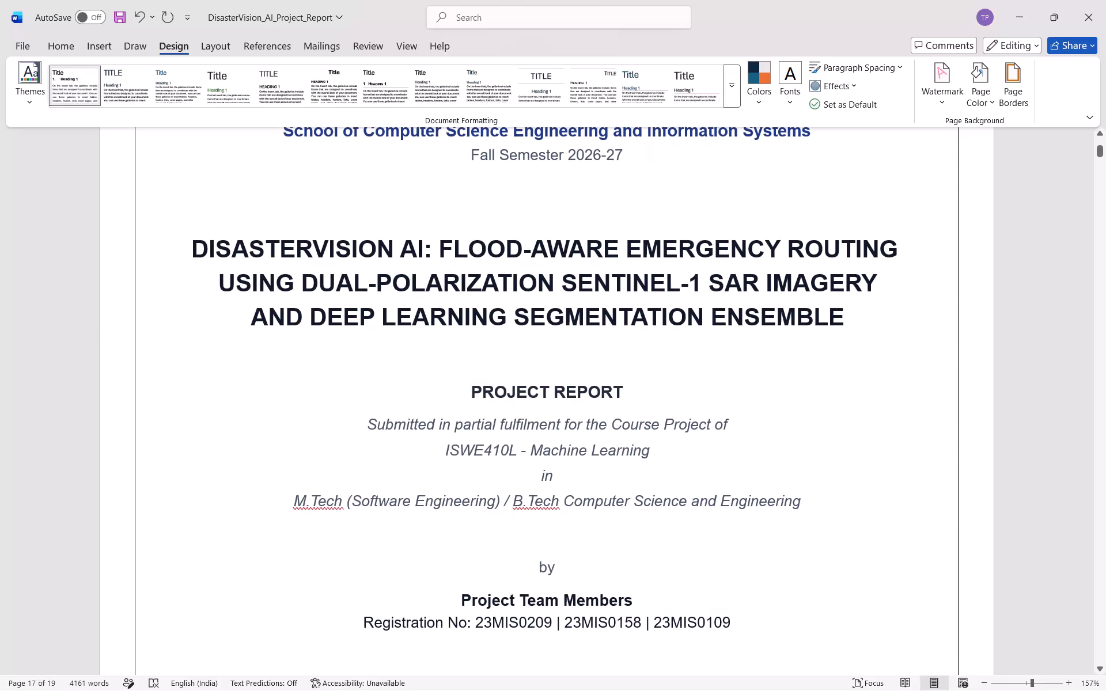
# Snap the project report's Word window to the left half of the screen for a side-by-side view.
pyautogui.scroll(-1, 618, 506)
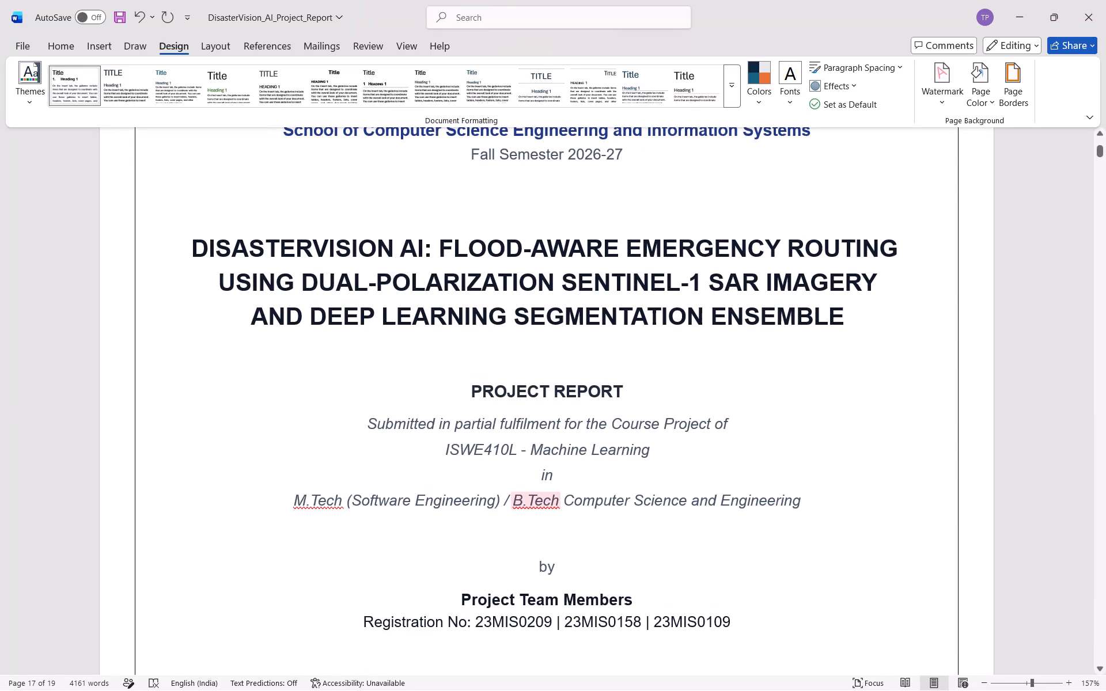
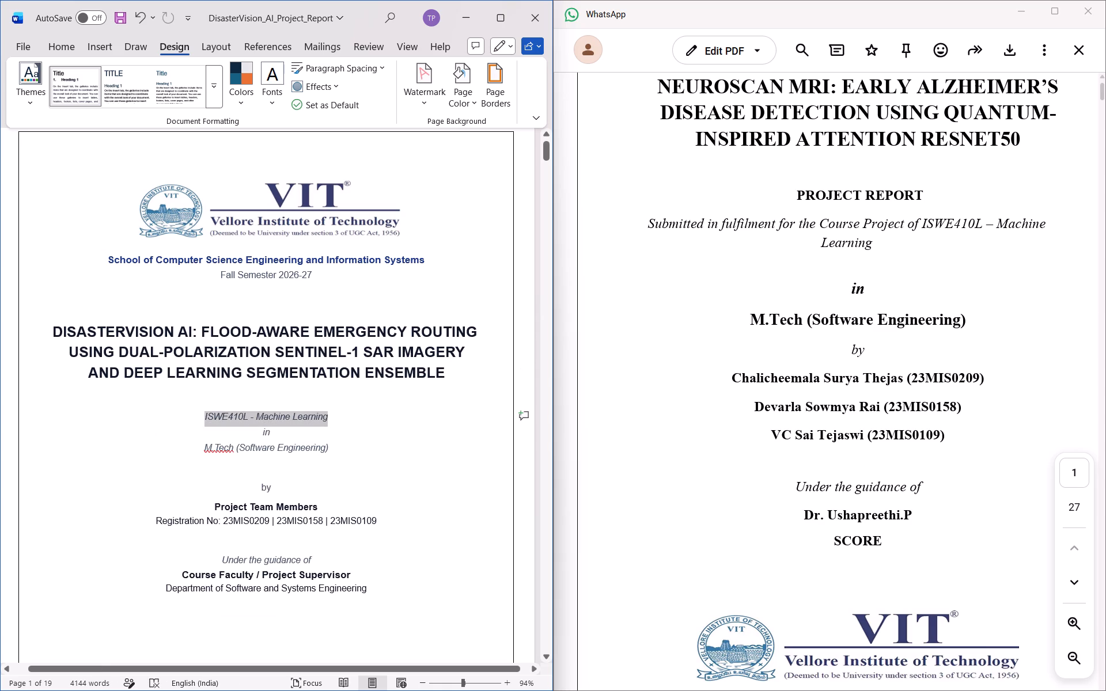
pyautogui.click(186, 400)
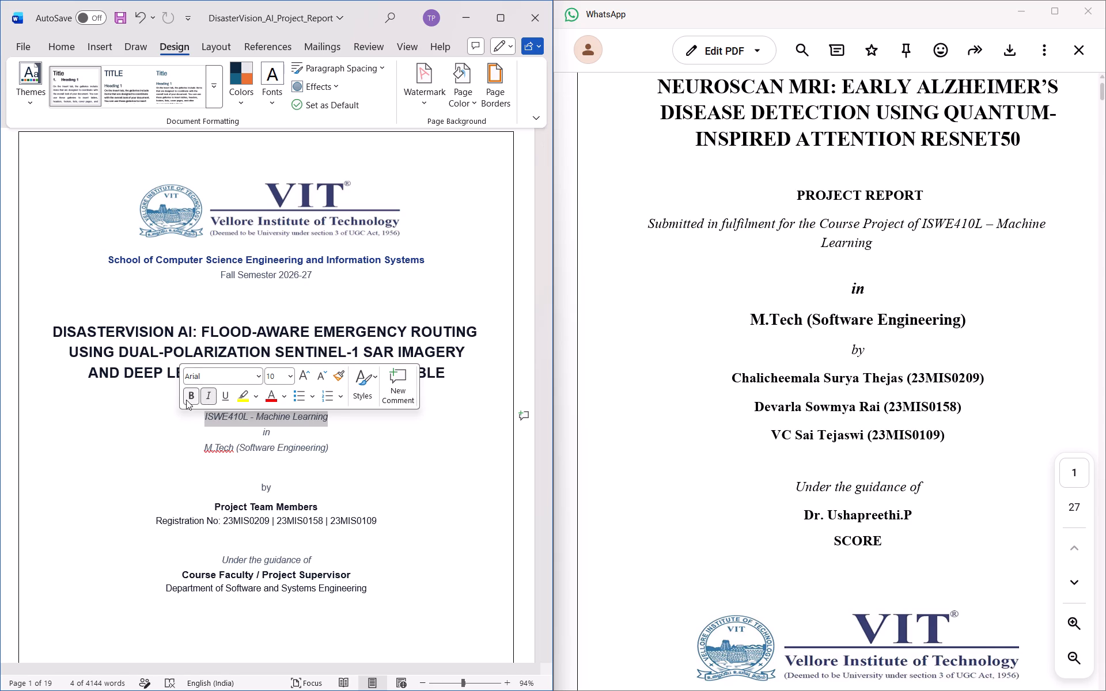
pyautogui.click(203, 398)
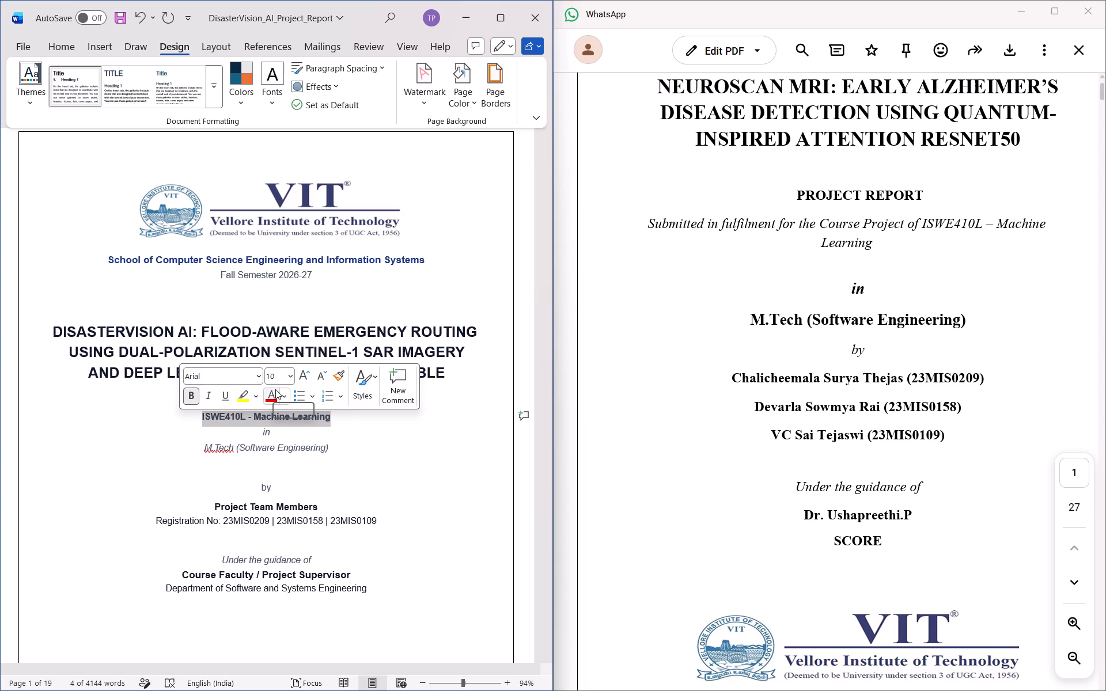
pyautogui.click(277, 390)
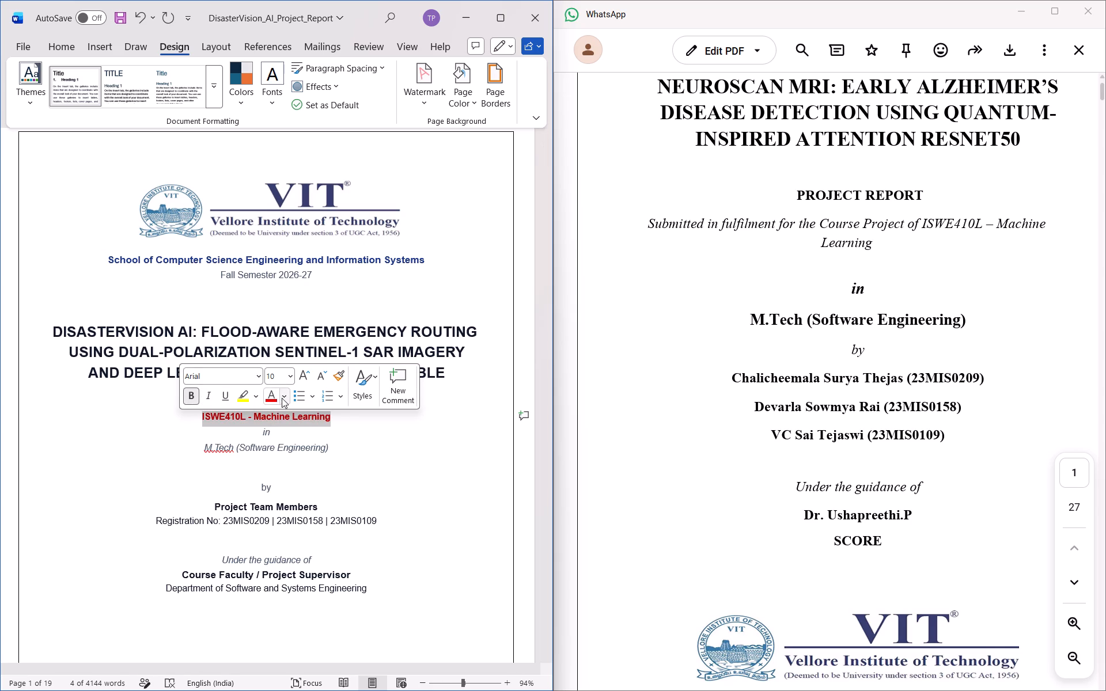
pyautogui.click(283, 393)
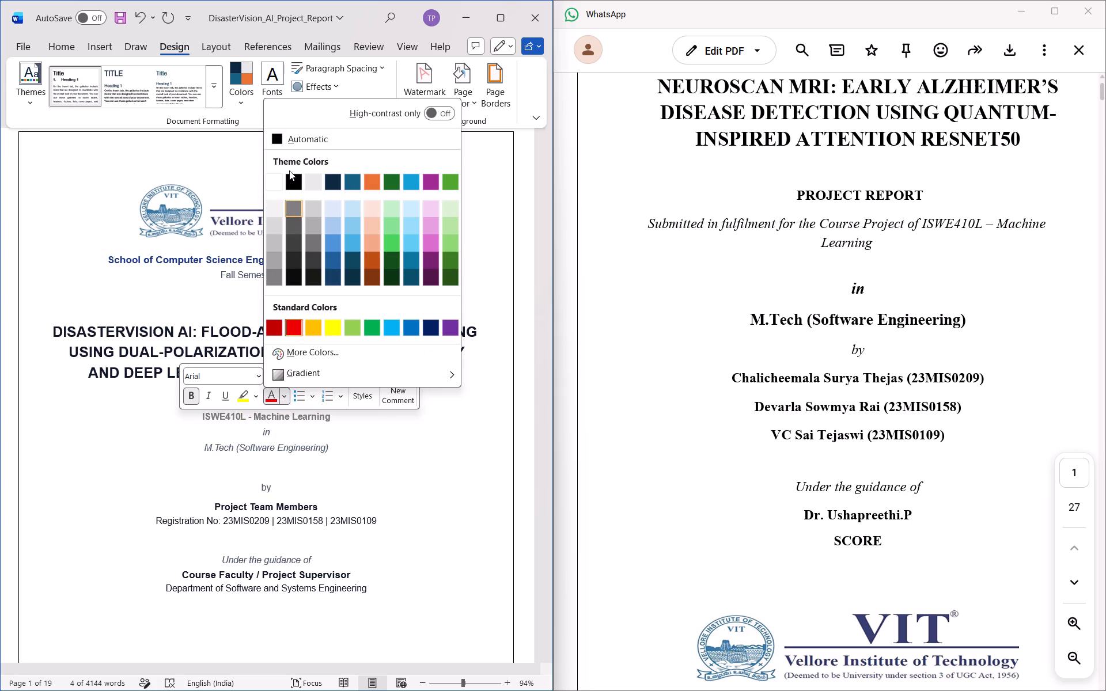
pyautogui.click(292, 181)
pyautogui.click(391, 507)
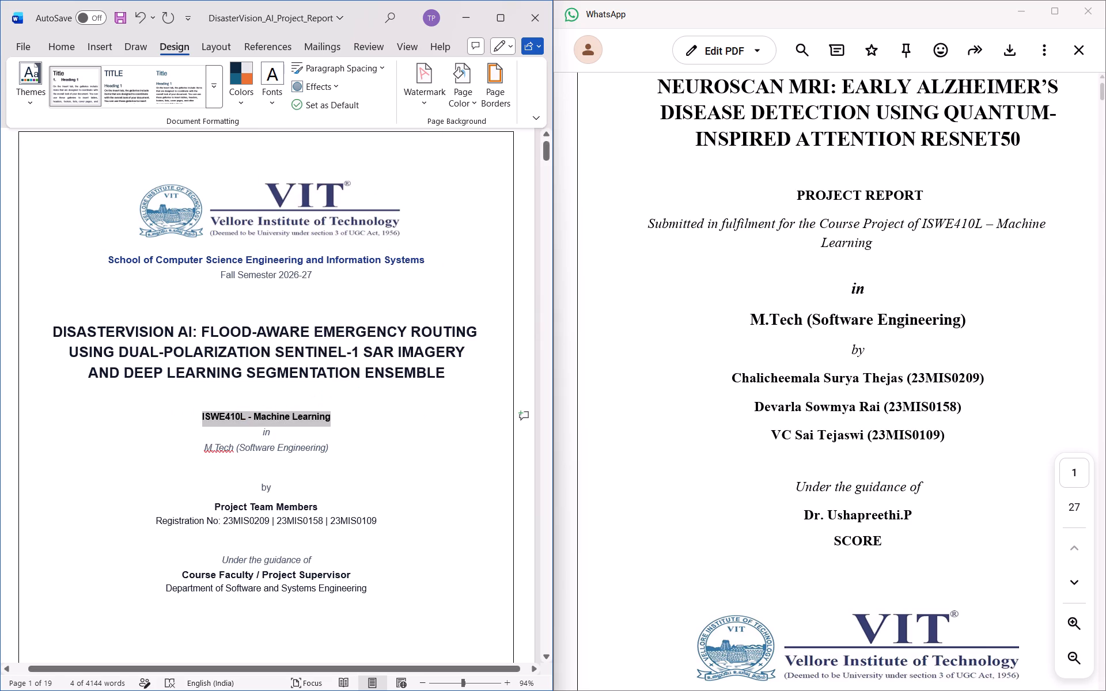
# Set the font colour to black for the title page text from the course line through "Department of Software and Systems Engineering".
pyautogui.moveTo(385, 590); pyautogui.dragTo(366, 589)
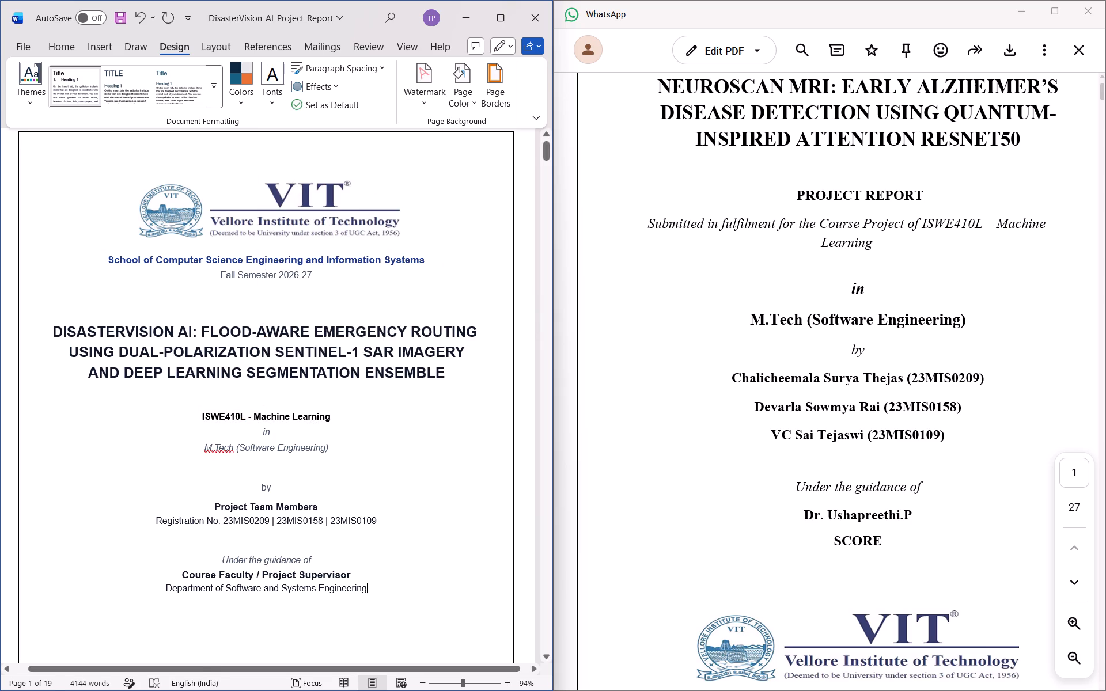
pyautogui.moveTo(366, 589); pyautogui.dragTo(185, 419)
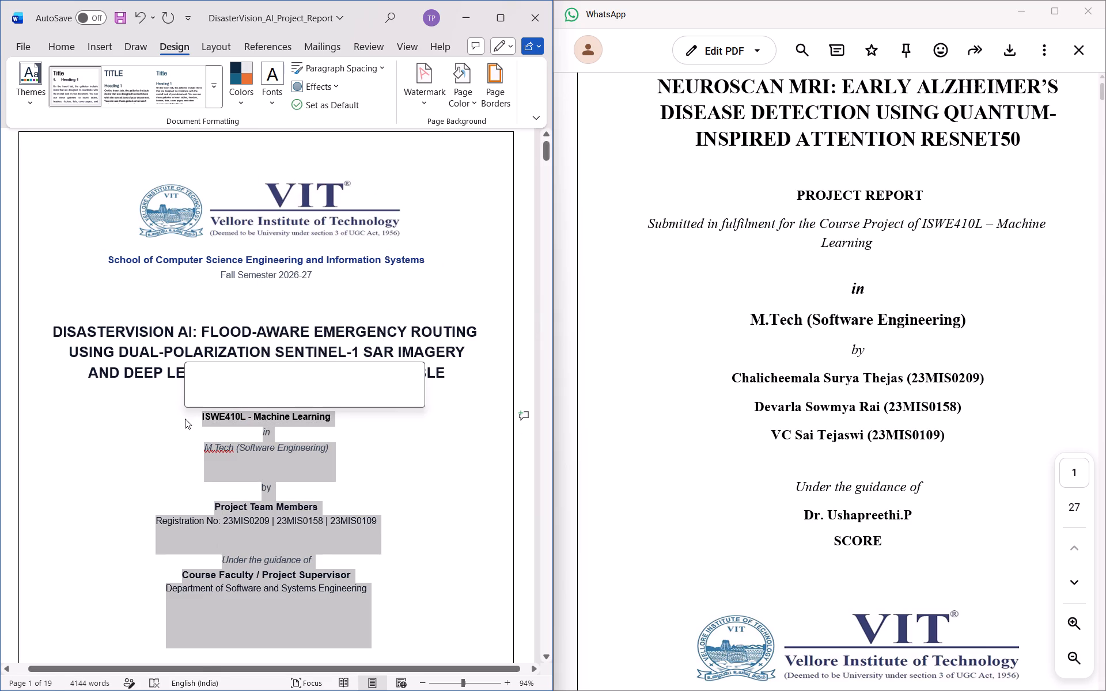
pyautogui.click(280, 398)
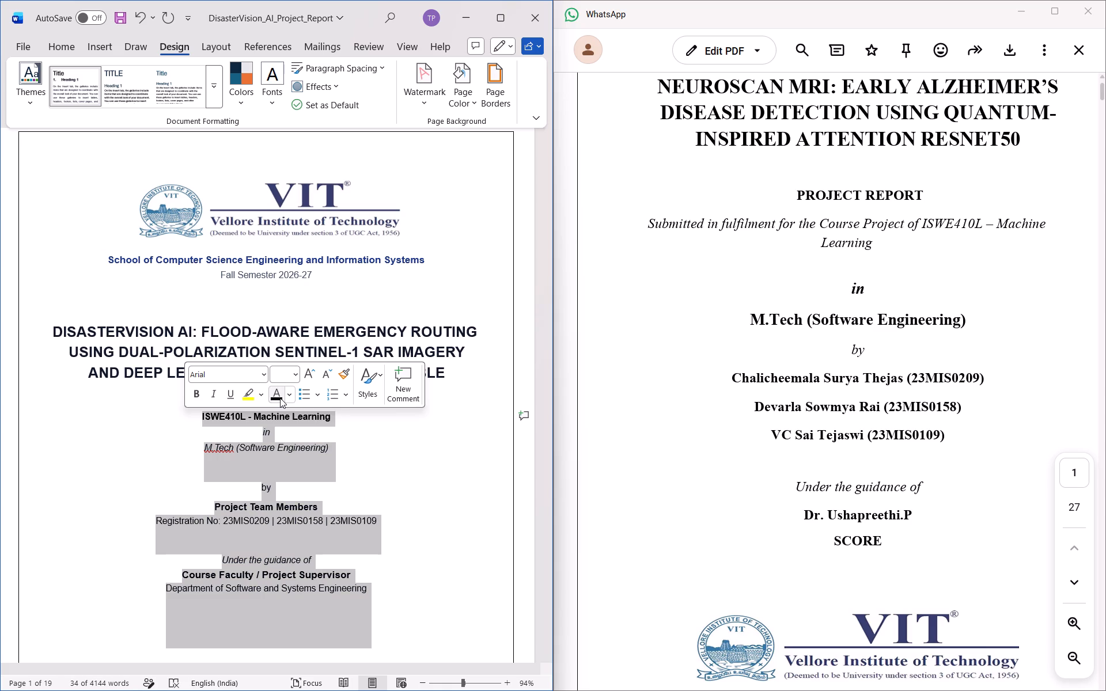
pyautogui.click(280, 398)
pyautogui.click(388, 463)
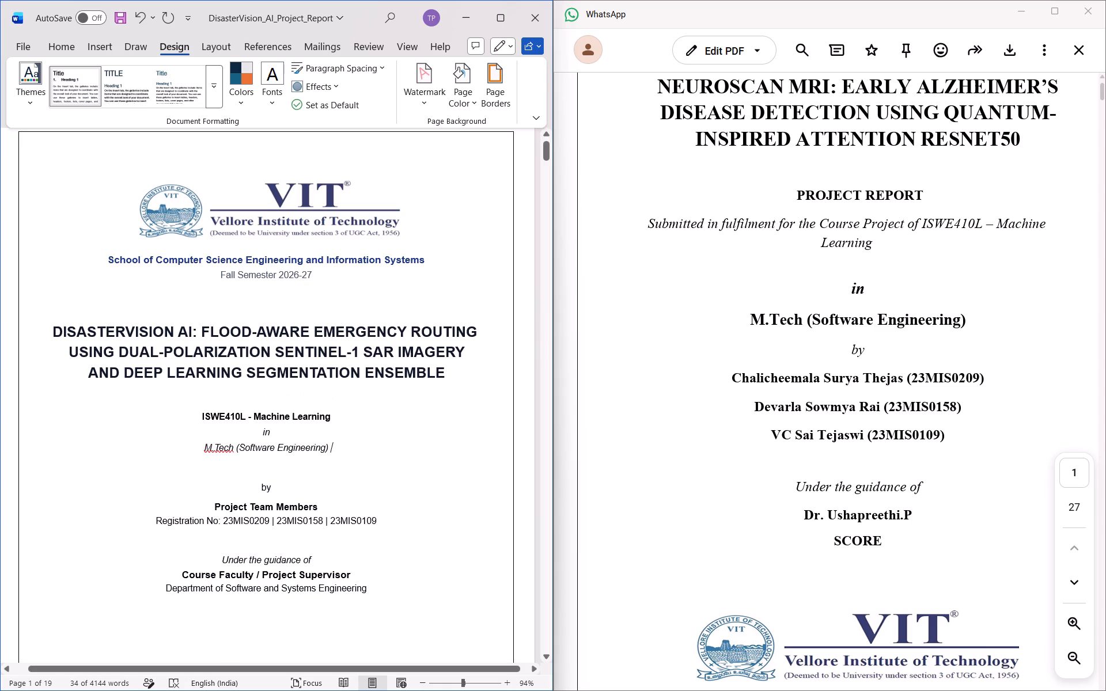
# Make the cover lines "in" and "M.Tech (Software Engineering)" bold and remove their italics.
pyautogui.hscroll(1, 425, 447)
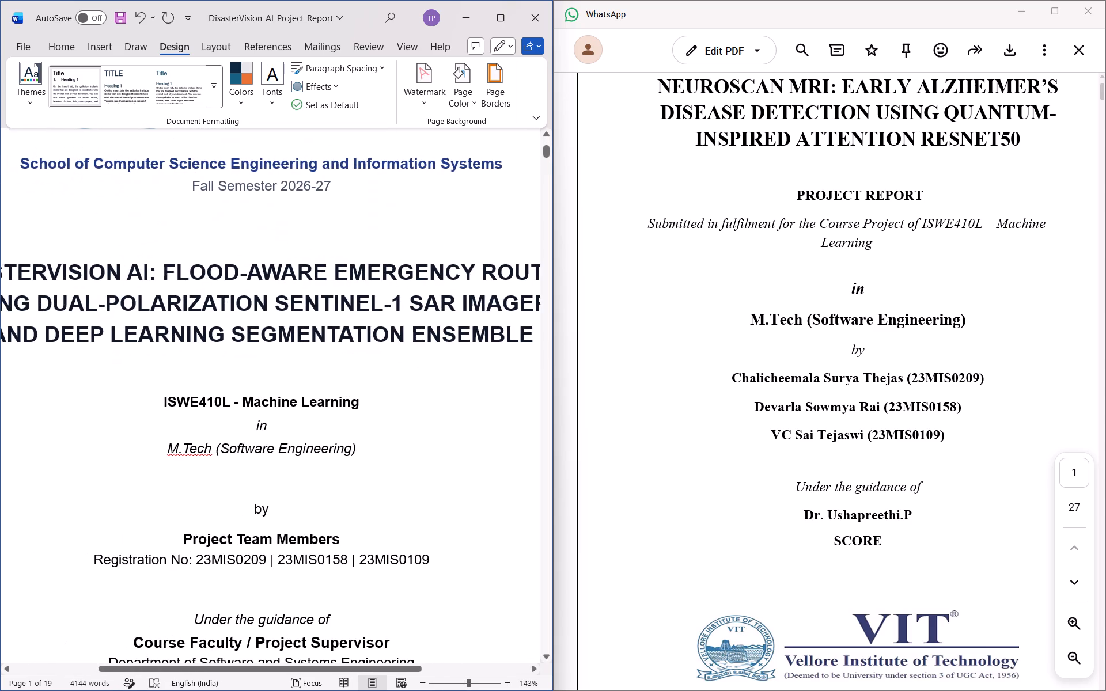
pyautogui.hscroll(1, 425, 447)
pyautogui.moveTo(388, 455); pyautogui.dragTo(236, 445)
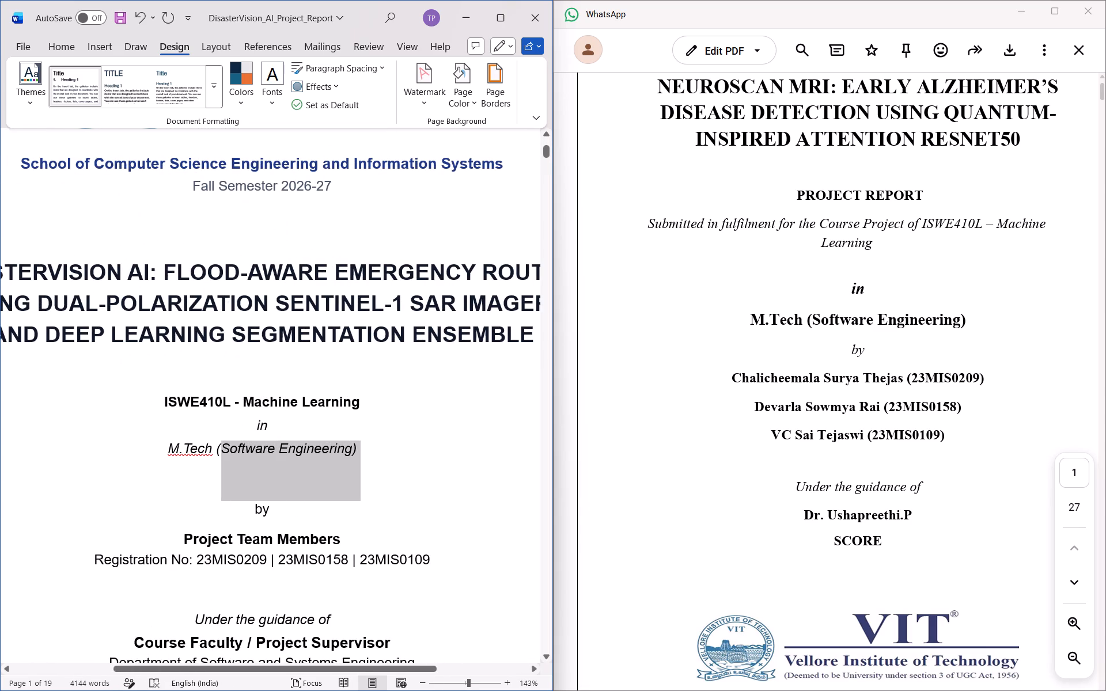
pyautogui.moveTo(236, 445); pyautogui.dragTo(241, 434)
pyautogui.click(250, 404)
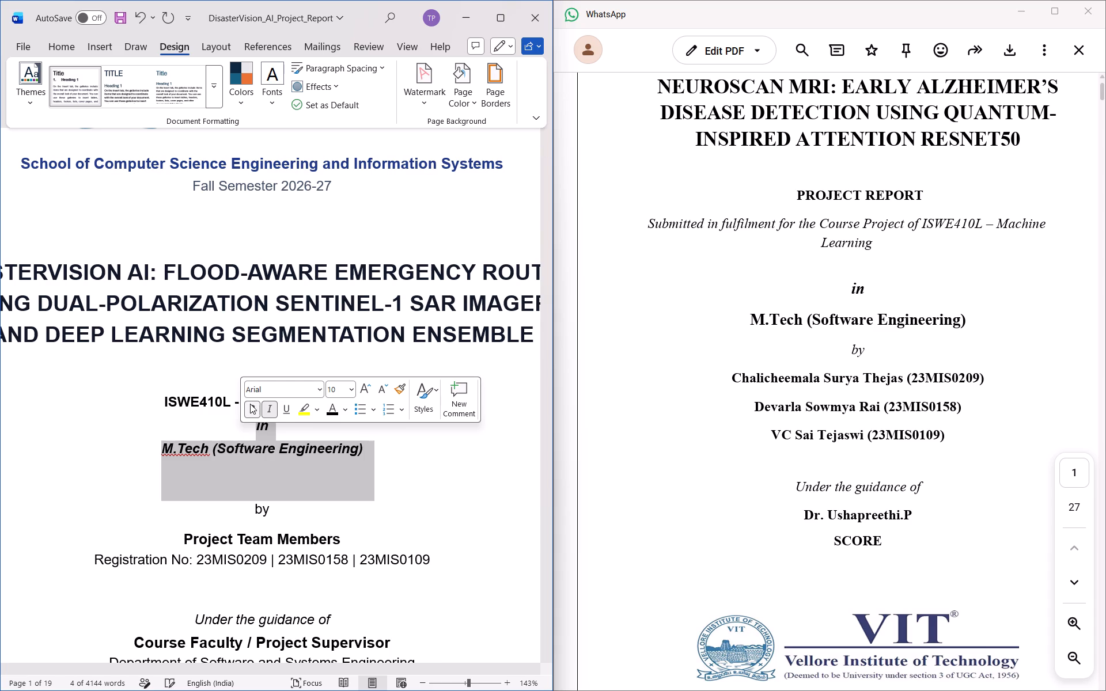
pyautogui.click(269, 408)
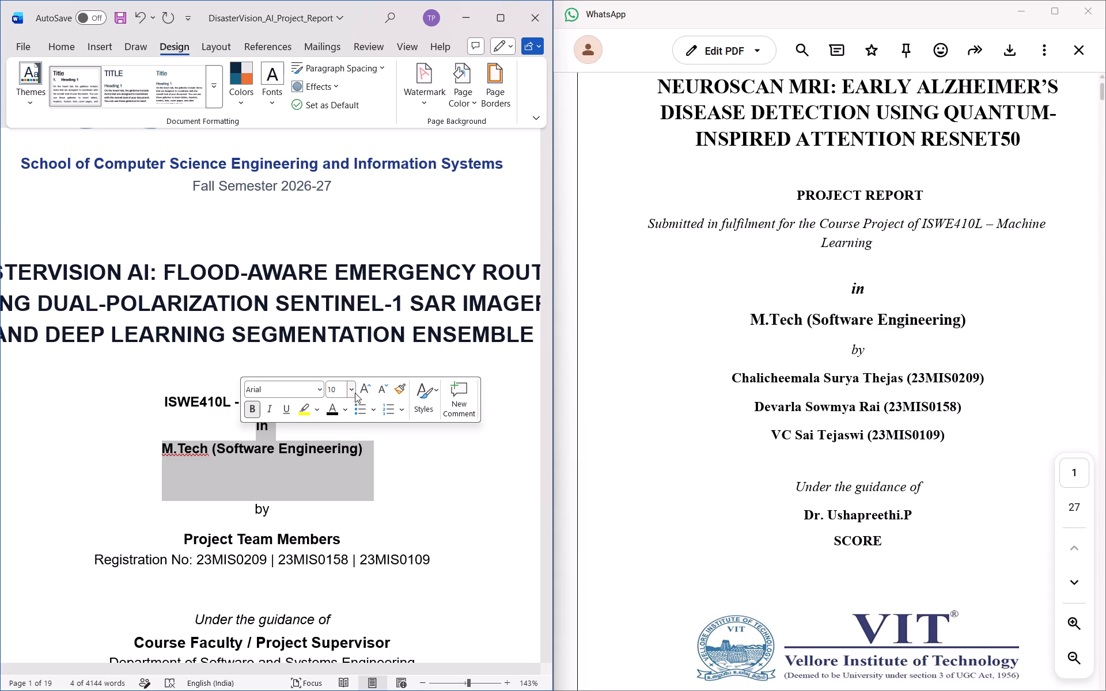
pyautogui.click(440, 474)
# Replace the registration numbers line under Project Team Members with the first member's name and registration number, separated by a dash.
pyautogui.scroll(-1, 440, 474)
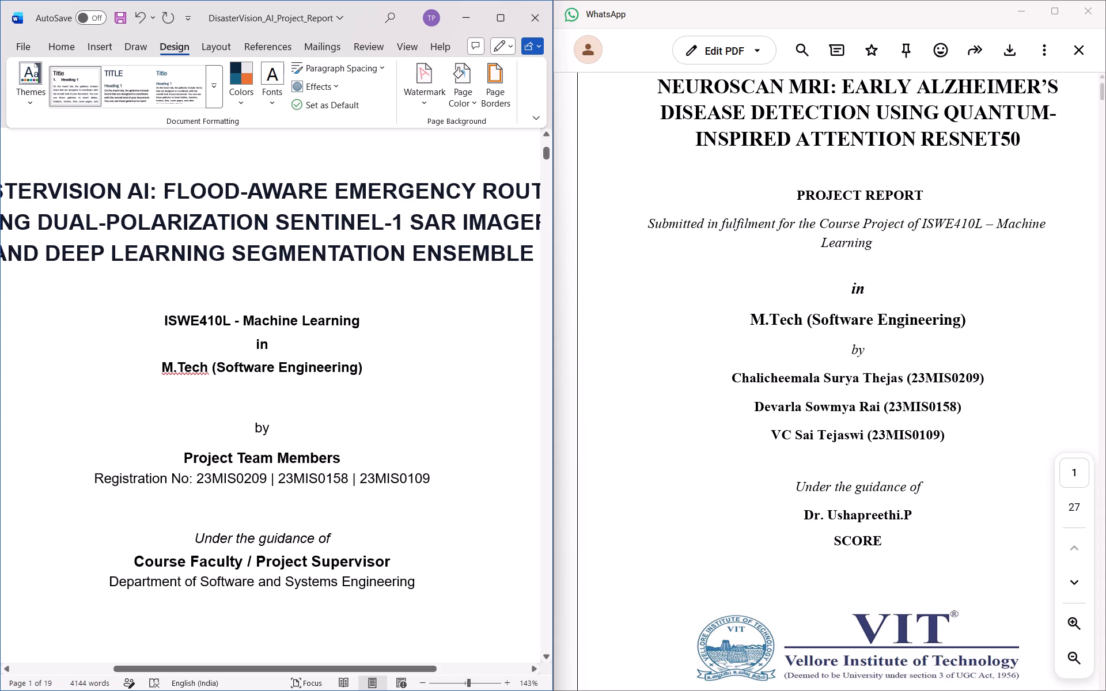
pyautogui.moveTo(437, 478); pyautogui.dragTo(102, 474)
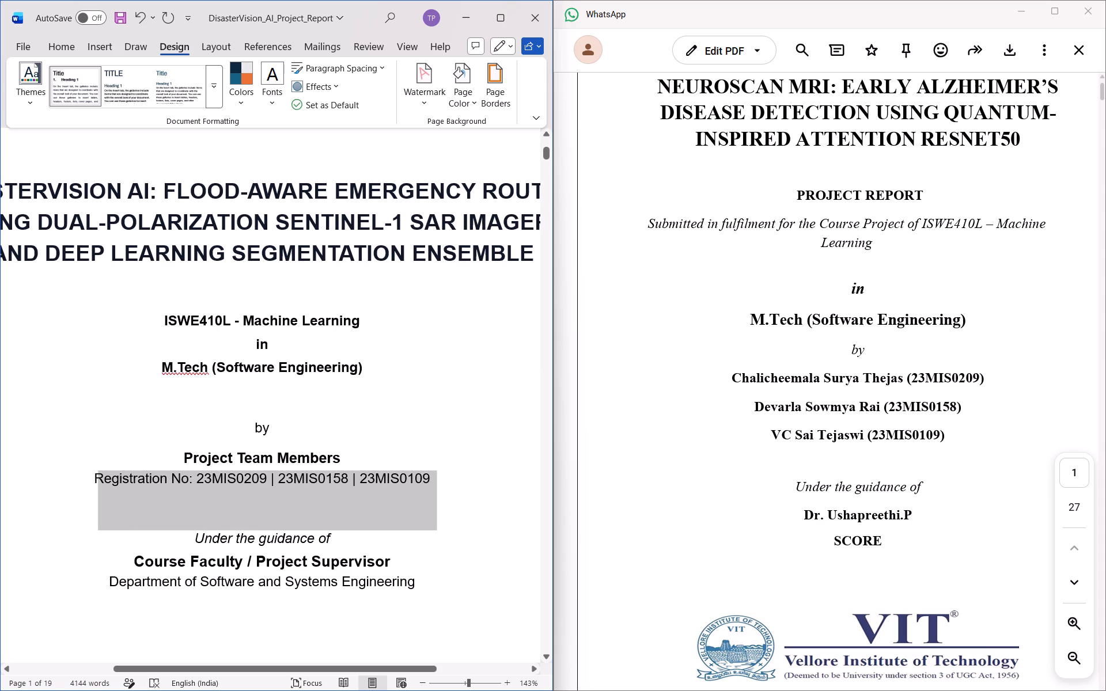
pyautogui.moveTo(102, 474); pyautogui.dragTo(87, 473)
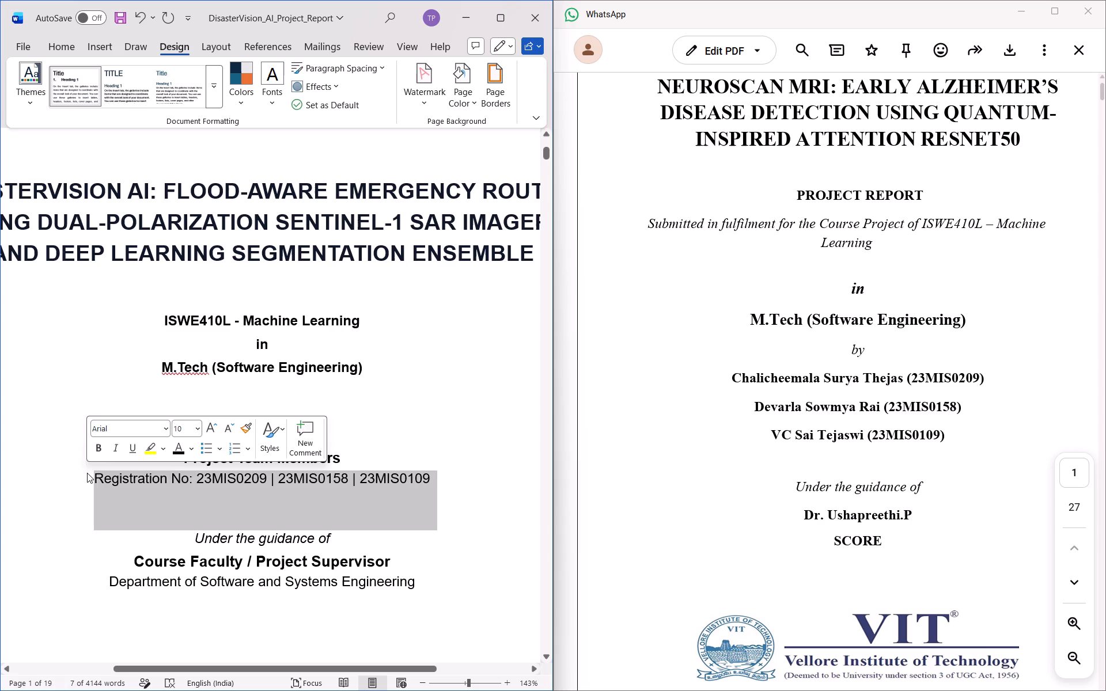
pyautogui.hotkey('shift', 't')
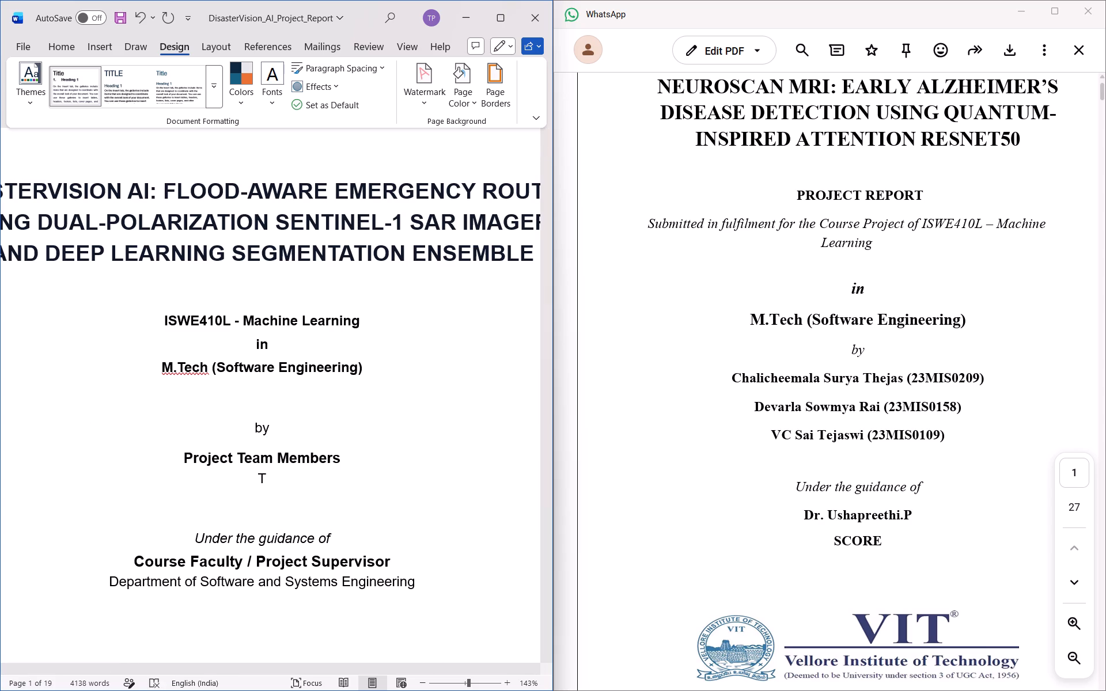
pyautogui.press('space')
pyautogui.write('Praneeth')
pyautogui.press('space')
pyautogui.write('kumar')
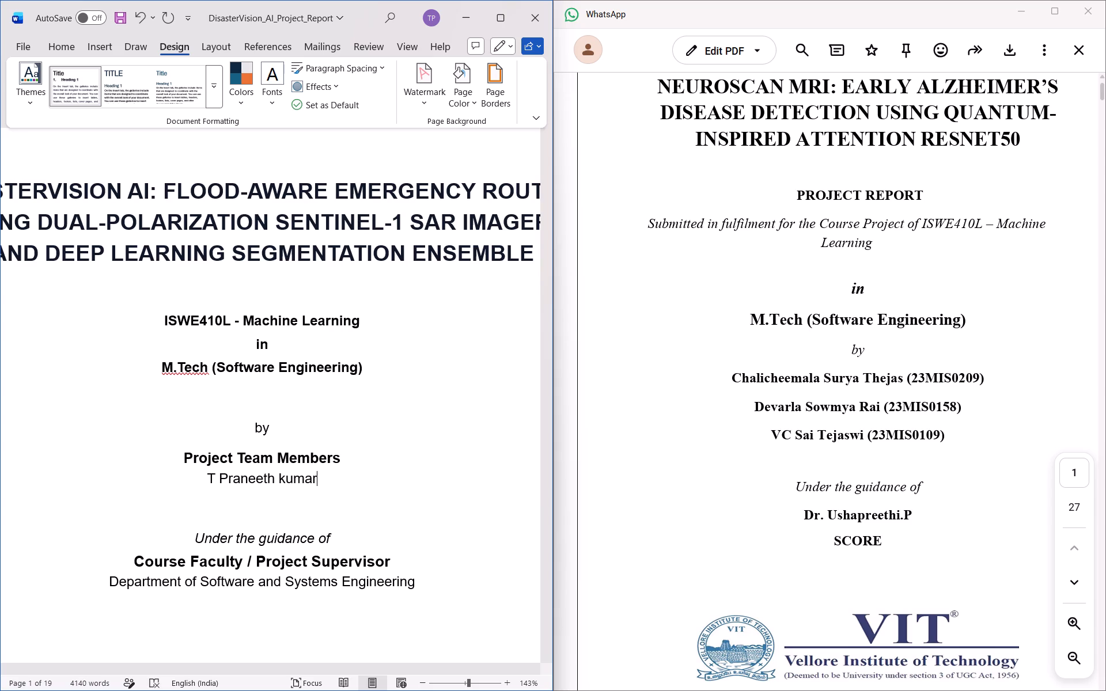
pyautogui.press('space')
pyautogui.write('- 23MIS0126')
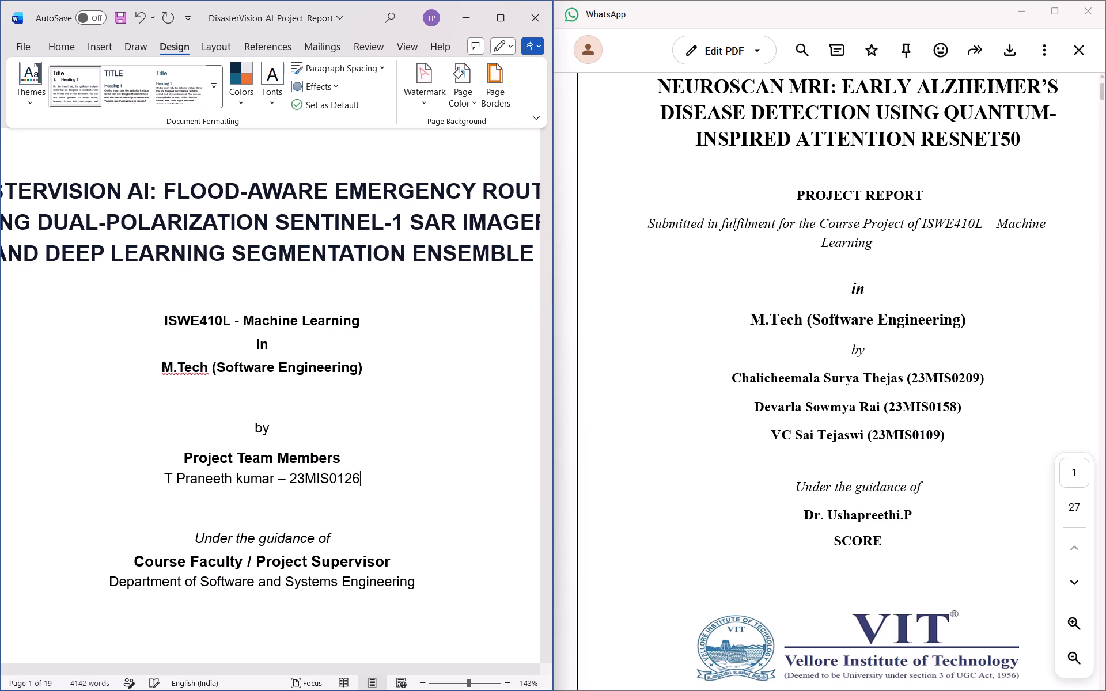
# Add the second team member's name and registration number, separated by a dash, after a line break below the first member.
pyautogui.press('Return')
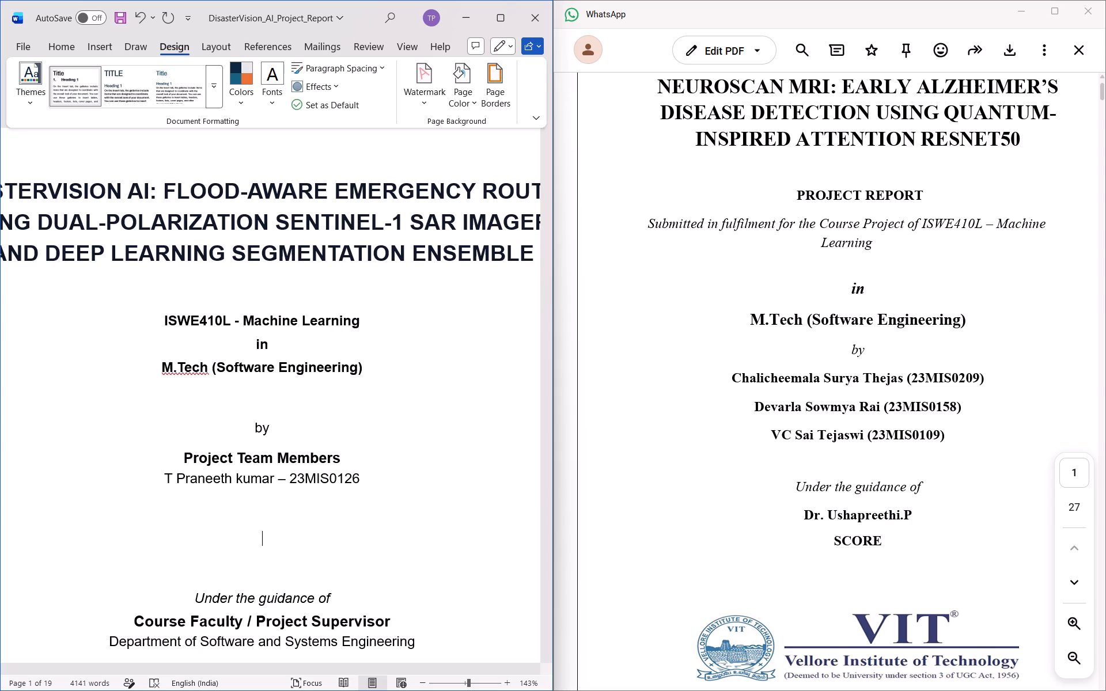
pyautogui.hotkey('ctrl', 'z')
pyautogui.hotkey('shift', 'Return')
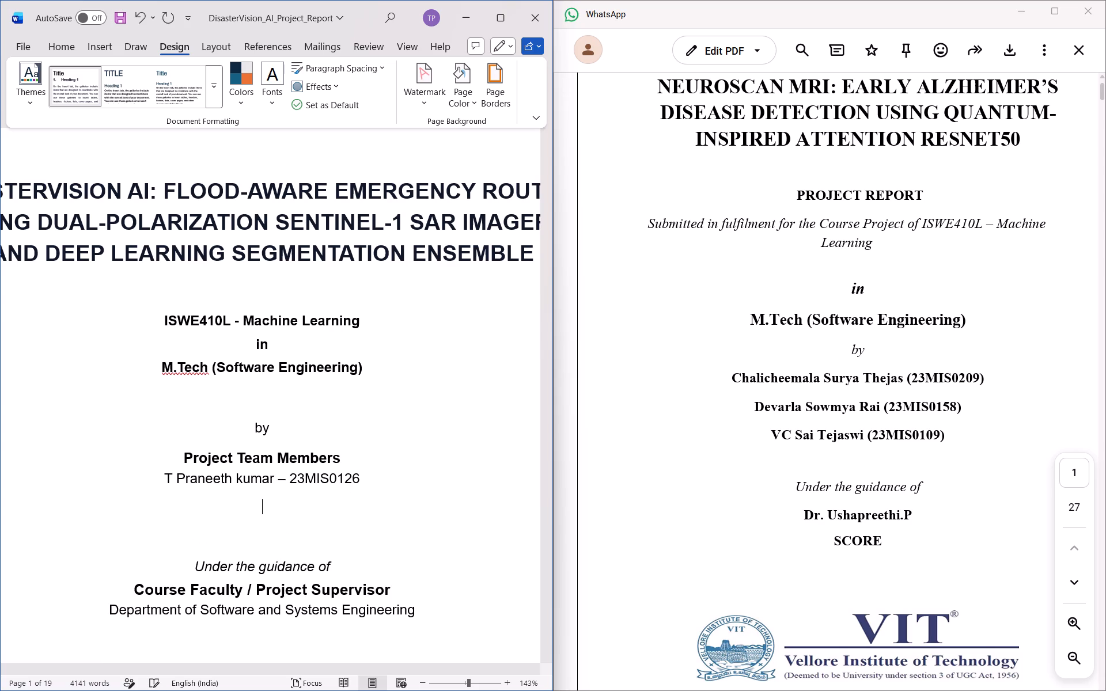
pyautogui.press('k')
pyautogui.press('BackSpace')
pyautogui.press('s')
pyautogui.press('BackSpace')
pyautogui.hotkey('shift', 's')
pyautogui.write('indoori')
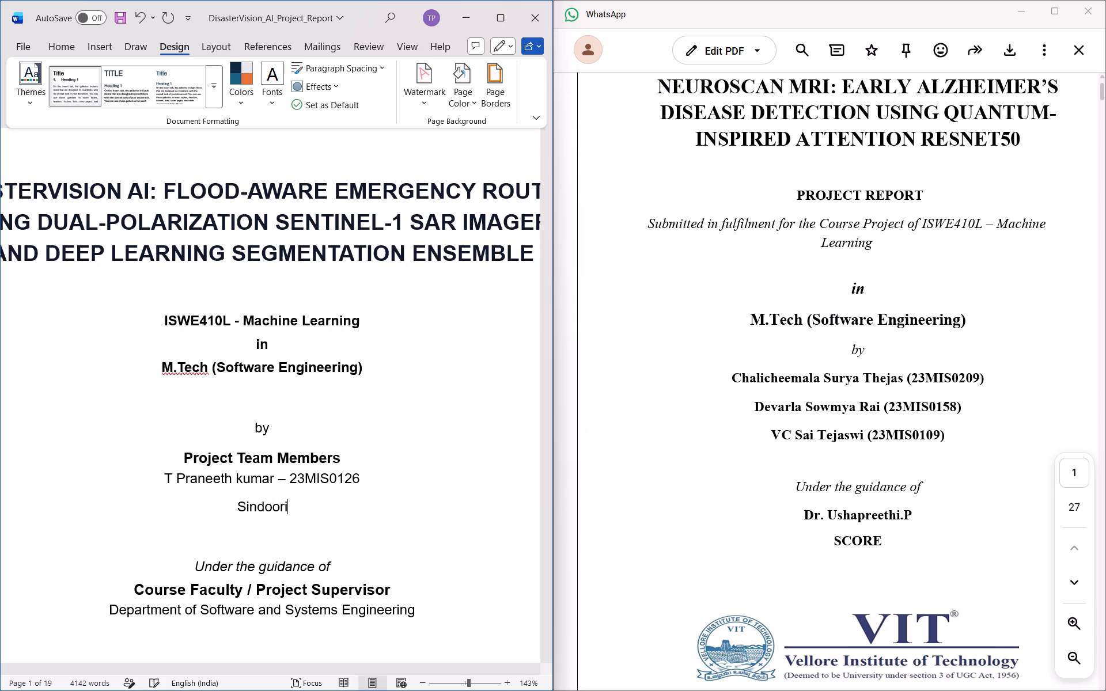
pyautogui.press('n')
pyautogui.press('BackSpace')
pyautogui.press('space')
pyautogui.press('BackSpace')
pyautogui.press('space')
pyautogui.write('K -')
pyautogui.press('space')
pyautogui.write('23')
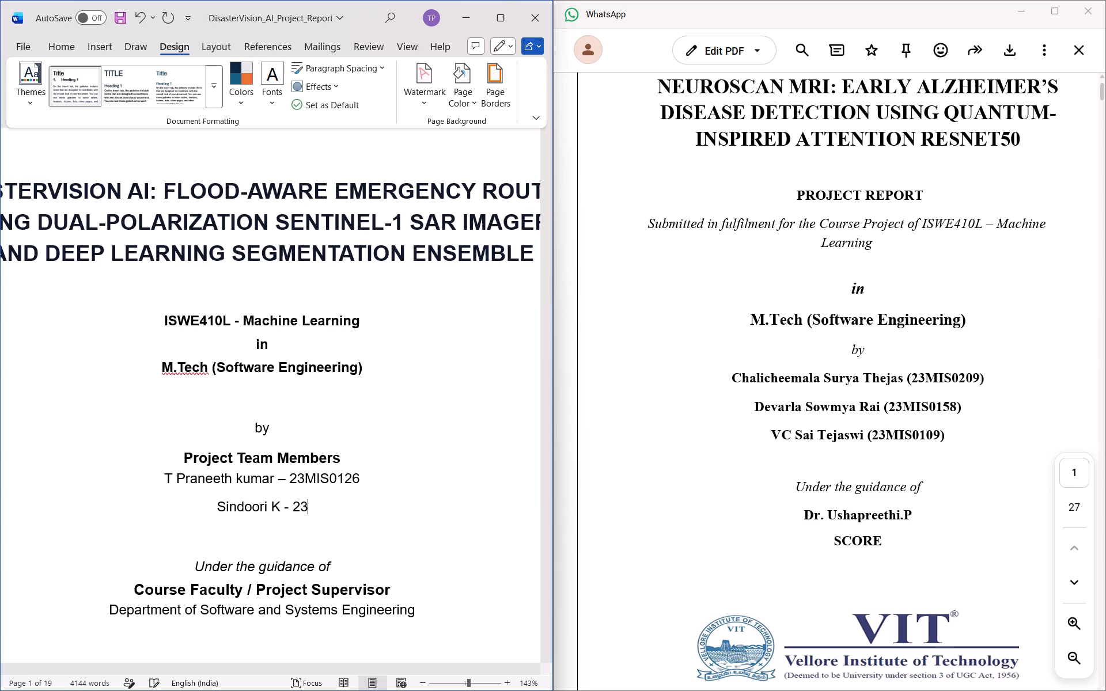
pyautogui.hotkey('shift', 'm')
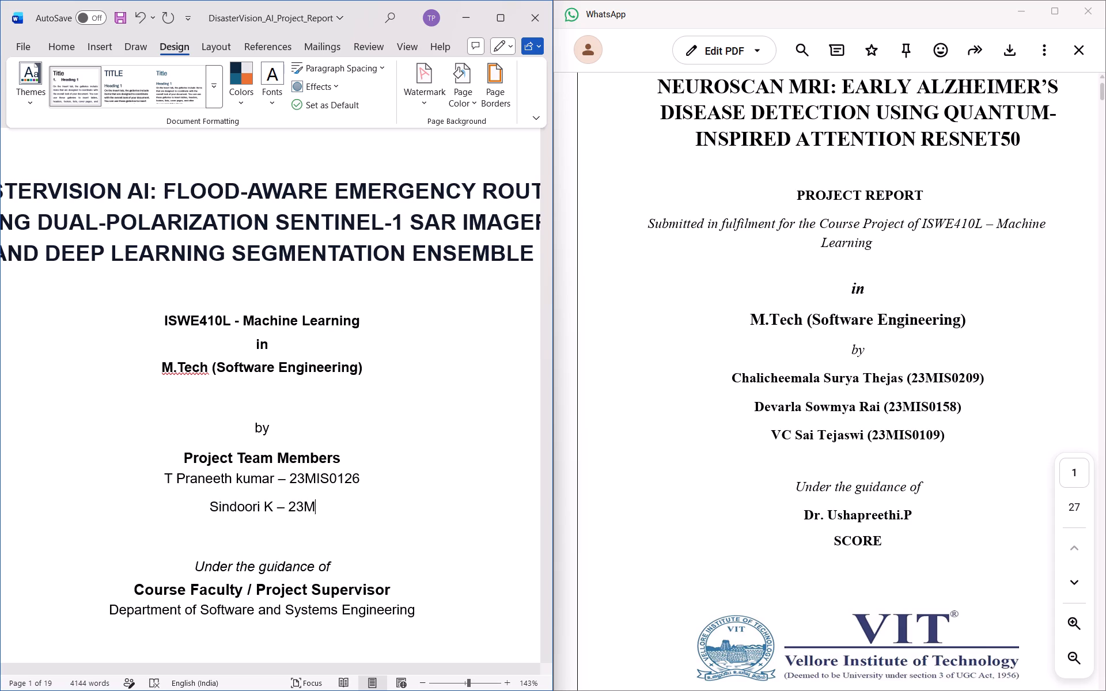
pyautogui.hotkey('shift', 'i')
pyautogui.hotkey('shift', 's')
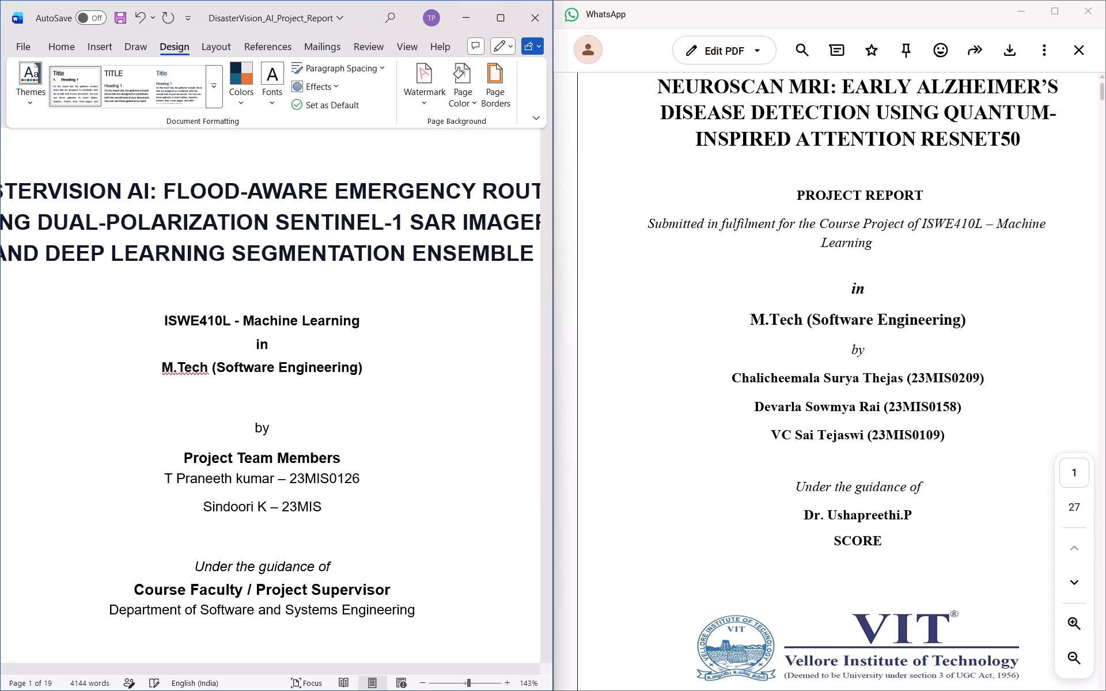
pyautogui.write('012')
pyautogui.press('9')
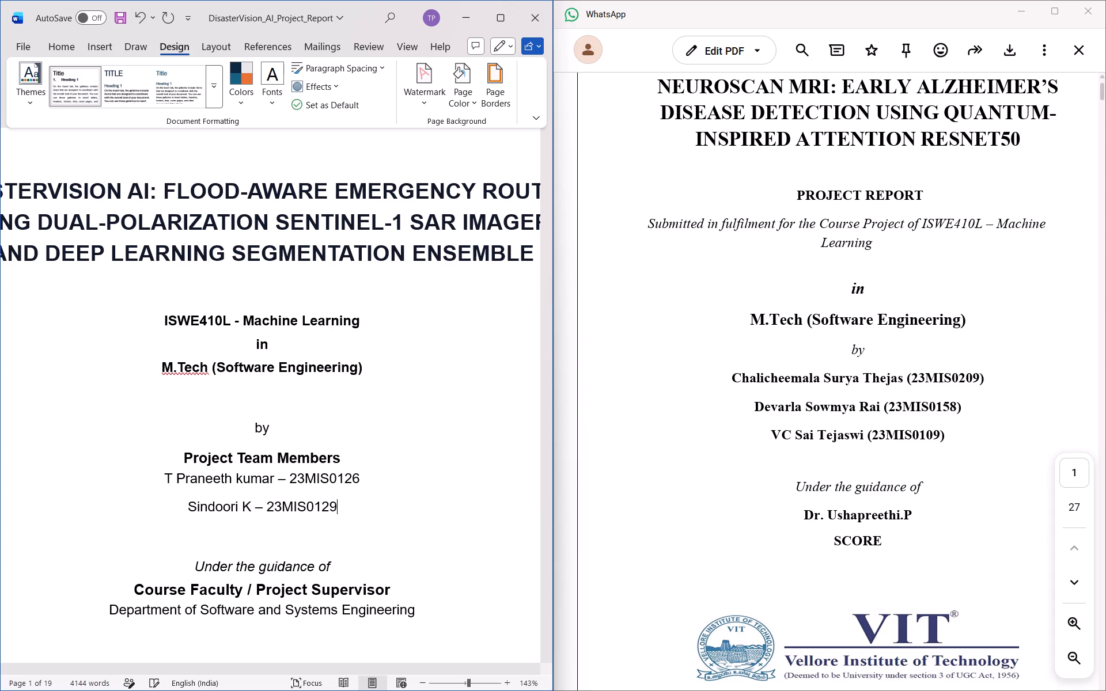
# Make the cover line "Under the guidance of" bold and remove its italics.
pyautogui.scroll(-1, 350, 506)
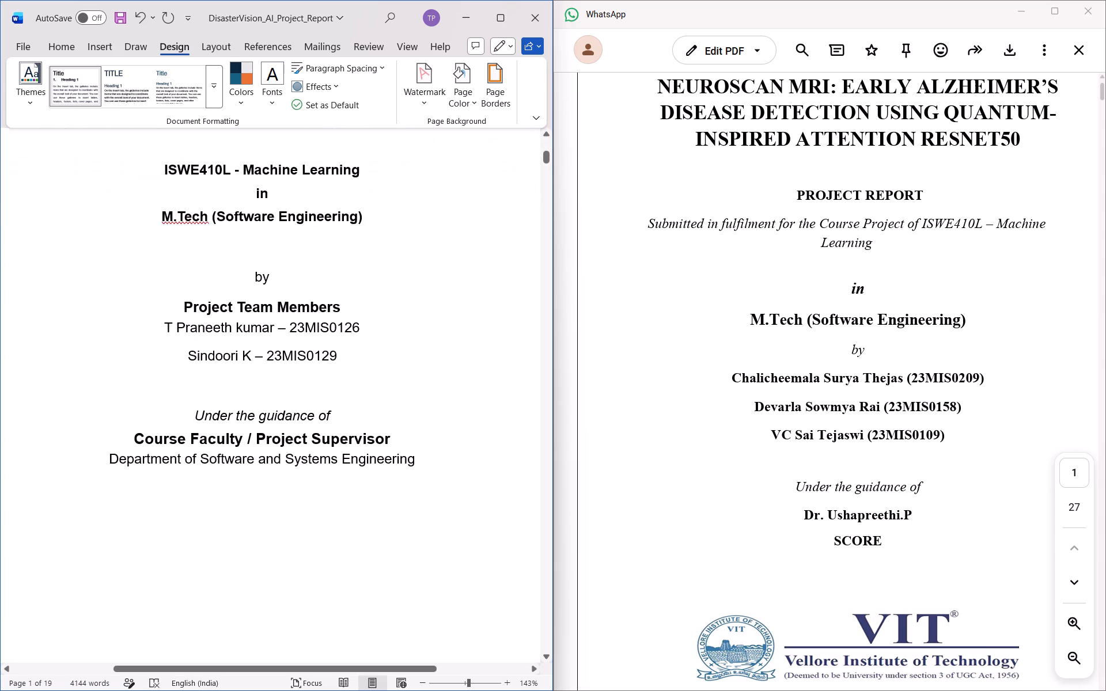
pyautogui.scroll(-1, 350, 506)
pyautogui.moveTo(343, 415); pyautogui.dragTo(200, 432)
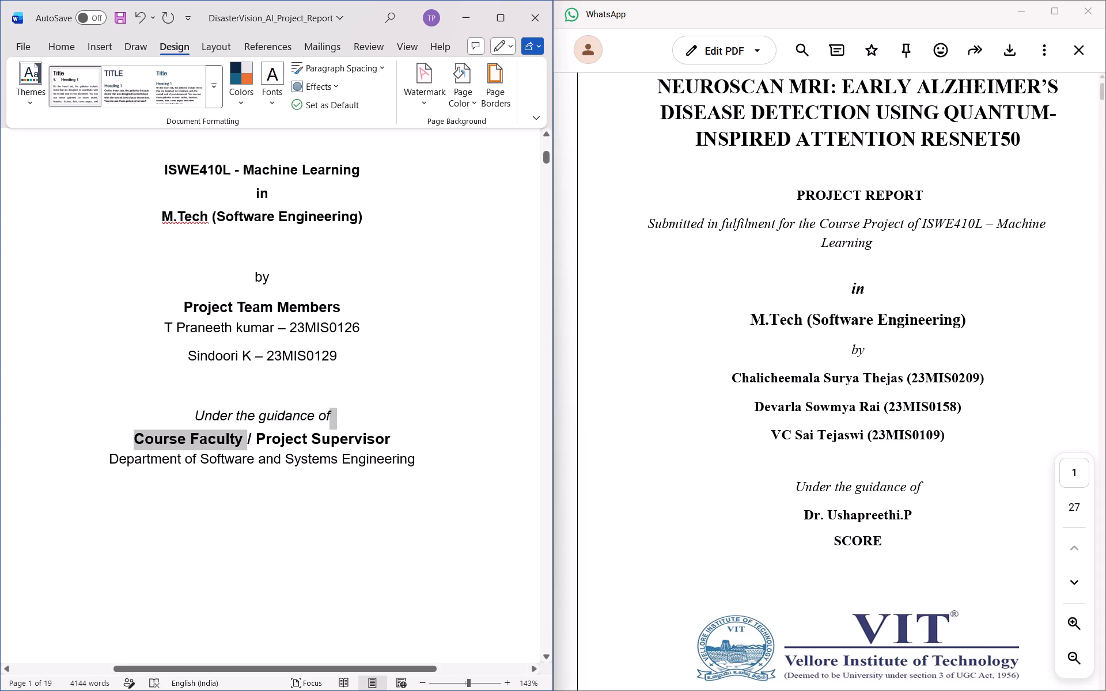
pyautogui.moveTo(200, 432); pyautogui.dragTo(198, 423)
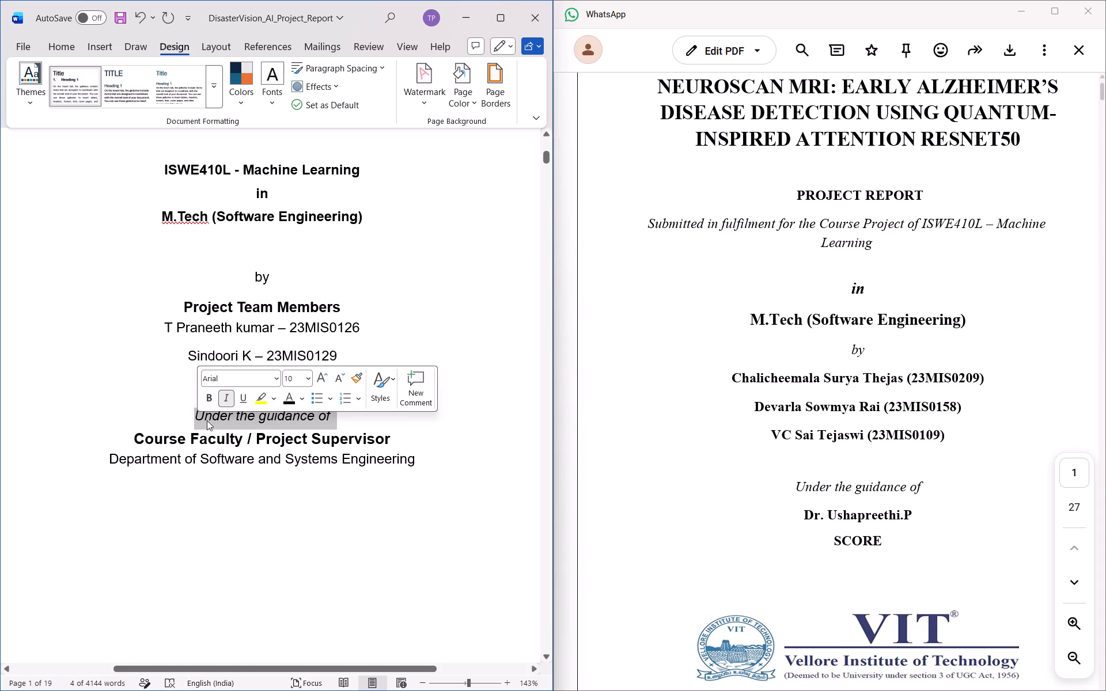
pyautogui.click(224, 396)
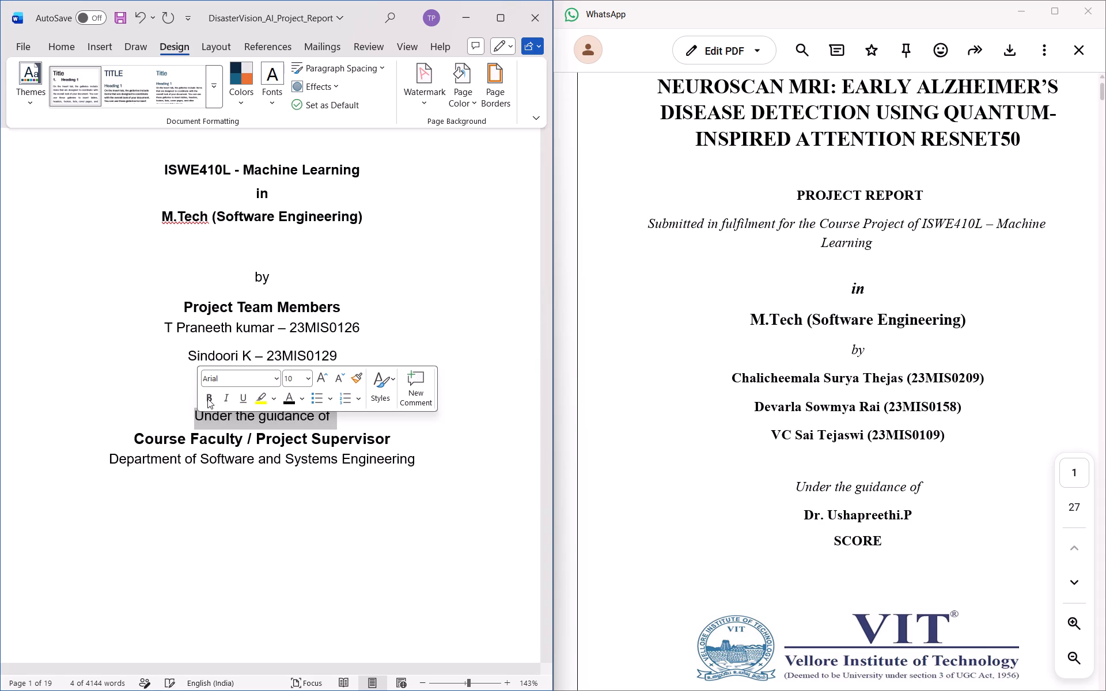
pyautogui.click(207, 398)
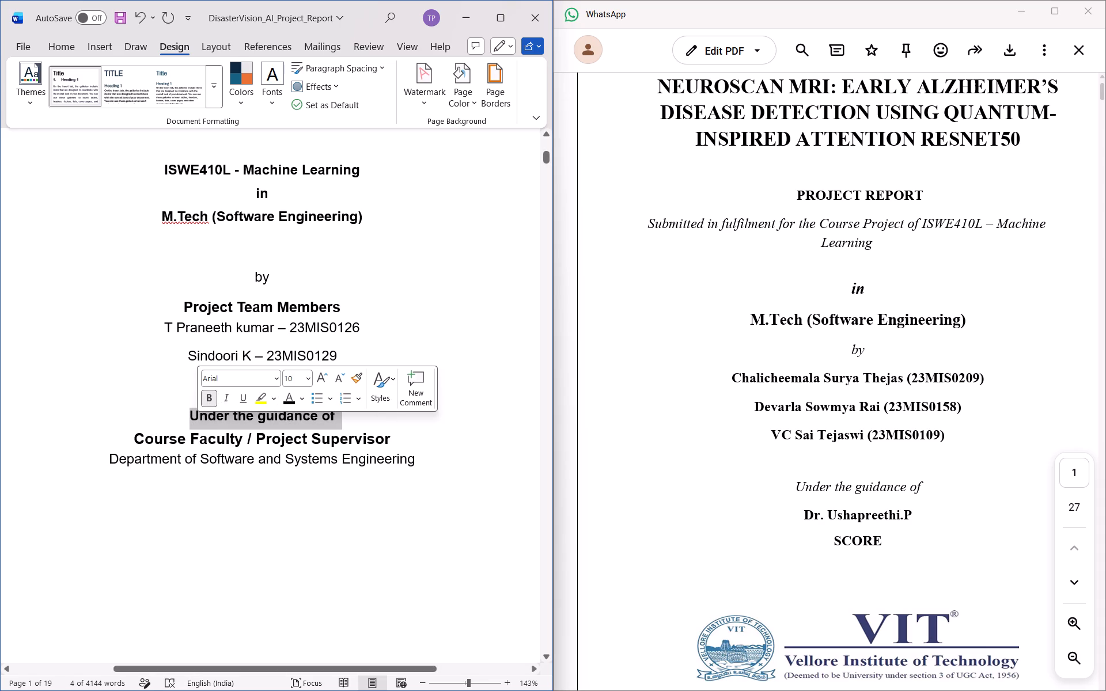
pyautogui.click(486, 454)
# Compare the lower part of the report's cover page, from the guidance block down, with the reference PDF's cover.
pyautogui.scroll(-2, 486, 454)
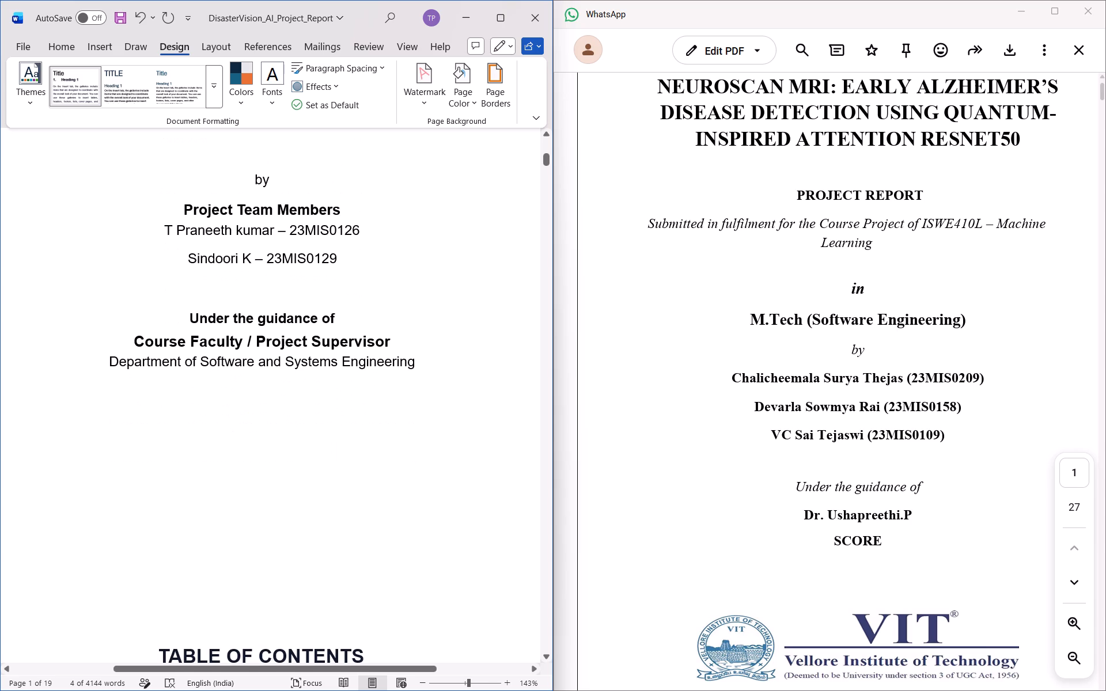
pyautogui.scroll(-1, 486, 454)
pyautogui.scroll(-1, 794, 483)
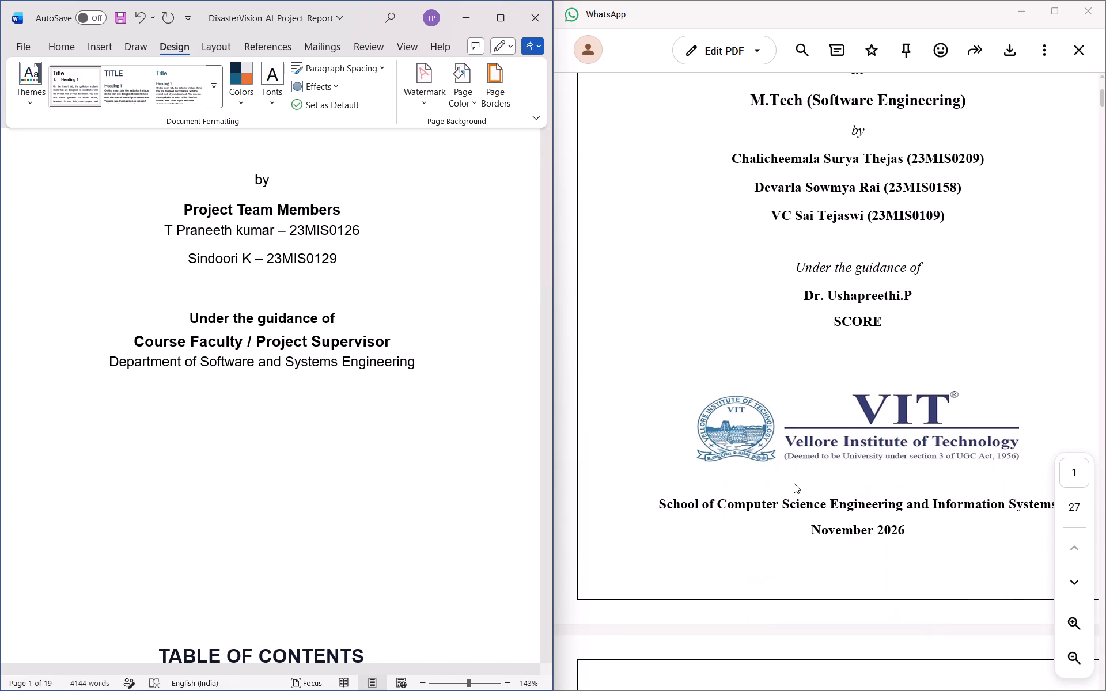
pyautogui.scroll(-1, 462, 514)
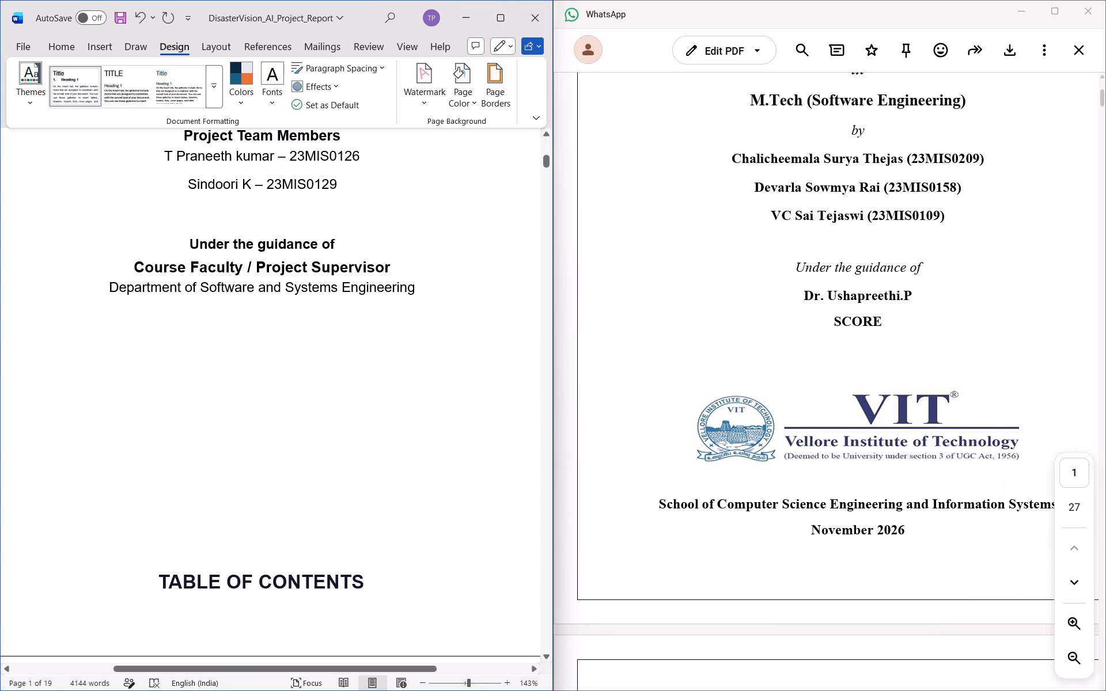
pyautogui.scroll(-1, 462, 514)
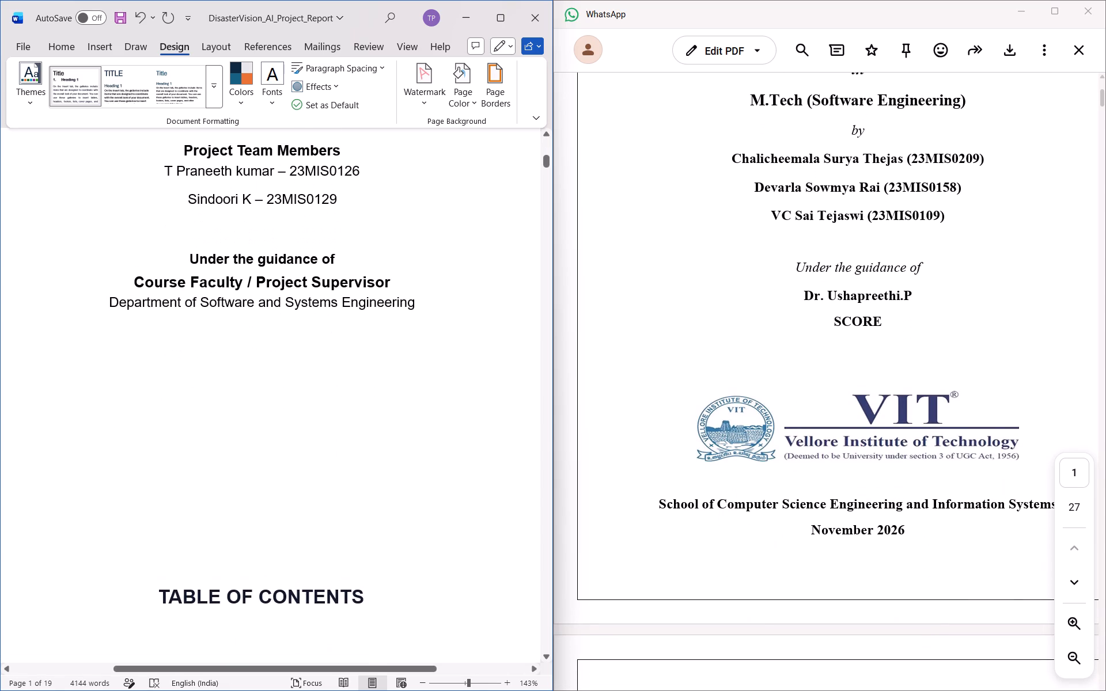
pyautogui.scroll(-2, 462, 514)
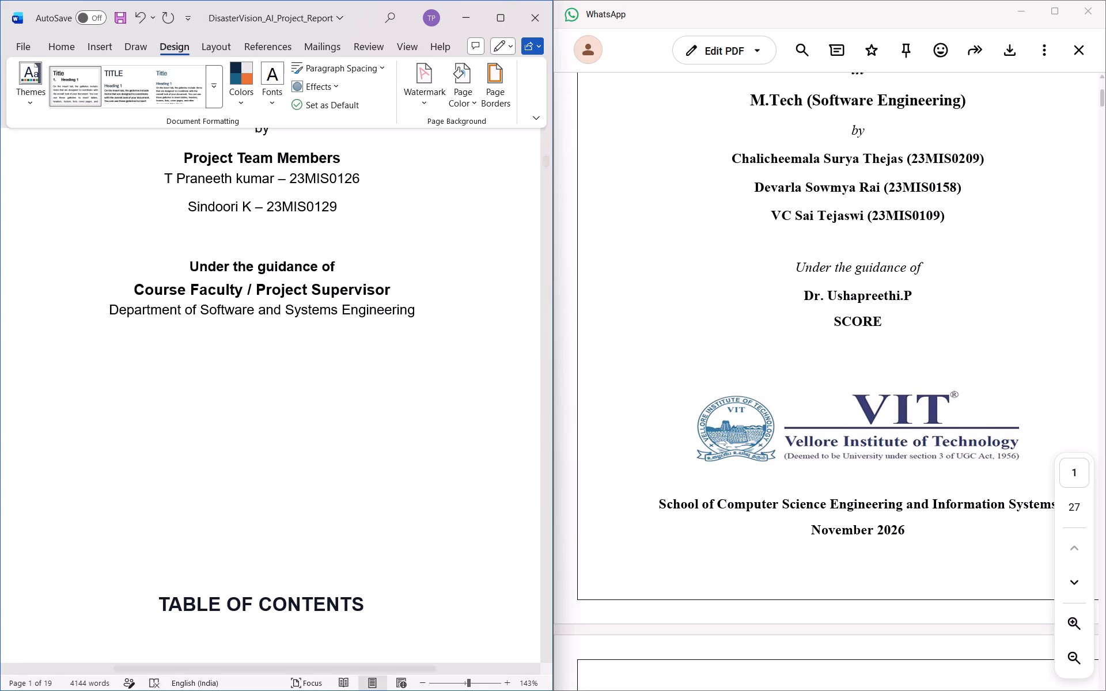
pyautogui.scroll(-1, 462, 514)
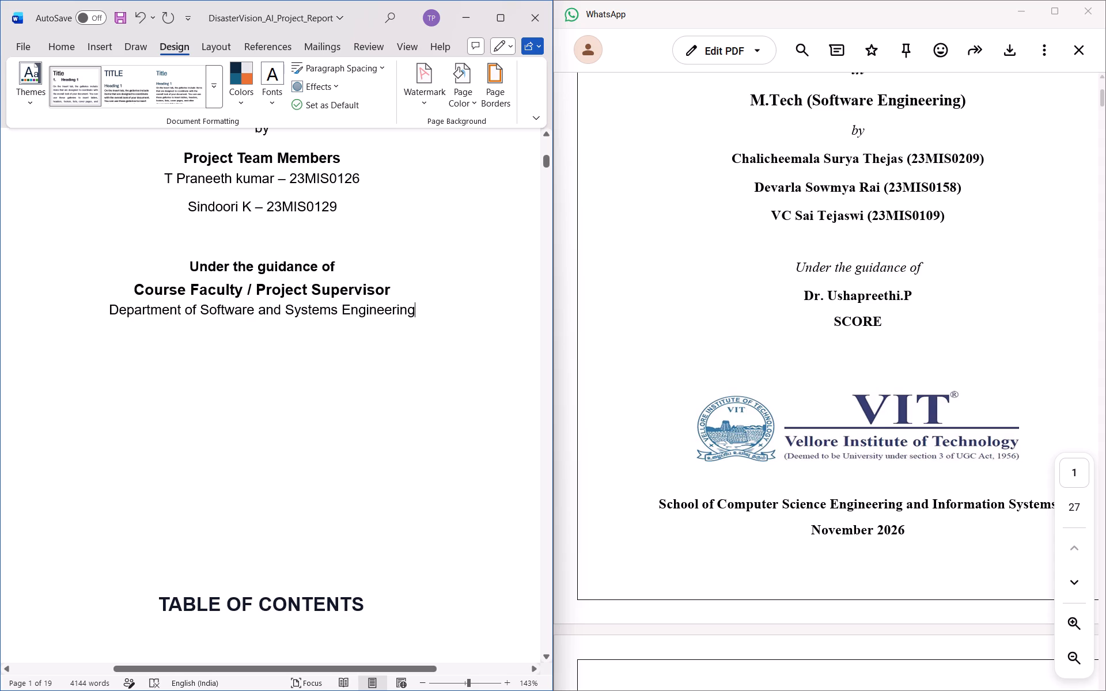
# Delete the "Course Faculty / Project Supervisor" and "Department of Software and Systems Engineering" lines below "Under the guidance of" on the cover page.
pyautogui.moveTo(430, 308); pyautogui.dragTo(132, 264)
pyautogui.hscroll(-2, 352, 293)
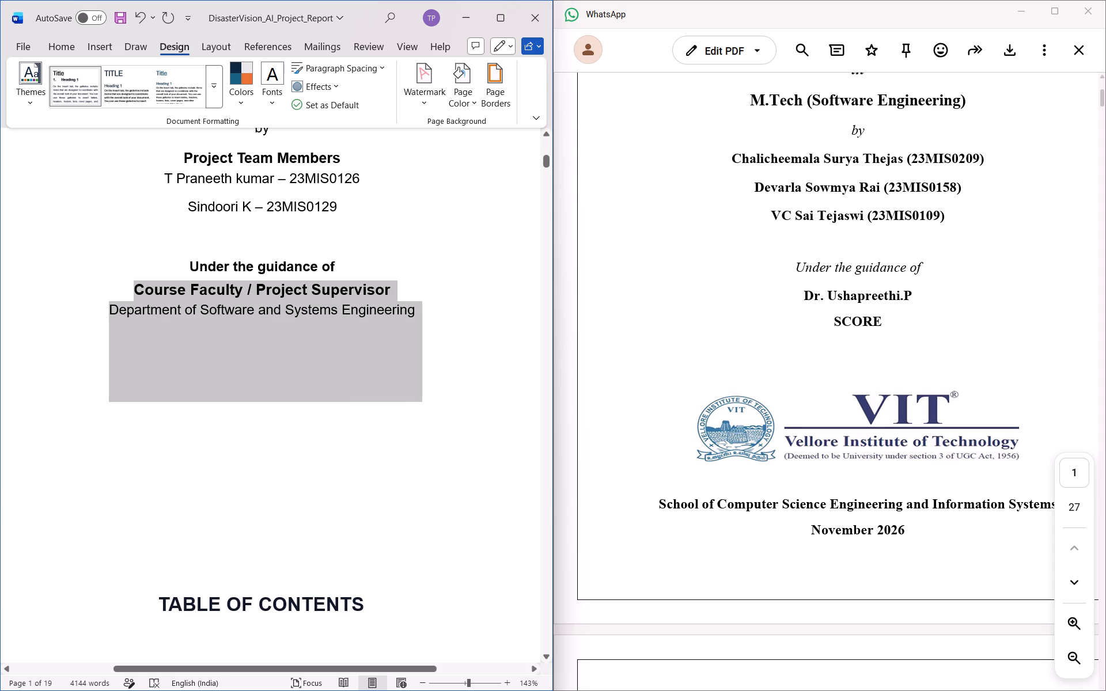
pyautogui.press('BackSpace')
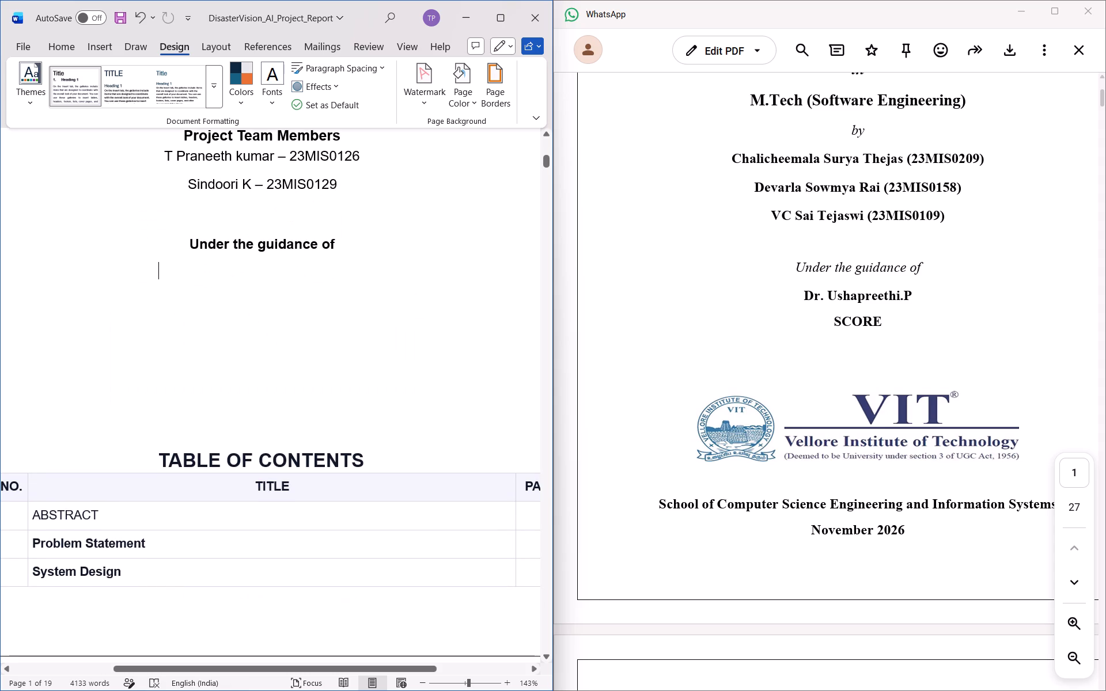
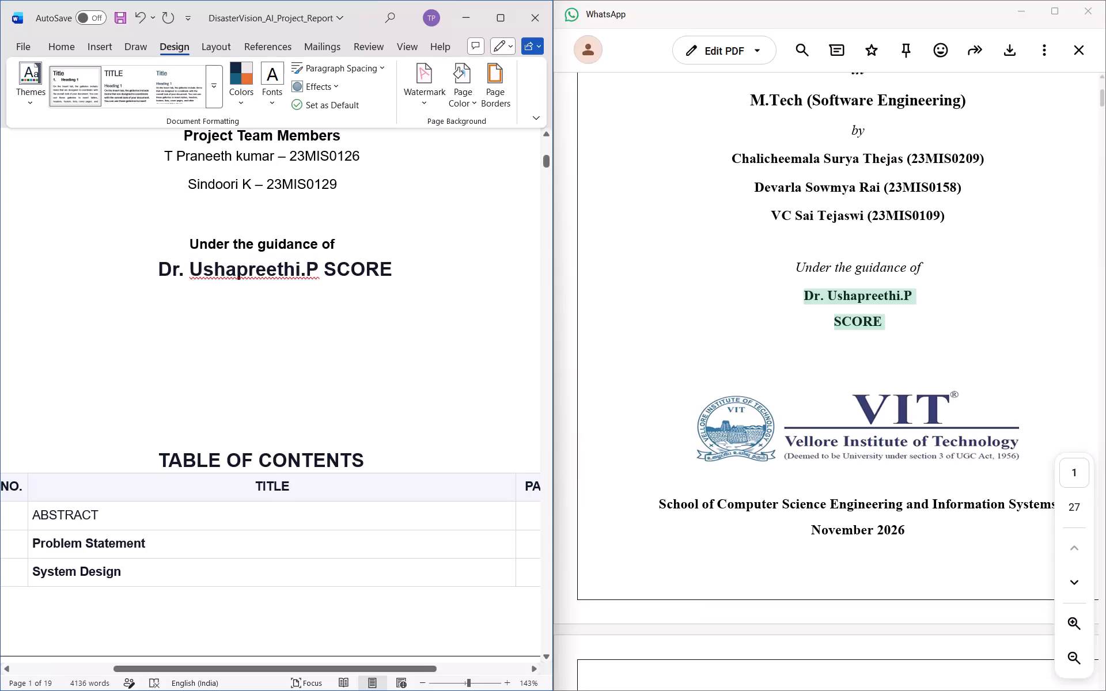
# Undo the large-font line with the guide's name and SCORE pasted below "Under the guidance of".
pyautogui.click(324, 275)
pyautogui.press('Return')
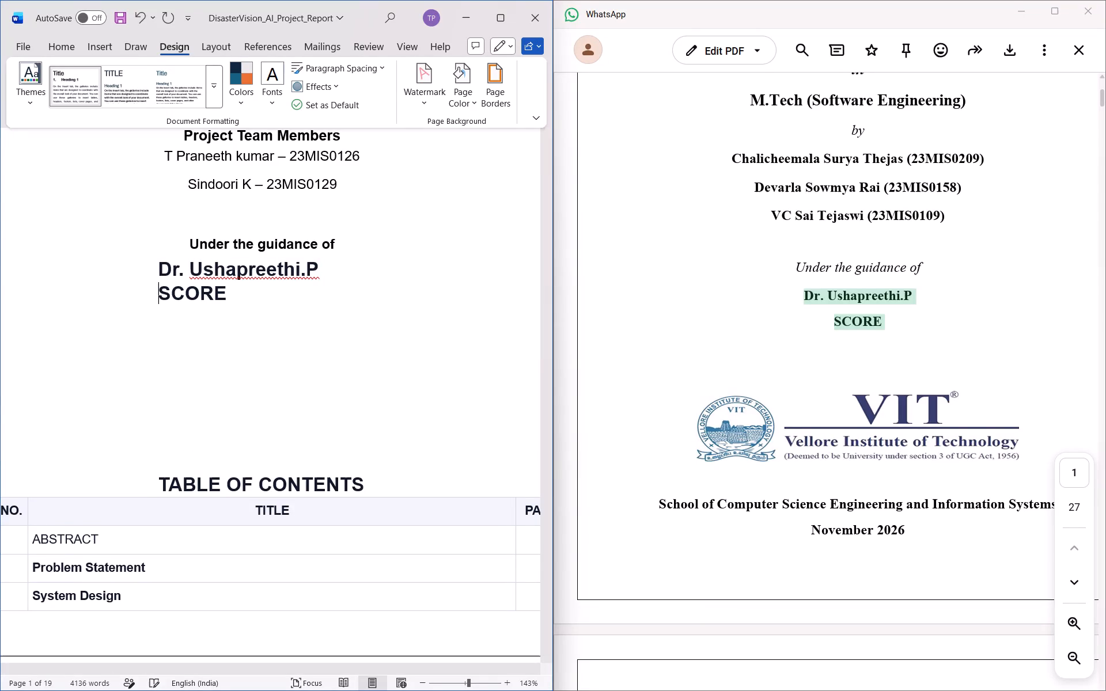
pyautogui.hotkey('ctrl', 'z')
pyautogui.hotkey('ctrl', 'z')
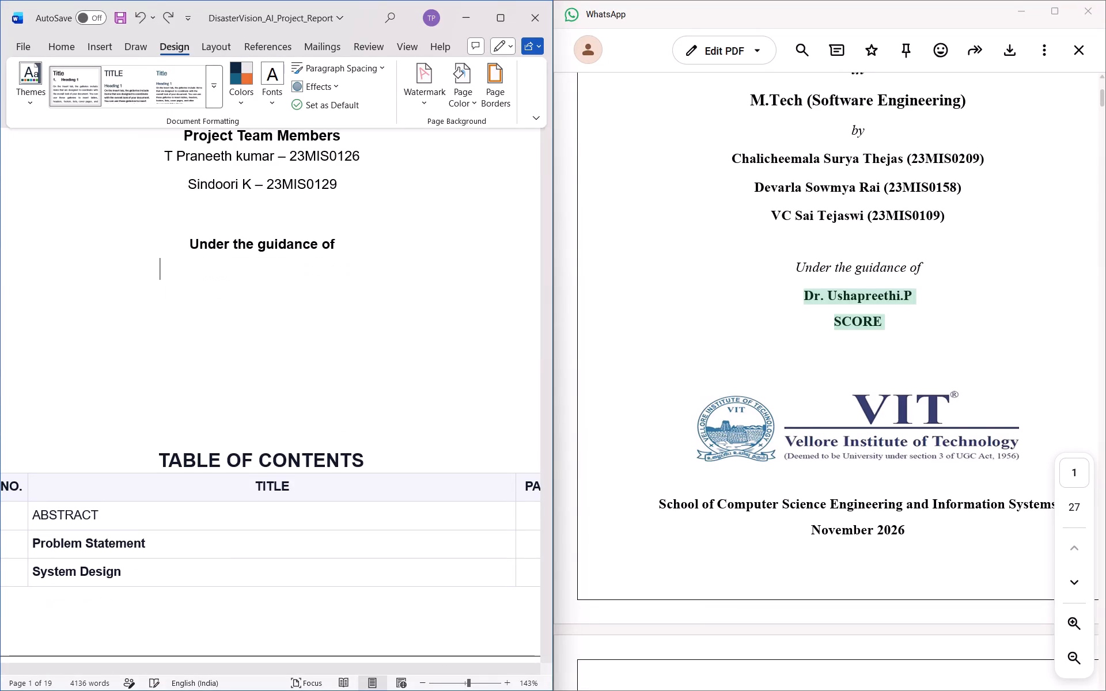
# Paste the guide's name on a new centred line directly after "Under the guidance of", and put SCORE on its own line beneath it.
pyautogui.click(370, 230)
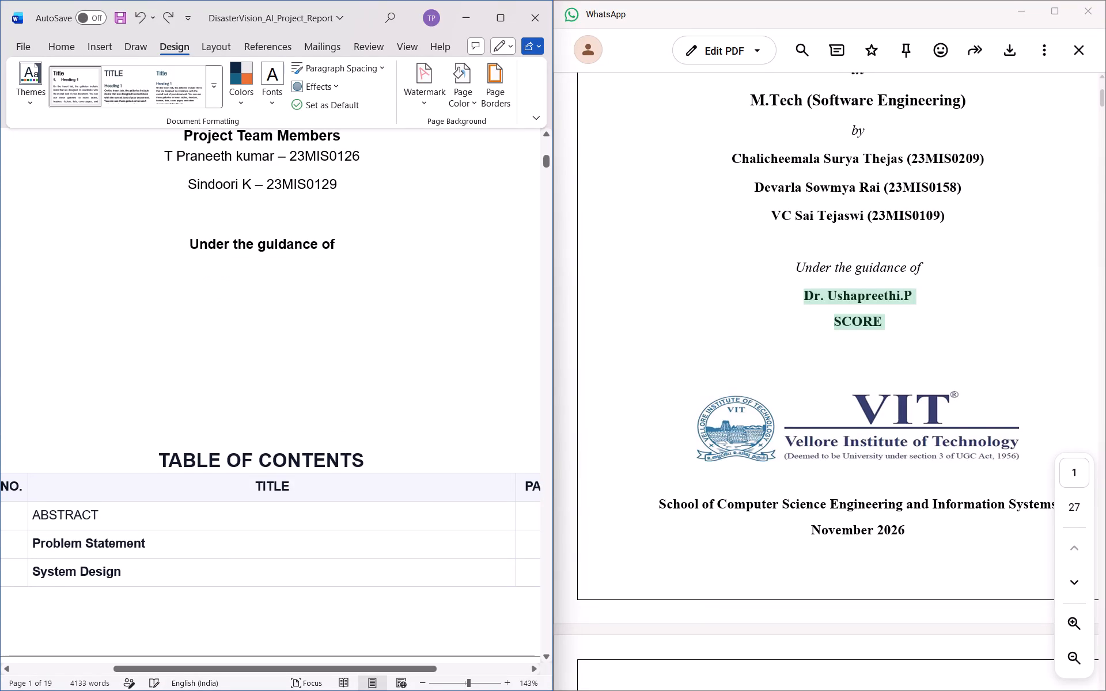
pyautogui.click(353, 247)
pyautogui.press('Return')
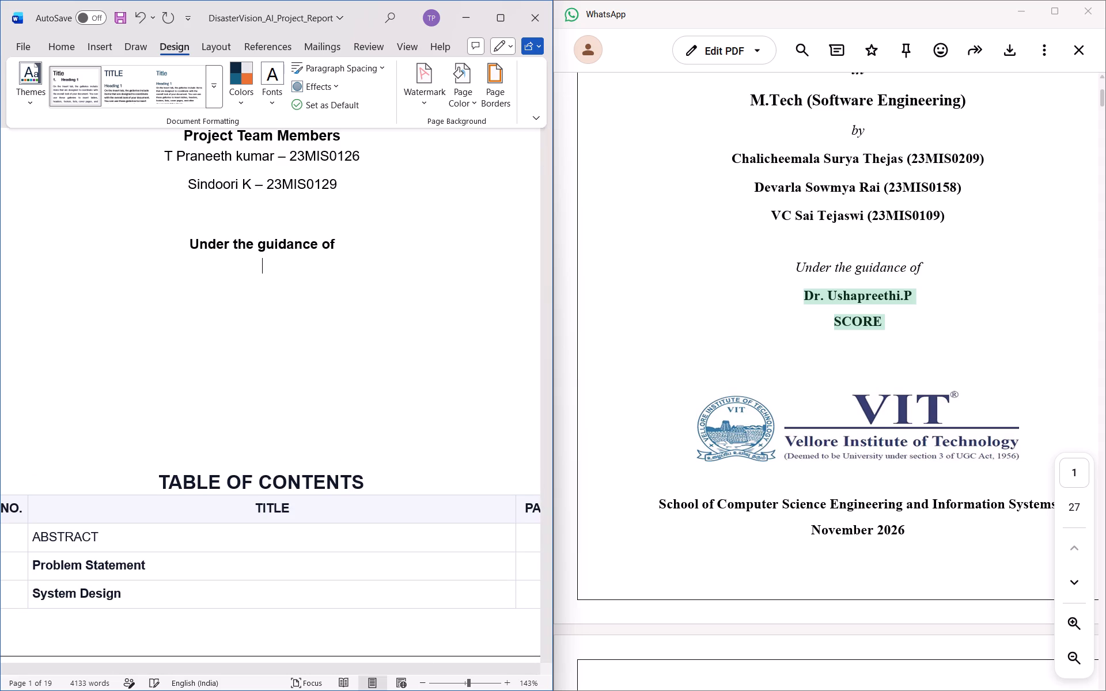
pyautogui.hotkey('ctrl', 'v')
pyautogui.press('Left')
pyautogui.press('Left')
pyautogui.press('Left')
pyautogui.press('Left')
pyautogui.press('Left')
pyautogui.press('Left')
pyautogui.press('Left')
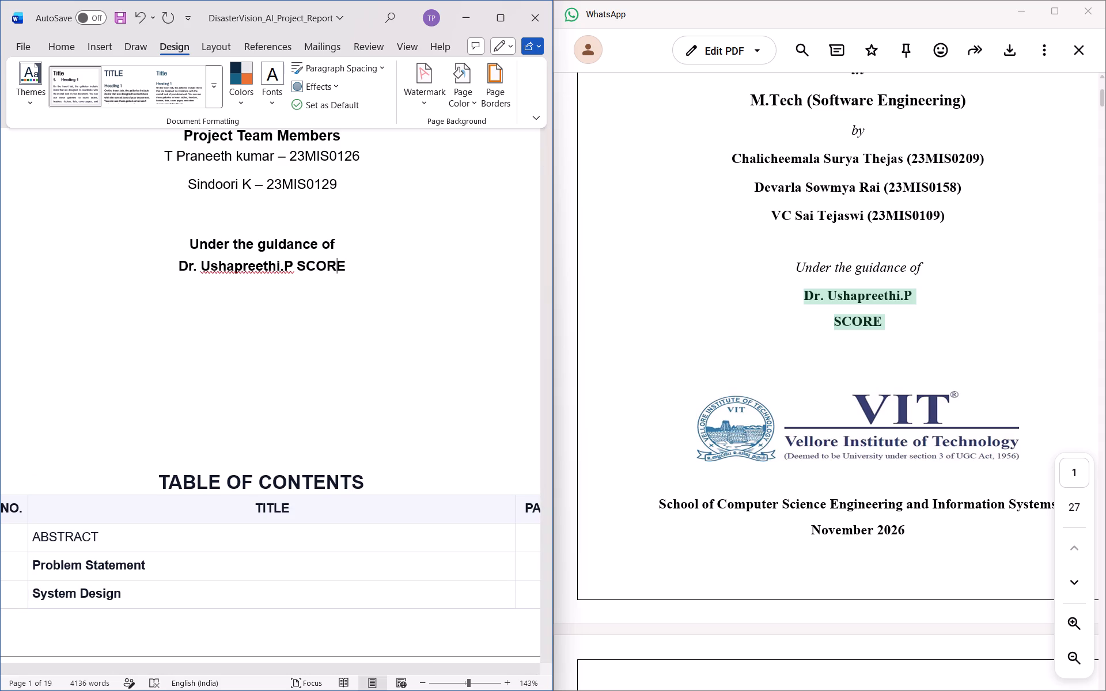
pyautogui.press('Left')
pyautogui.press('Right')
pyautogui.press('Right')
pyautogui.press('Right')
pyautogui.press('Return')
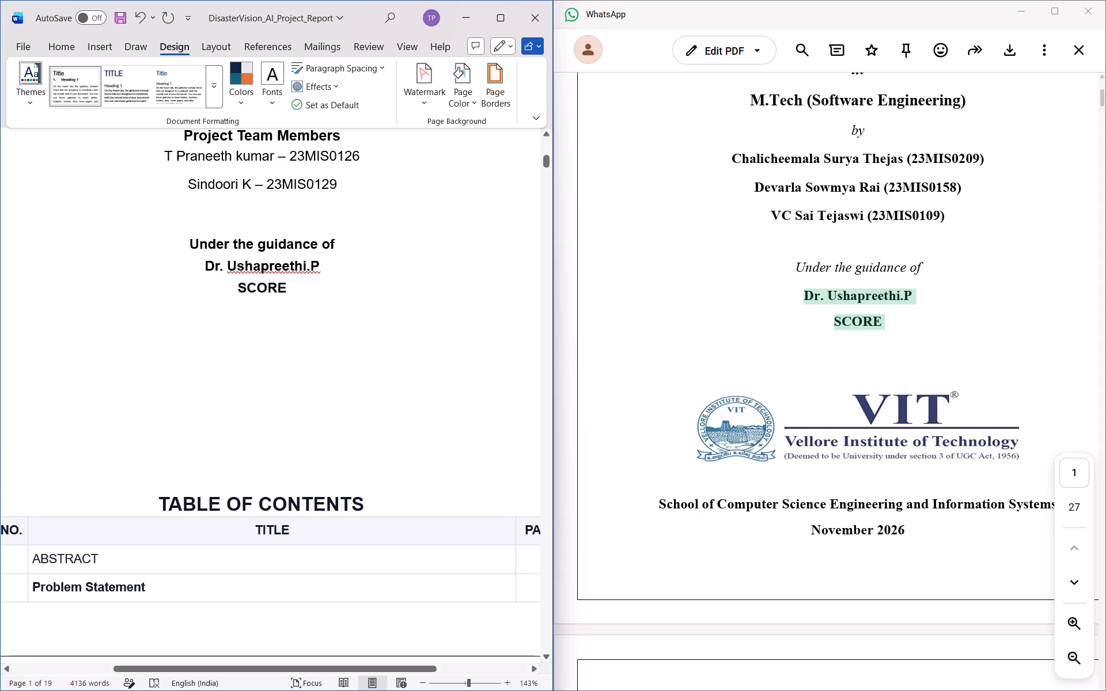
# Insert five blank lines below the guidance block to push the Table of Contents onto the next page.
pyautogui.scroll(1, 317, 302)
pyautogui.click(312, 431)
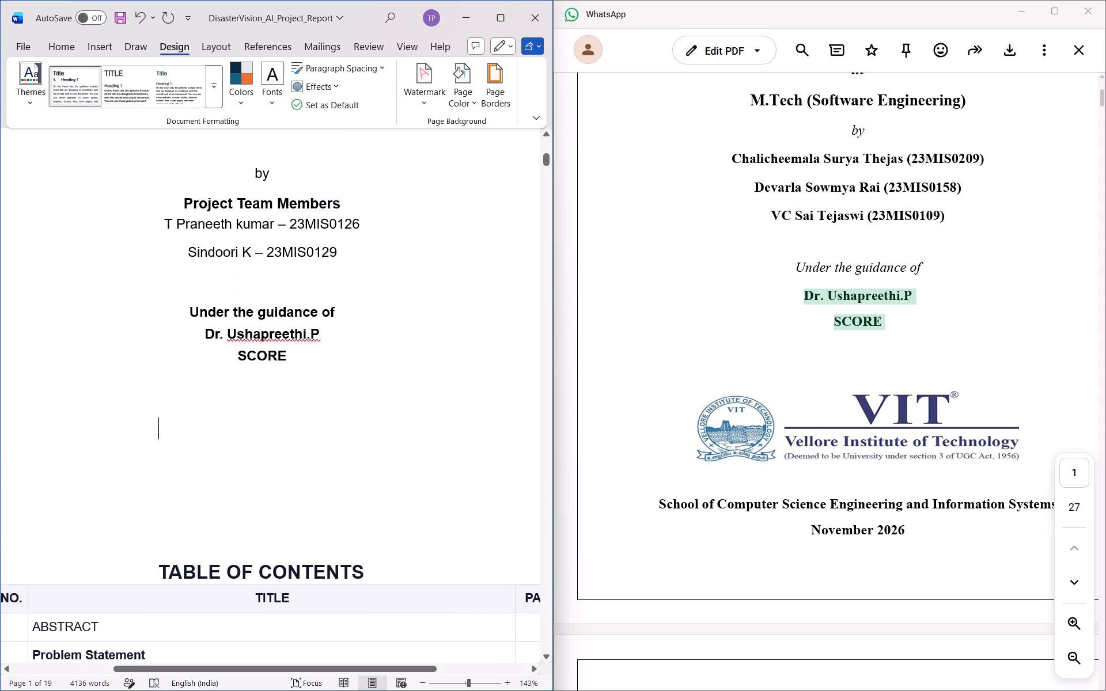
pyautogui.press('Return')
pyautogui.press('Return')
pyautogui.press('Return')
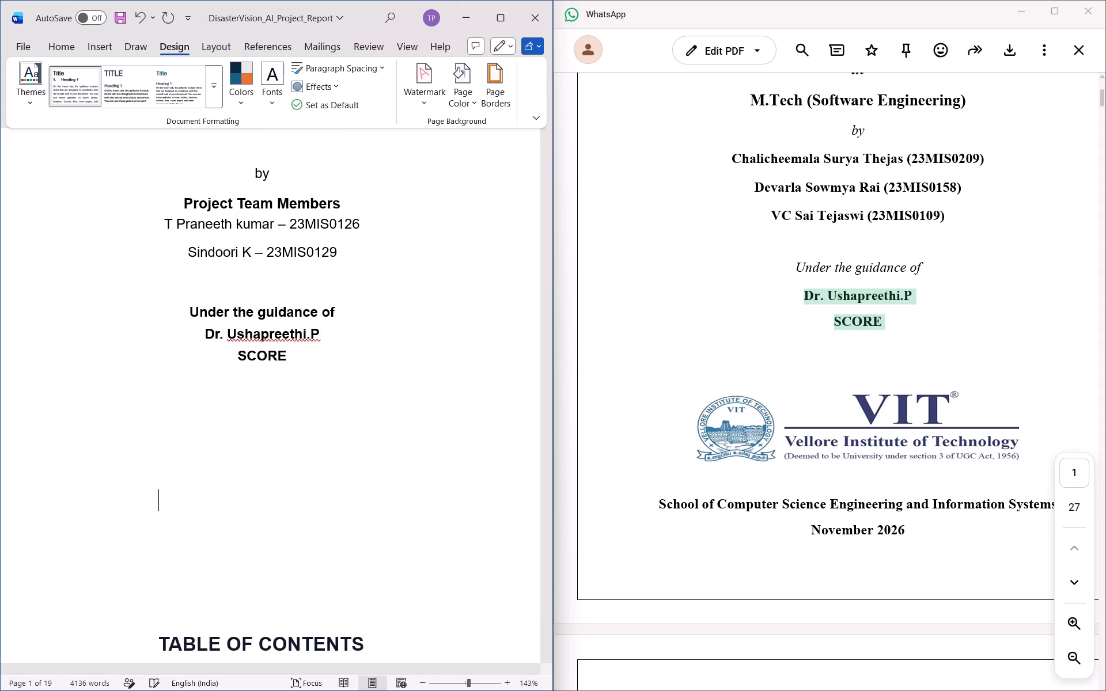
pyautogui.scroll(-2, 312, 431)
pyautogui.press('Return')
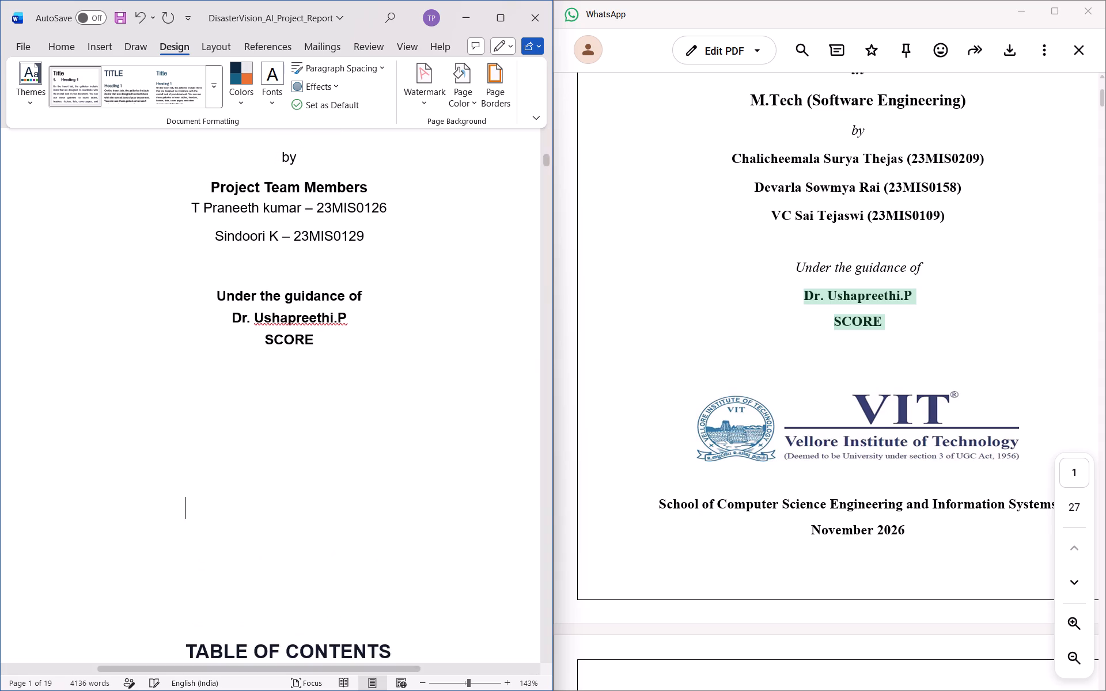
pyautogui.press('Return')
pyautogui.scroll(-4, 312, 431)
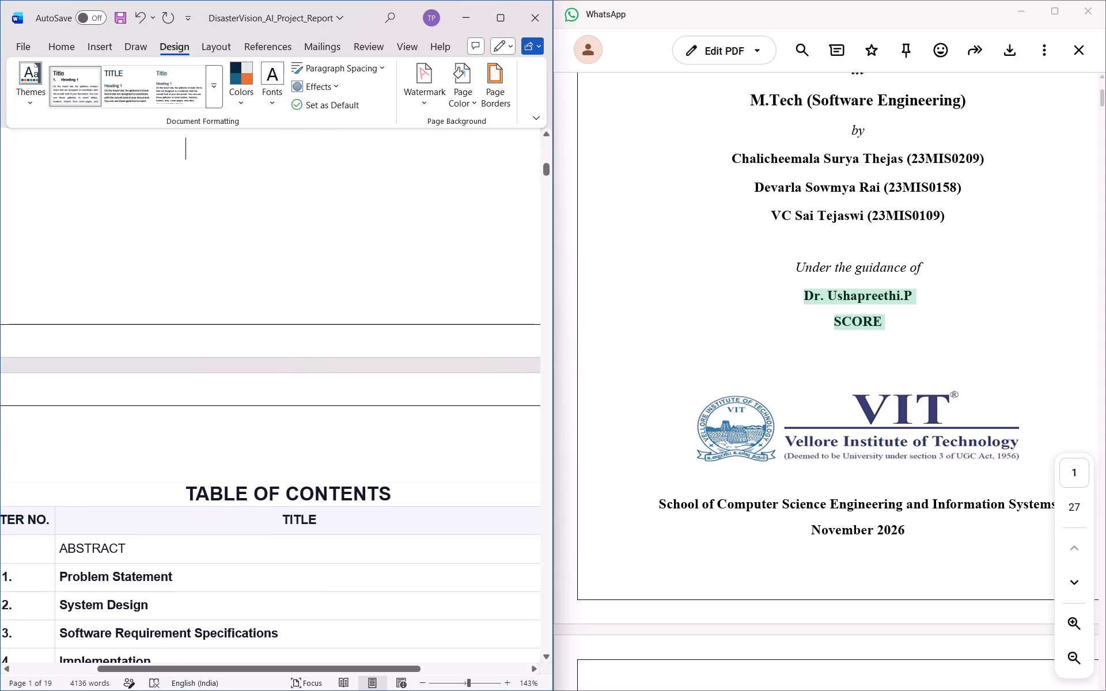
# Select the cover text from the project title through the SCORE line and open its font choices.
pyautogui.scroll(4, 374, 393)
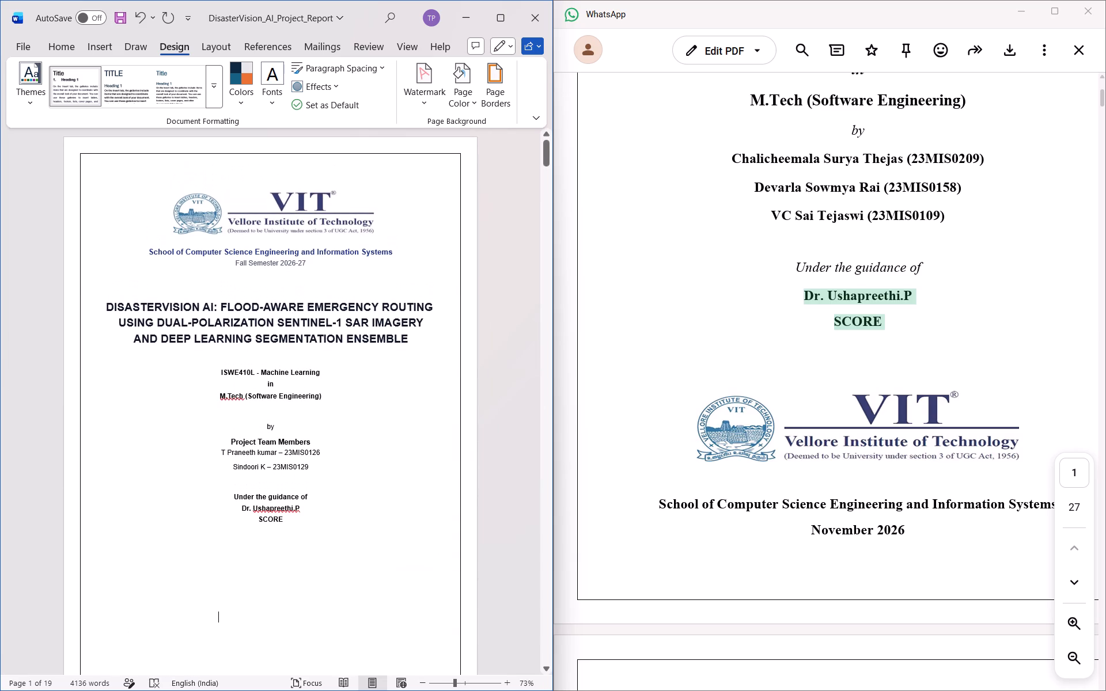
pyautogui.scroll(3, 850, 292)
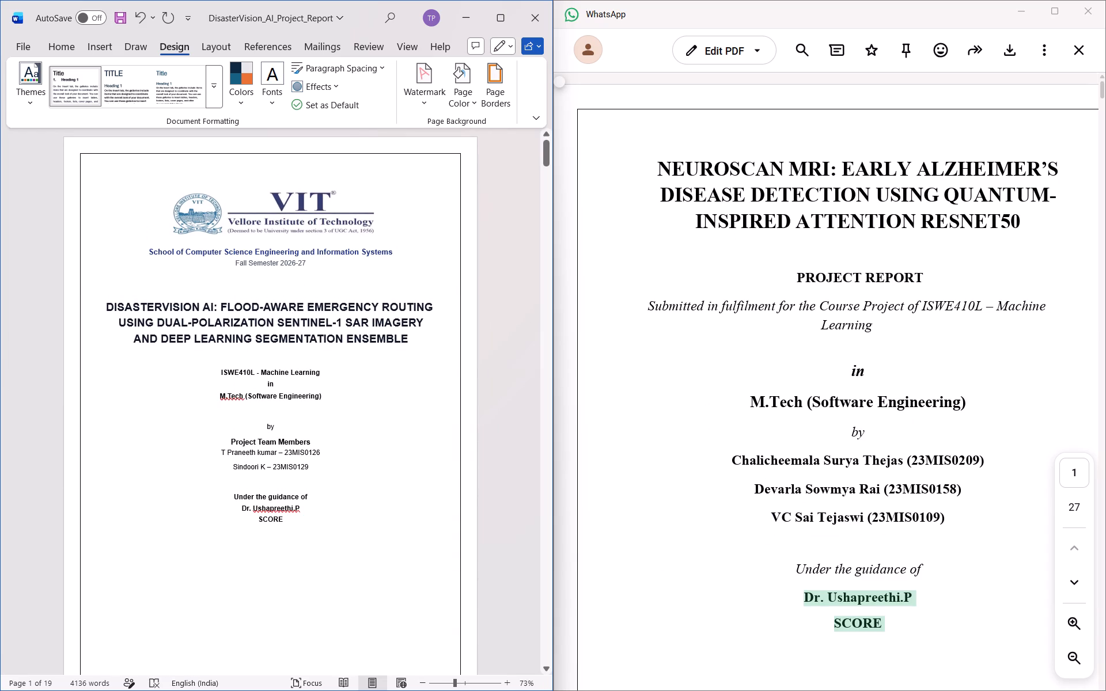
pyautogui.moveTo(249, 574); pyautogui.dragTo(84, 306)
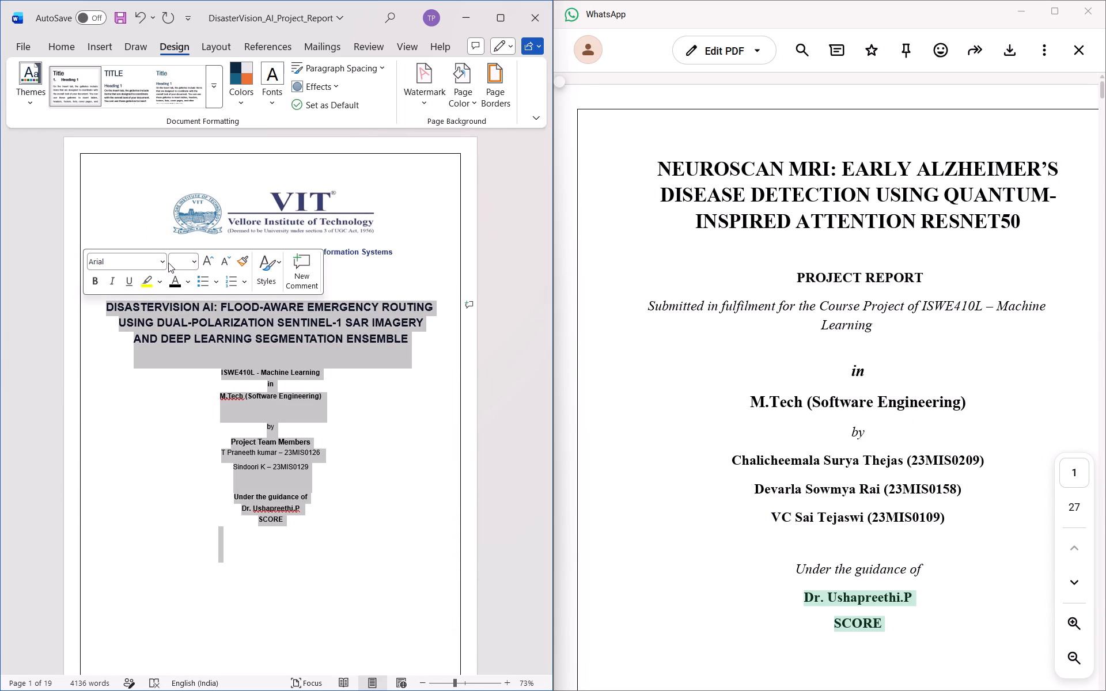
pyautogui.click(166, 261)
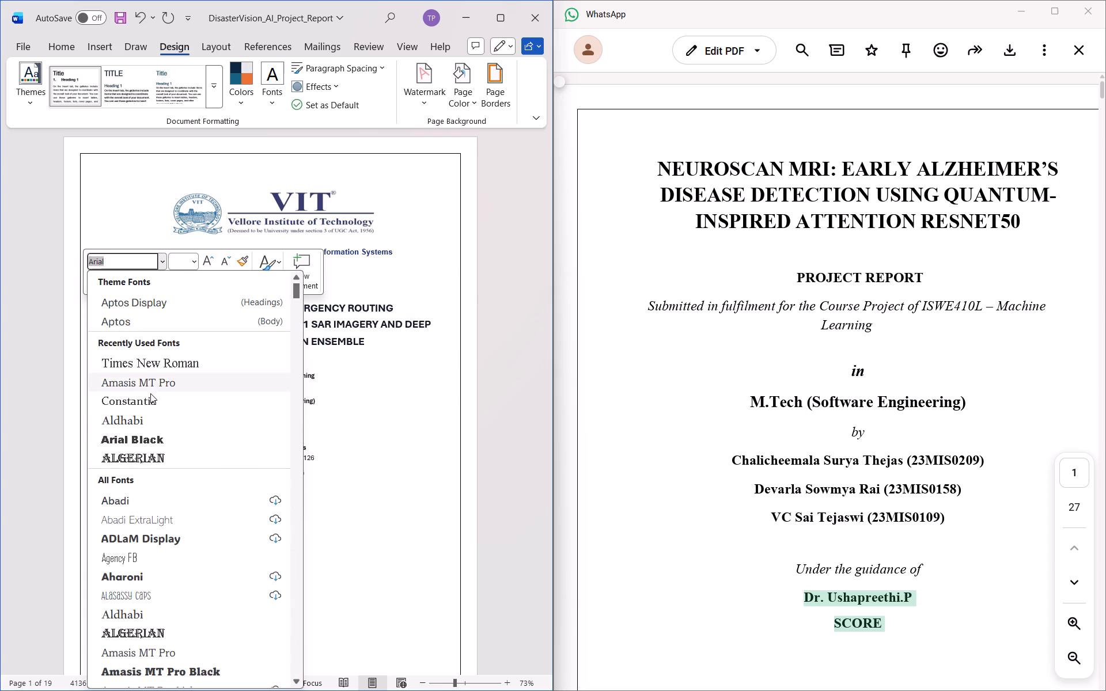
# Change the font of the selected cover text, from the report title down to "SCORE", to Times New Roman.
pyautogui.click(185, 366)
pyautogui.click(429, 458)
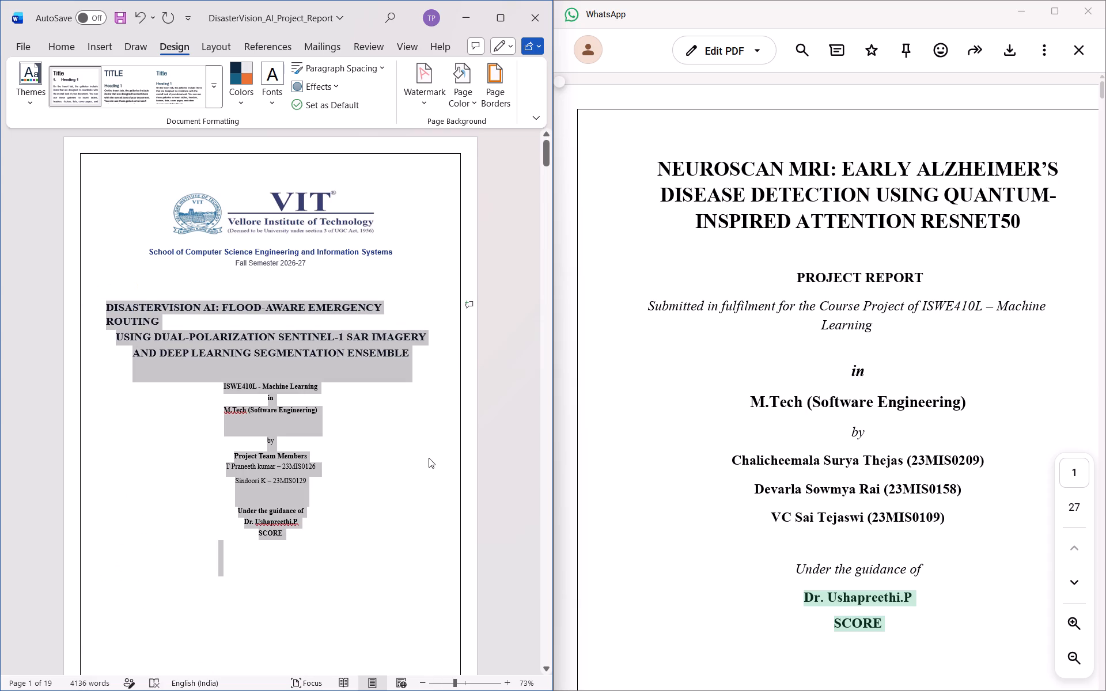
# Insert a blank line above the cover line "in".
pyautogui.scroll(1, 429, 458)
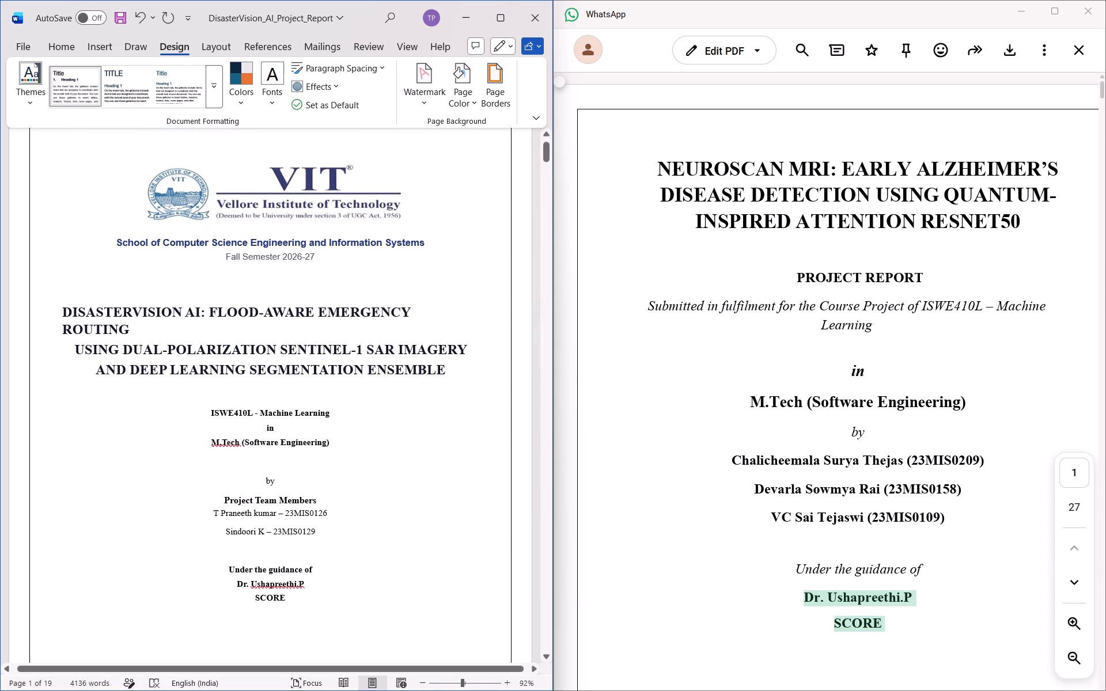
pyautogui.scroll(1, 429, 458)
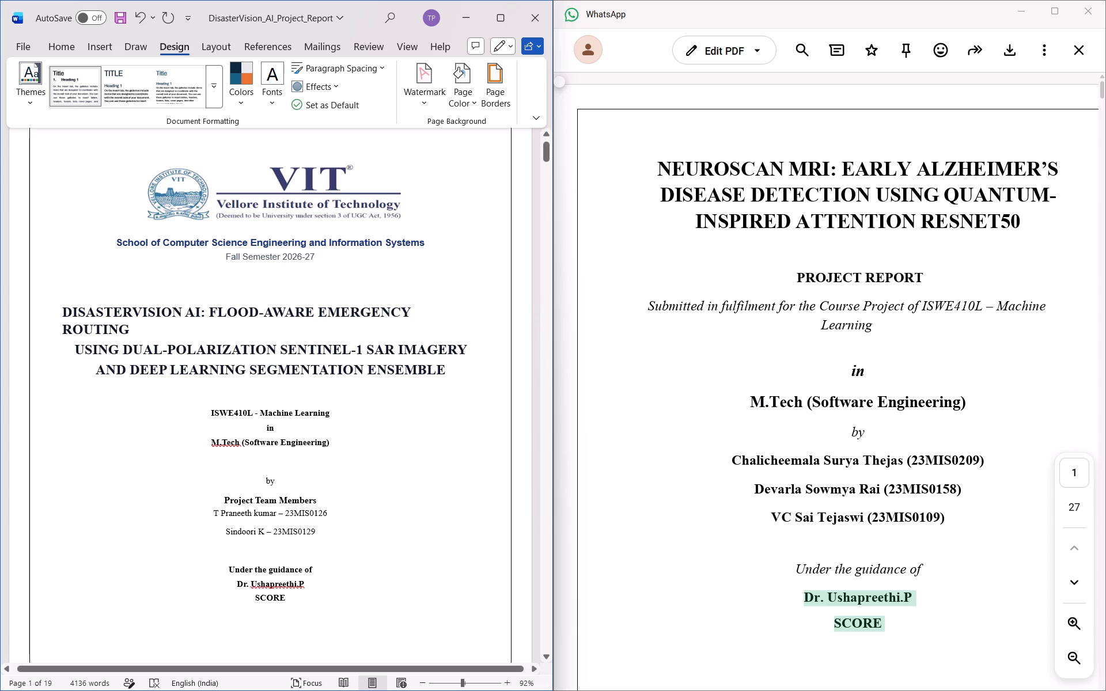
pyautogui.scroll(1, 429, 458)
pyautogui.click(260, 430)
pyautogui.press('Return')
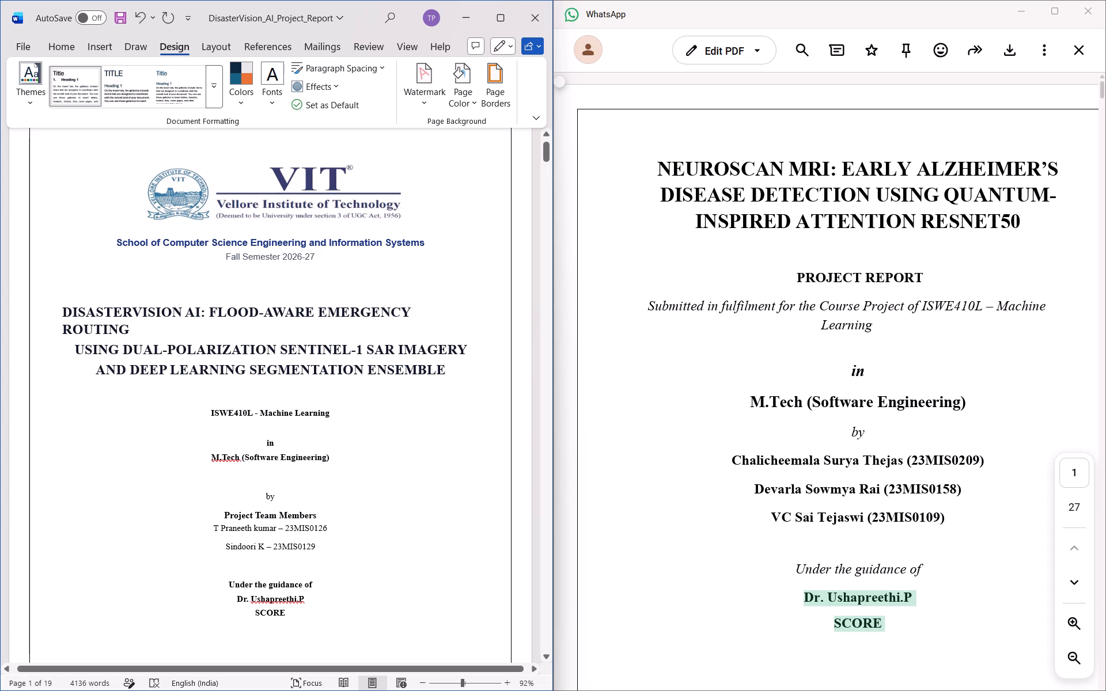
# Centre the report title on the cover page, from "DISASTERVISION AI: FLOOD-AWARE EMERGENCY ROUTING" through the lines below it.
pyautogui.scroll(1, 389, 531)
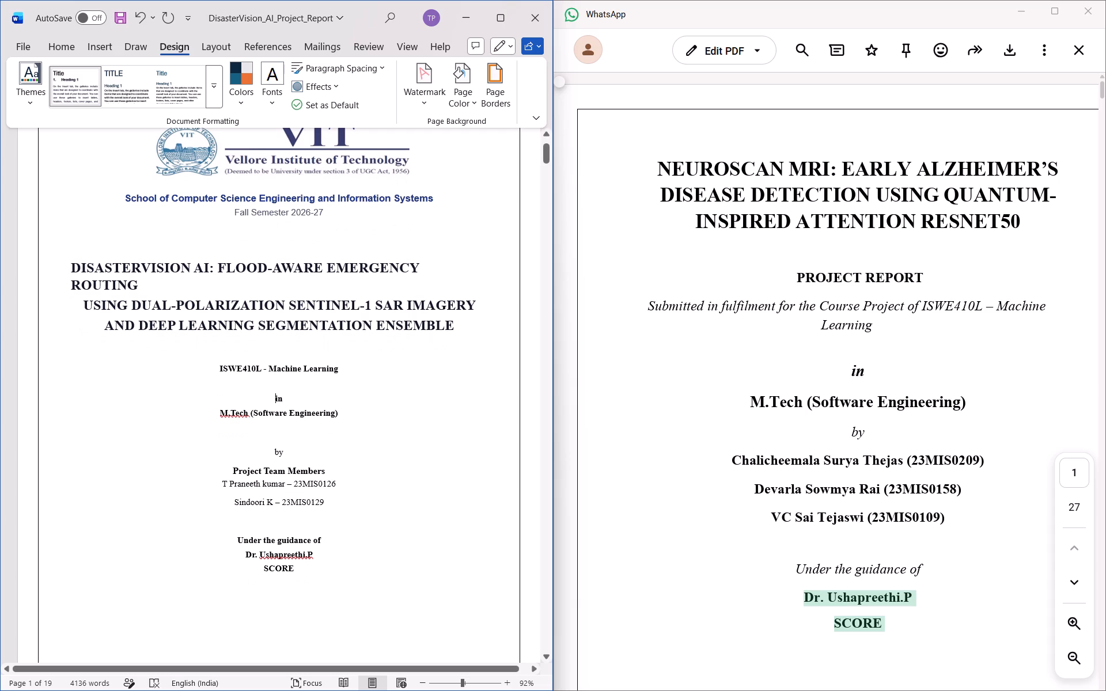
pyautogui.scroll(1, 389, 531)
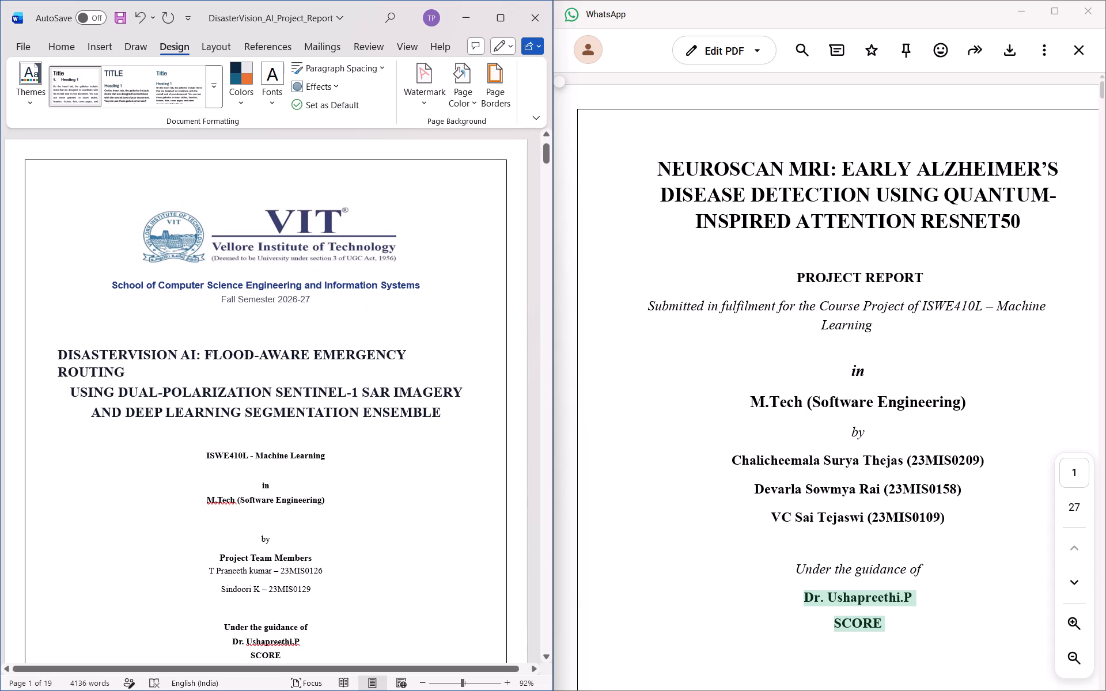
pyautogui.moveTo(455, 421); pyautogui.dragTo(100, 359)
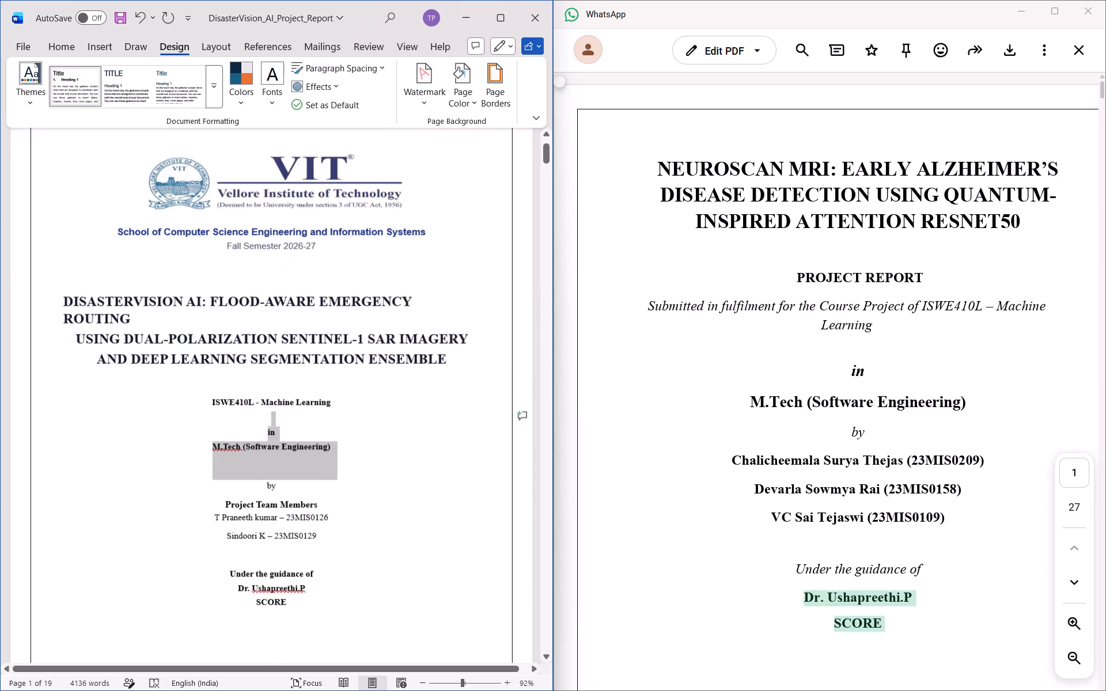
pyautogui.moveTo(100, 359); pyautogui.dragTo(14, 303)
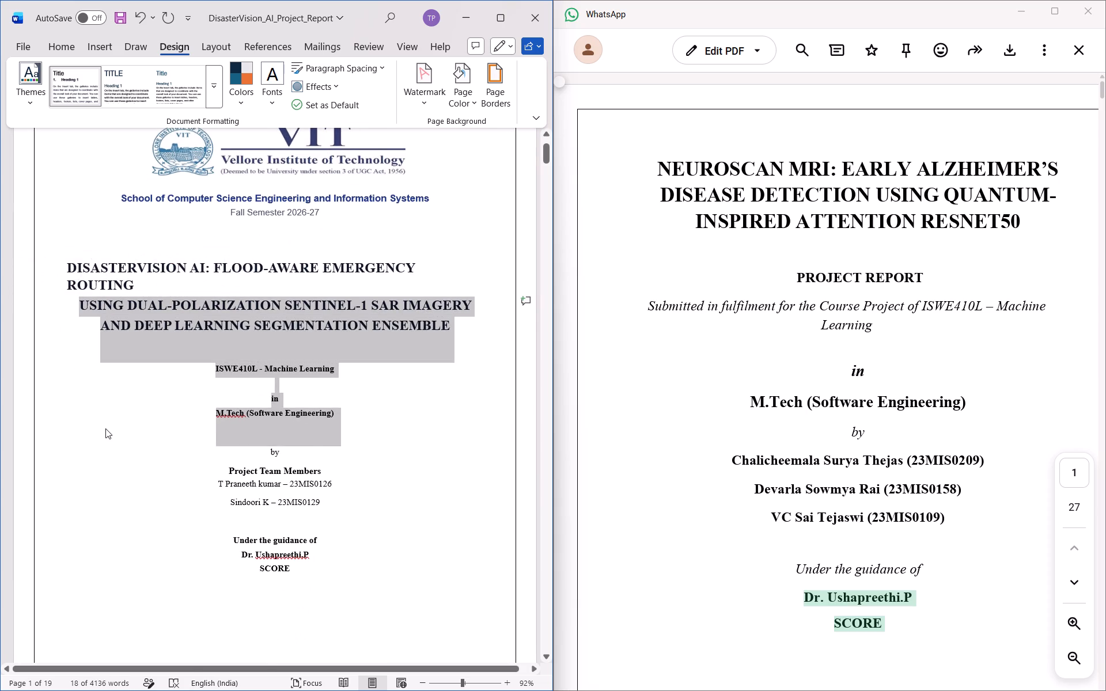
pyautogui.click(120, 422)
pyautogui.moveTo(108, 346); pyautogui.dragTo(65, 260)
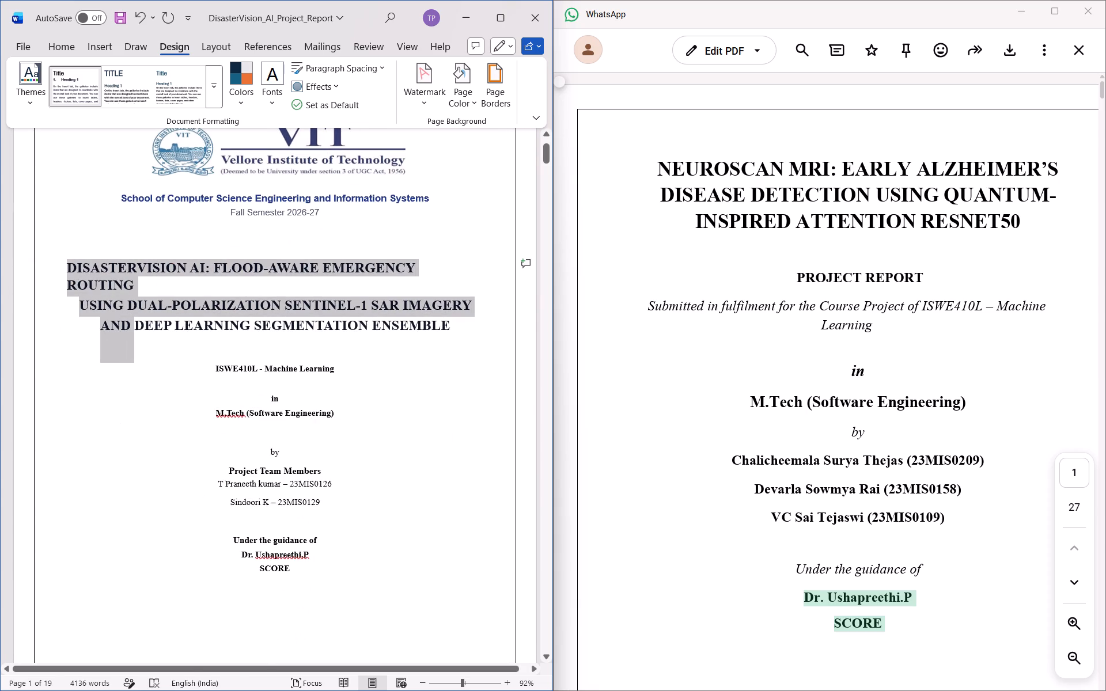
pyautogui.moveTo(65, 260); pyautogui.dragTo(65, 259)
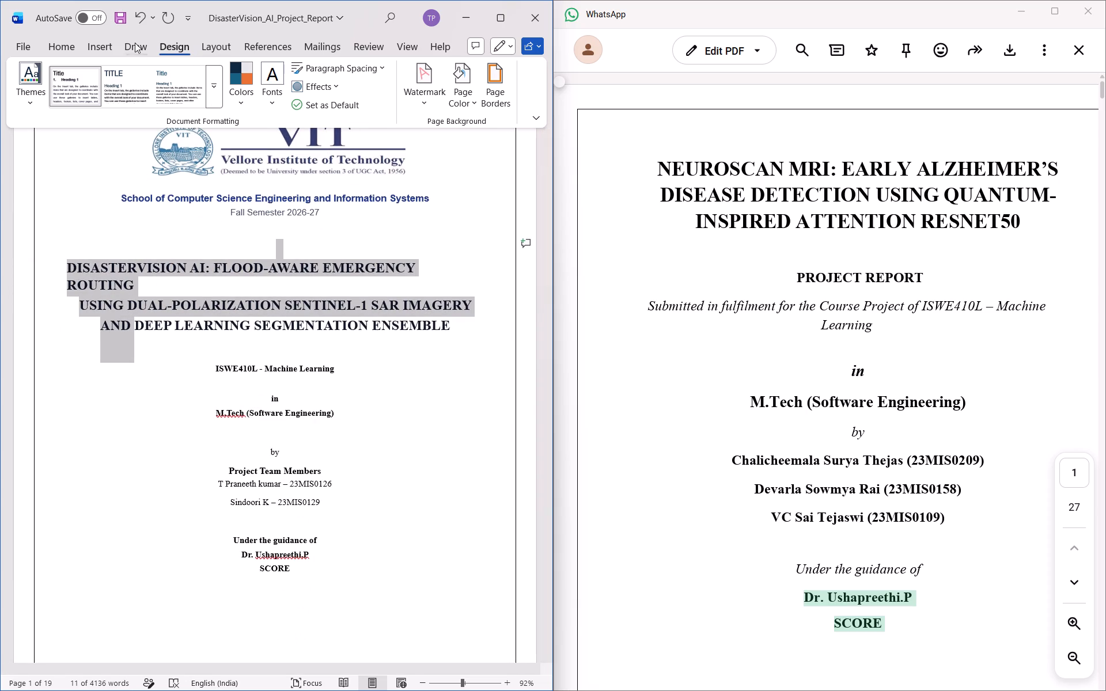
pyautogui.click(65, 44)
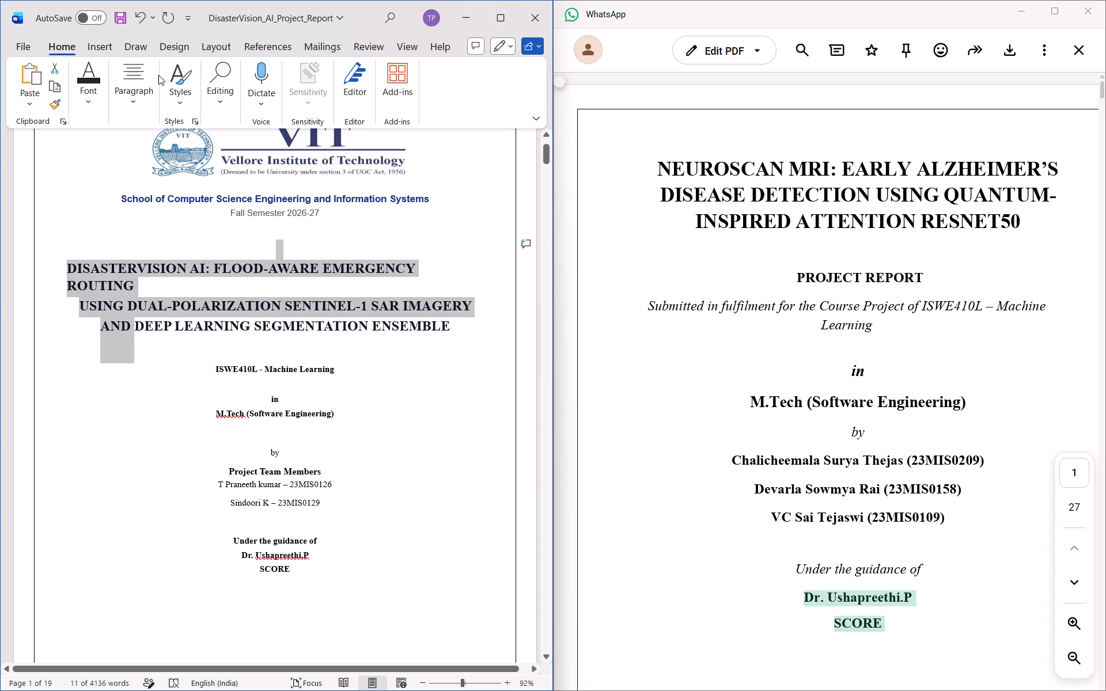
pyautogui.click(136, 99)
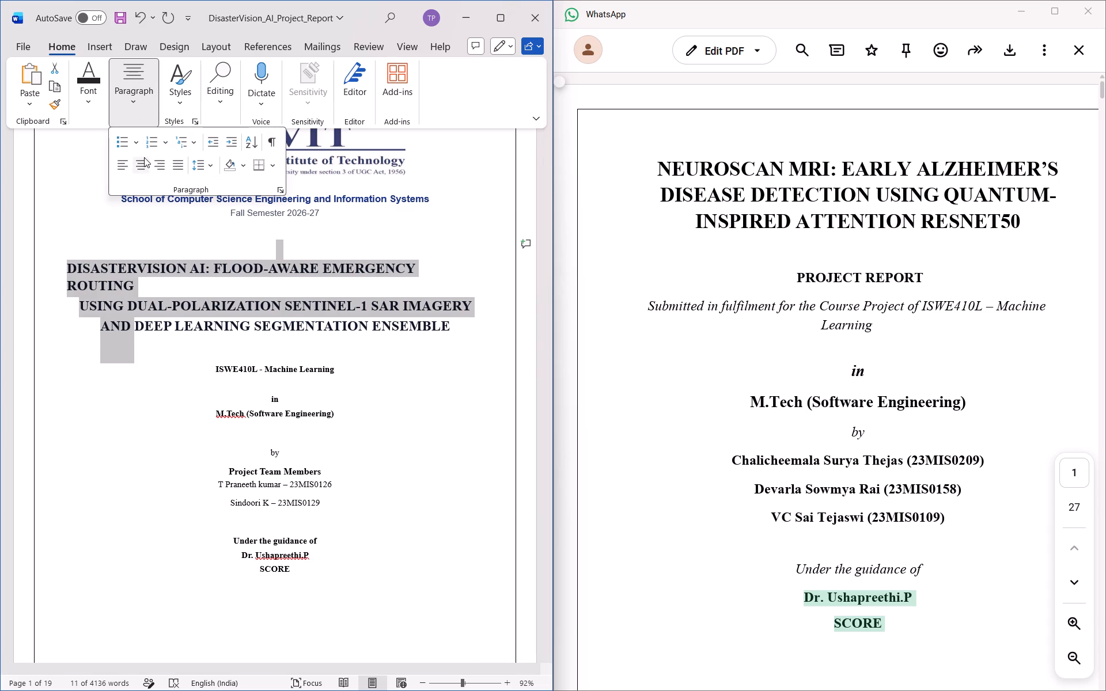
pyautogui.click(144, 157)
pyautogui.click(446, 409)
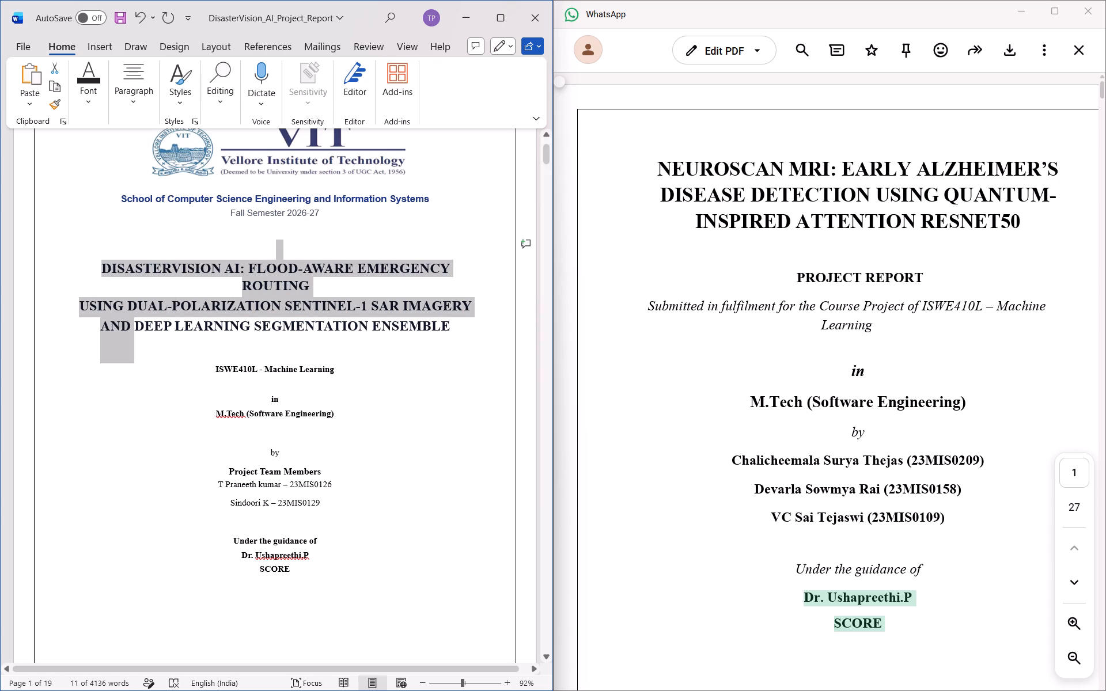
pyautogui.doubleClick(446, 409)
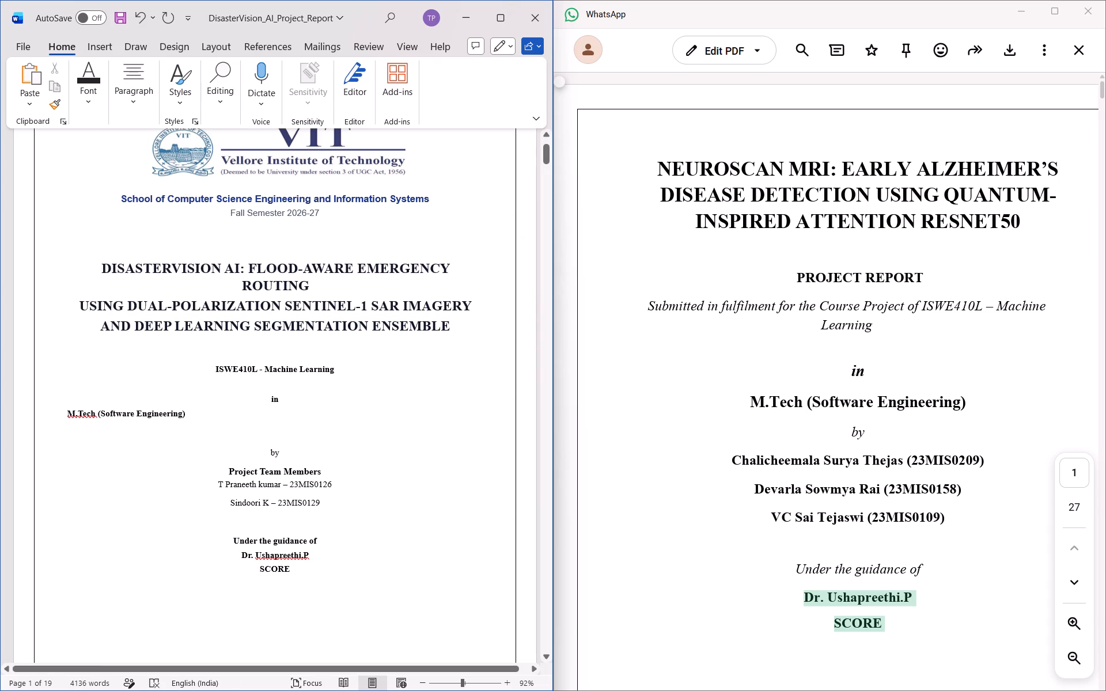
pyautogui.hotkey('ctrl', 'z')
# Delete the "Project Team Members" line above the student names on the cover page.
pyautogui.click(391, 502)
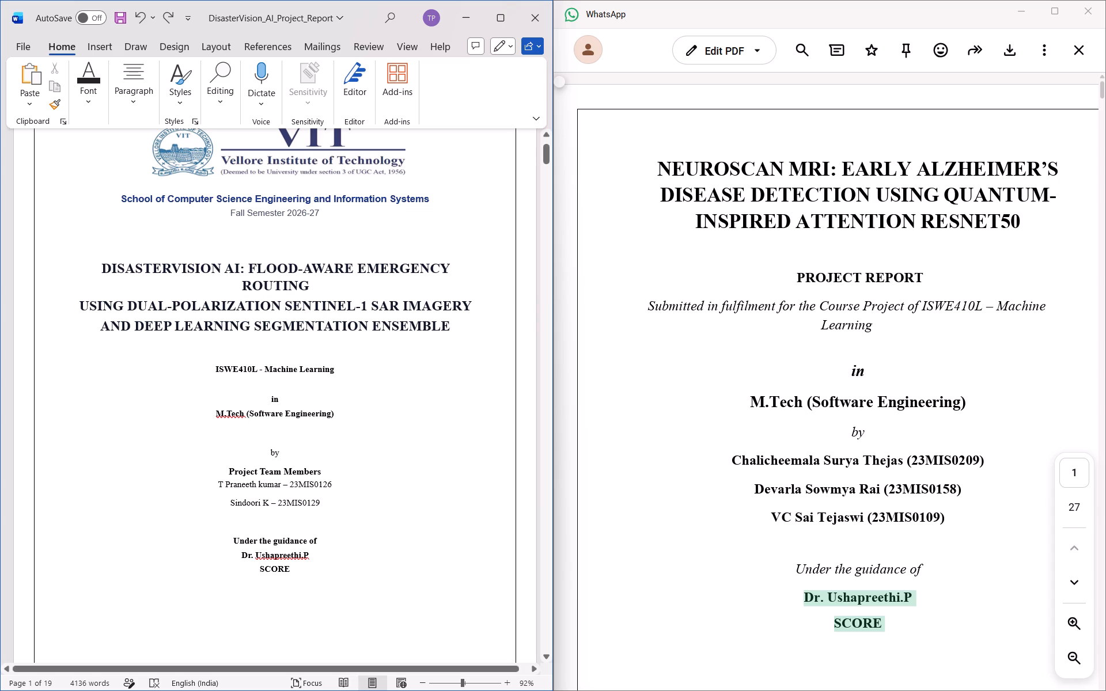
pyautogui.scroll(-1, 388, 484)
pyautogui.keyDown('ctrl'); pyautogui.scroll(-3, 760, 404); pyautogui.keyUp('ctrl')
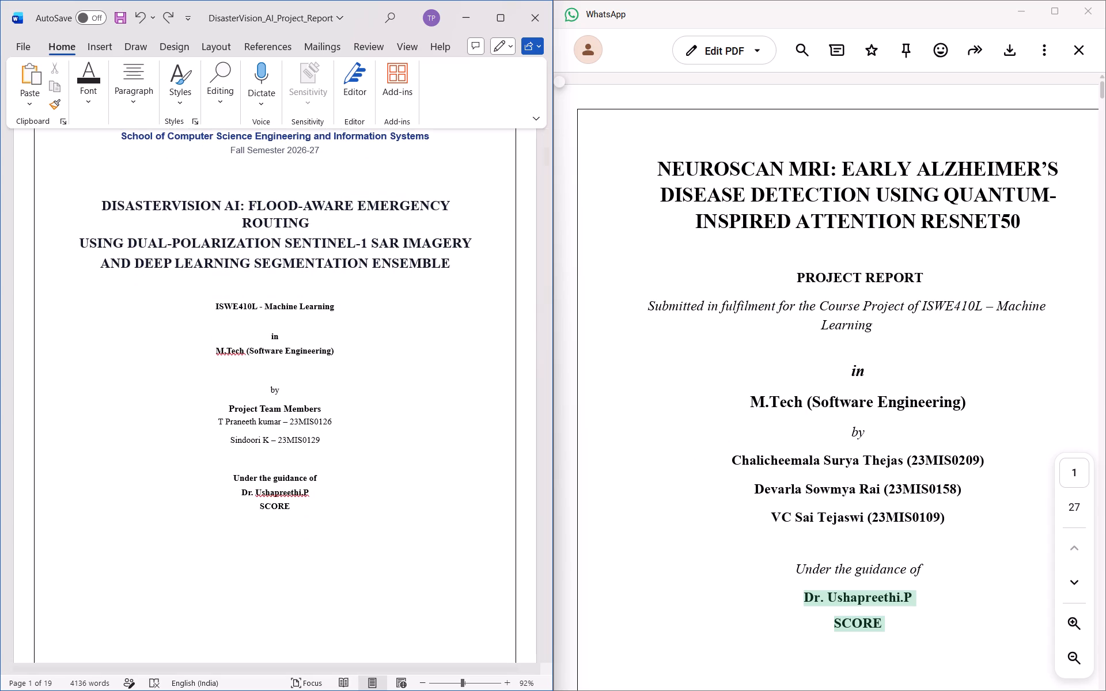
pyautogui.keyDown('ctrl'); pyautogui.scroll(-1, 760, 404); pyautogui.keyUp('ctrl')
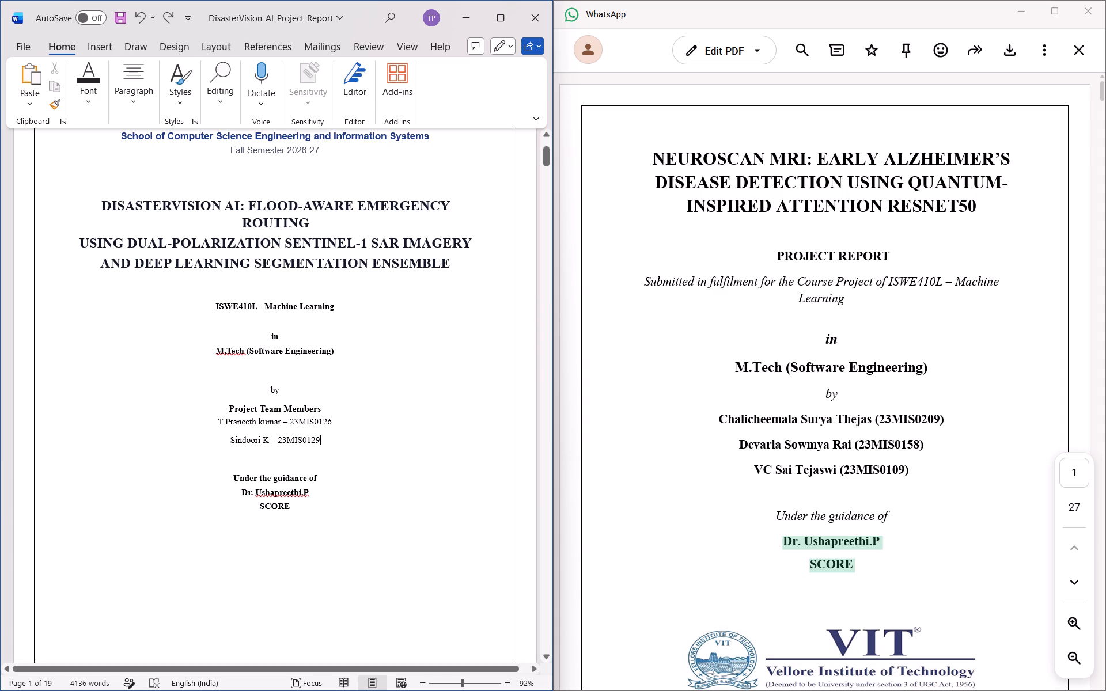
pyautogui.moveTo(325, 411); pyautogui.dragTo(183, 415)
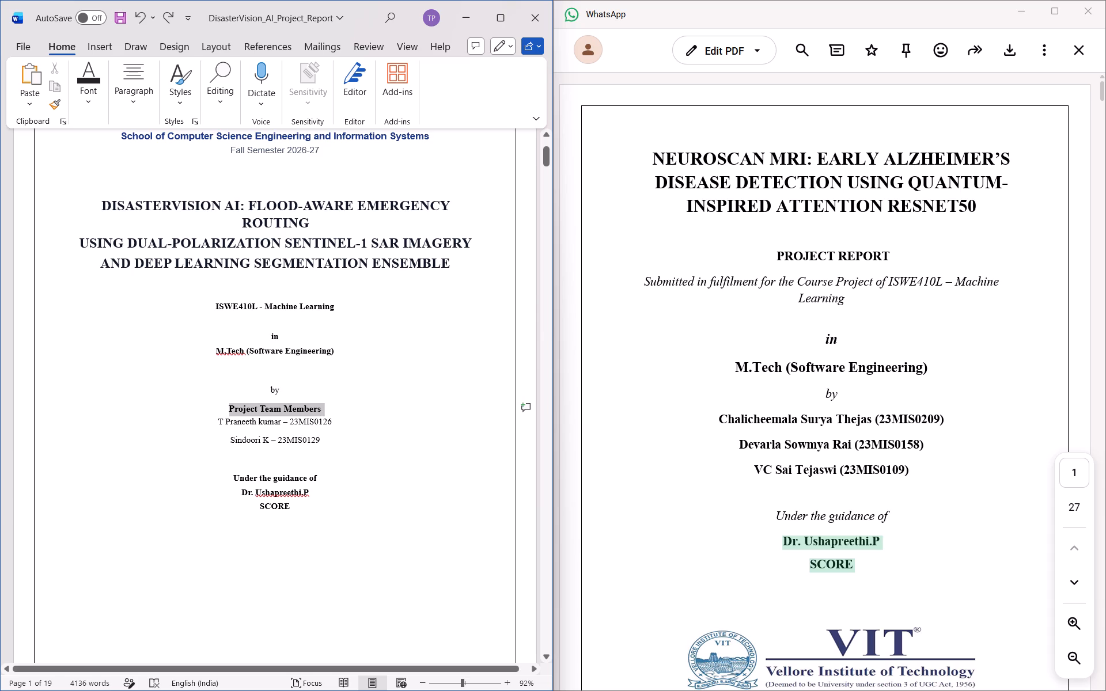
pyautogui.moveTo(183, 415); pyautogui.dragTo(183, 415)
pyautogui.press('BackSpace')
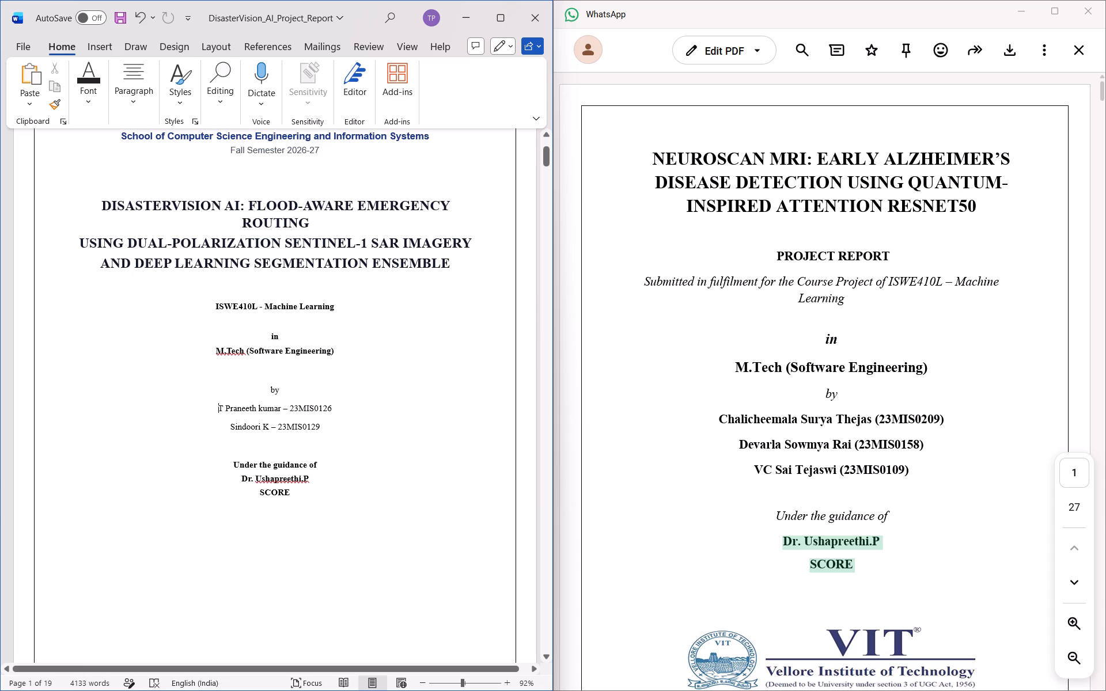
# Make the cover line "by" bold.
pyautogui.moveTo(283, 390); pyautogui.dragTo(244, 390)
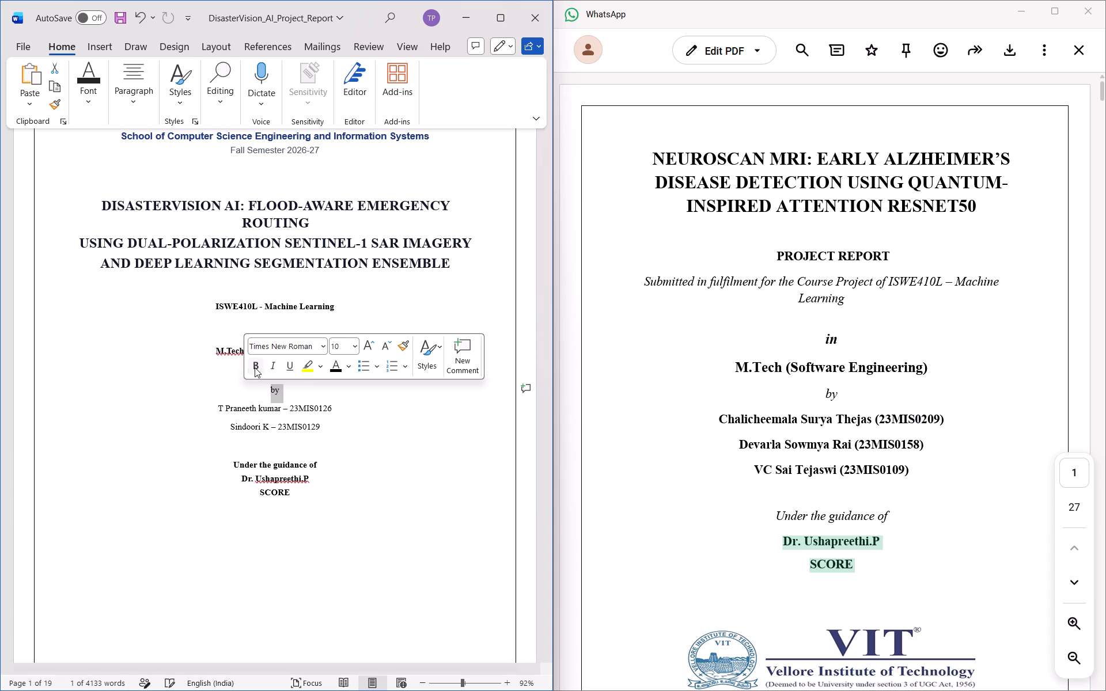
pyautogui.click(255, 367)
pyautogui.click(213, 385)
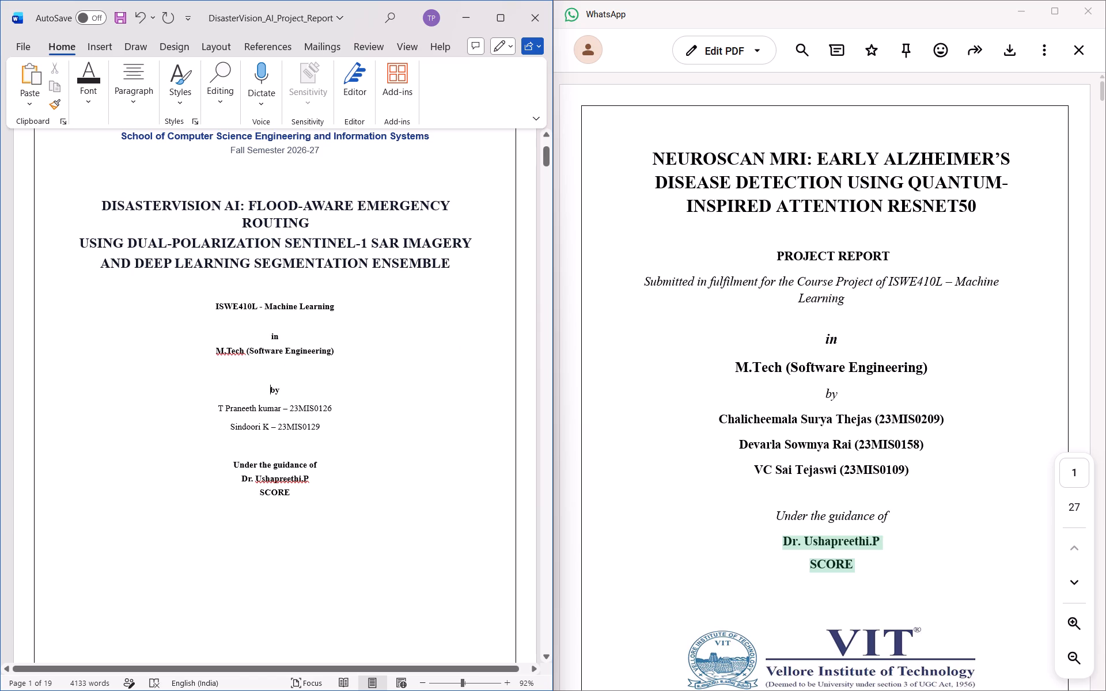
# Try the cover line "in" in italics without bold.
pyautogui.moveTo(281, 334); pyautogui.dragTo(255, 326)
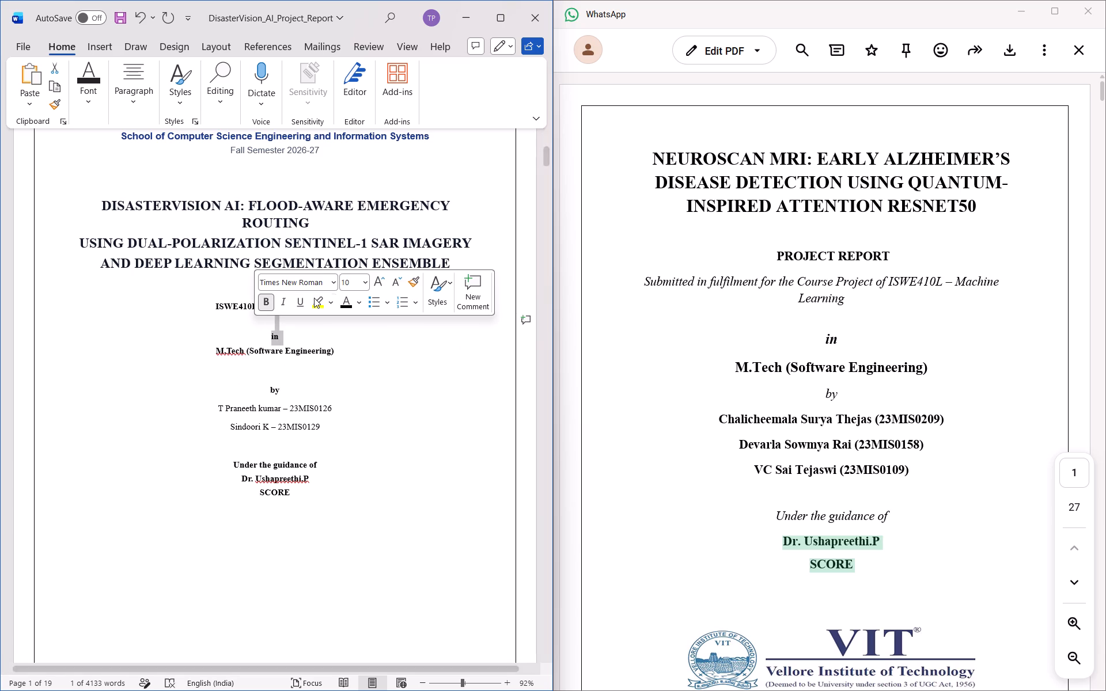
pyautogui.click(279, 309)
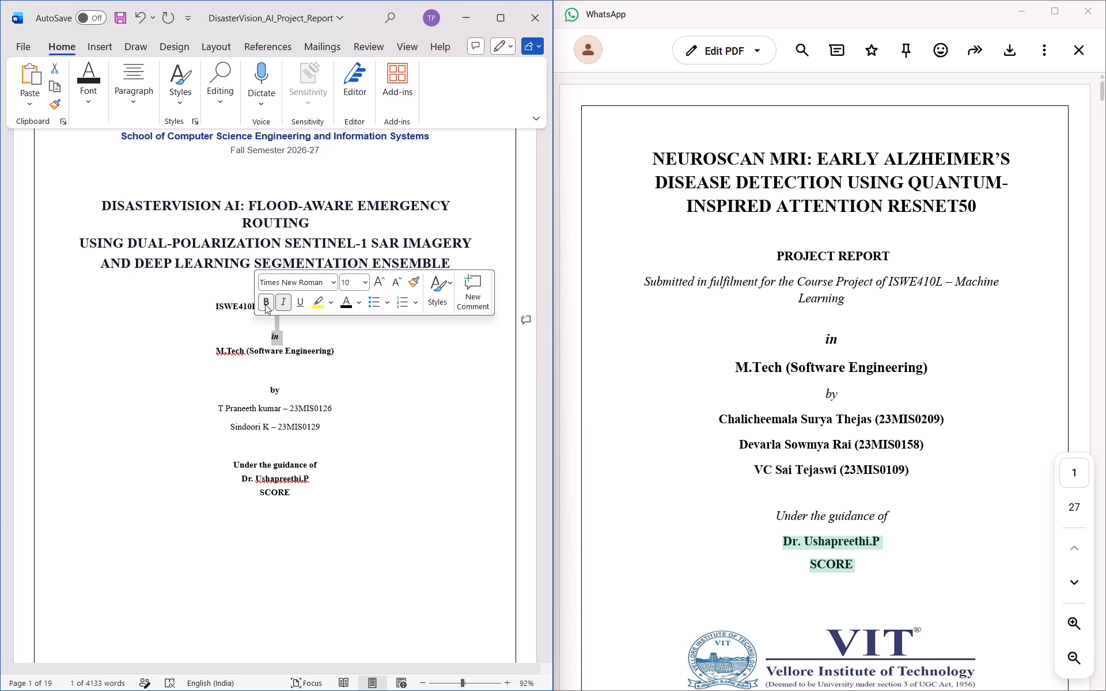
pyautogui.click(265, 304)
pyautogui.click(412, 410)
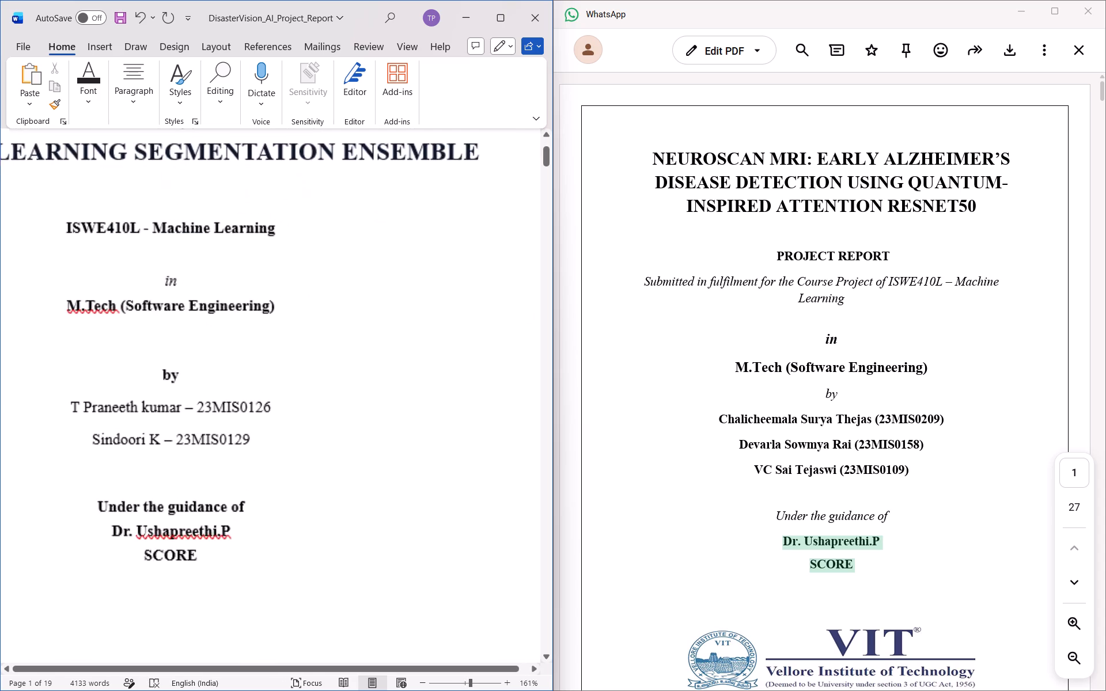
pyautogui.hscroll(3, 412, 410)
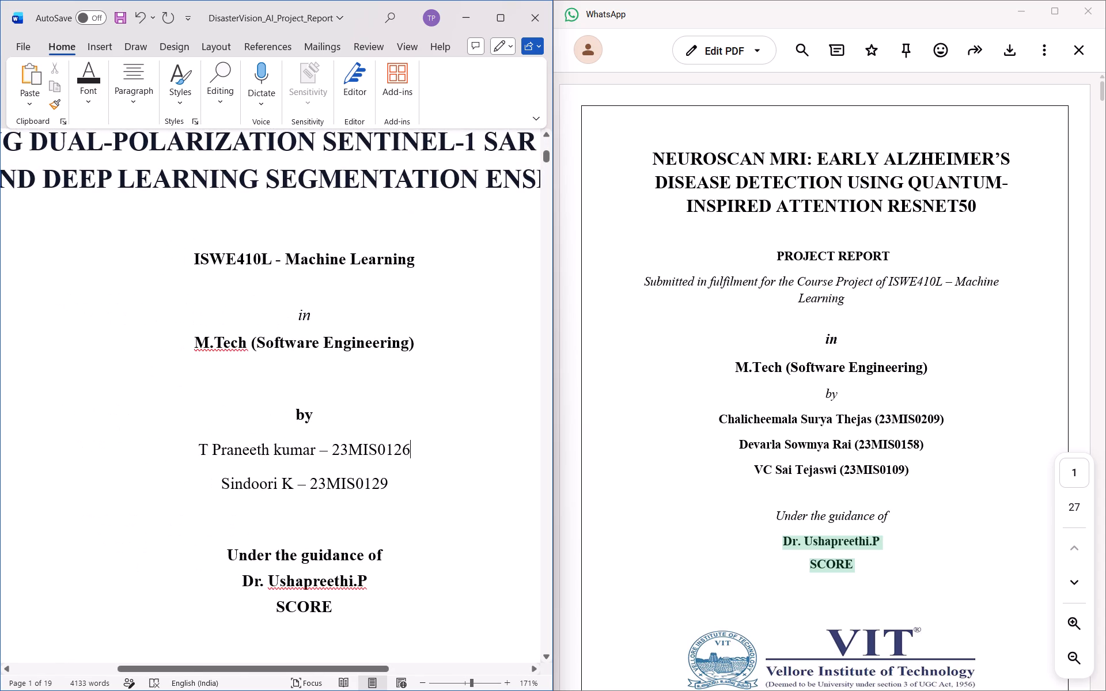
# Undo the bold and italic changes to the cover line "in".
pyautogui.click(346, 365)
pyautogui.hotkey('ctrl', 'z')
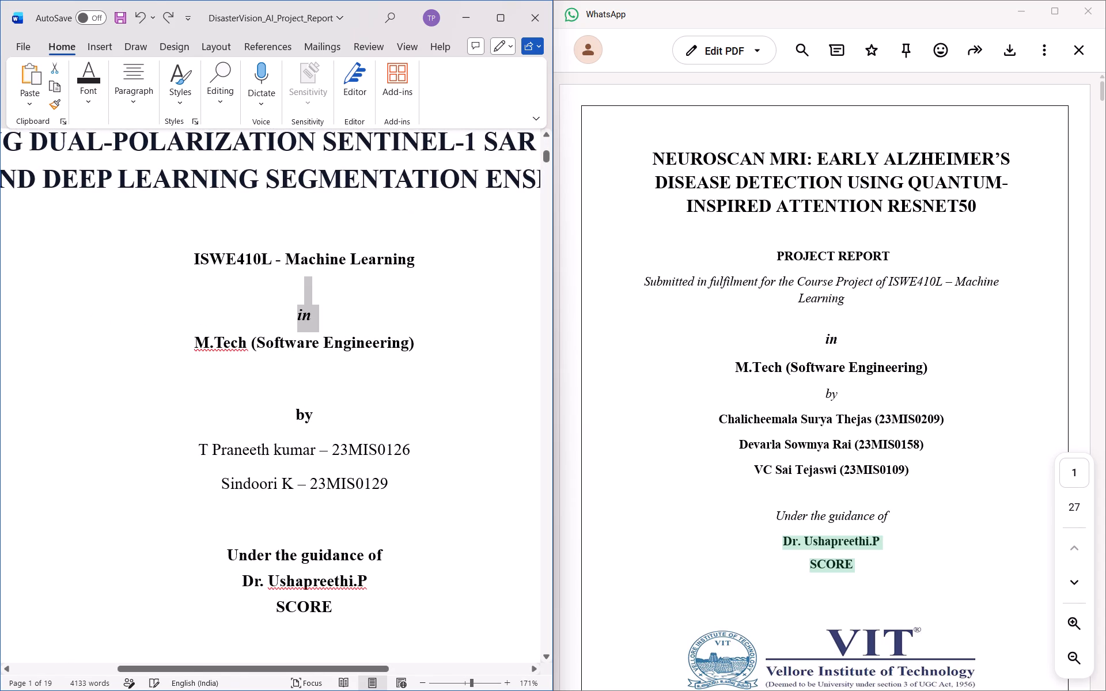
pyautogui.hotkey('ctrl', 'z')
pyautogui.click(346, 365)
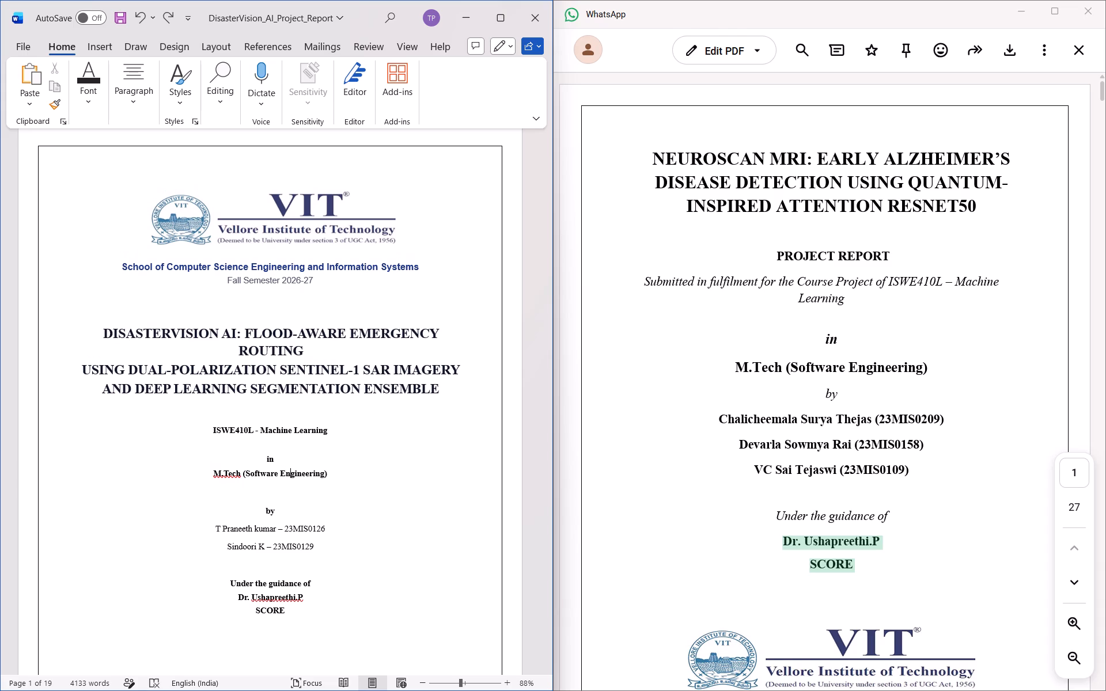
# Examine the report pages after the cover, from the table of contents to the start of the abstract.
pyautogui.scroll(-8, 397, 430)
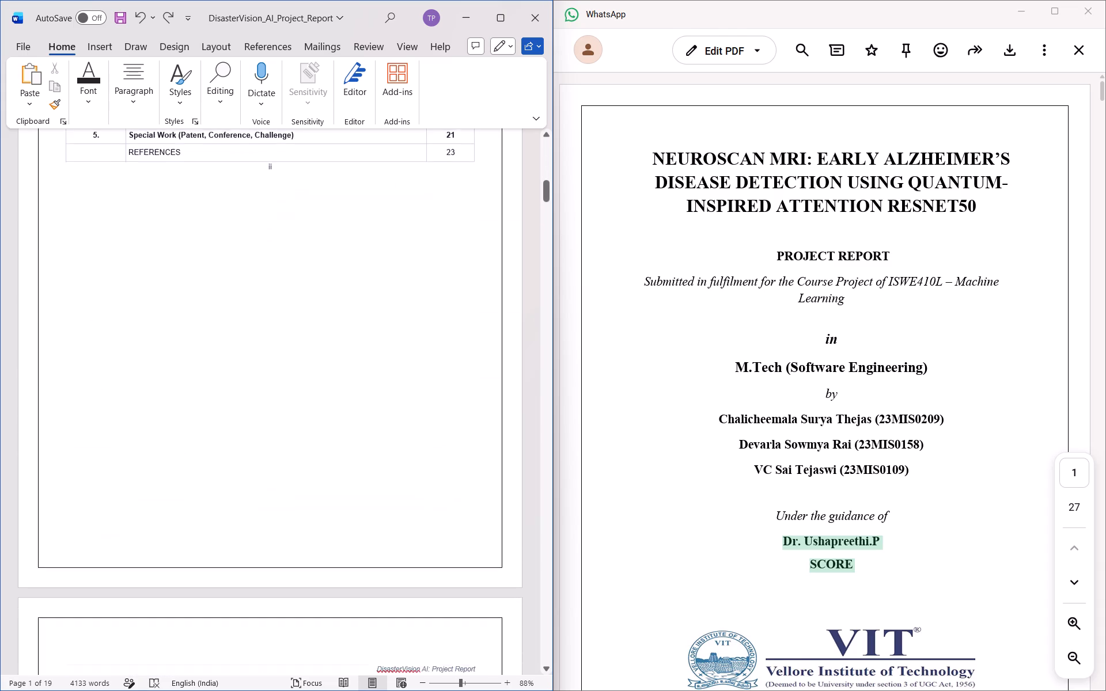
pyautogui.scroll(-2, 397, 430)
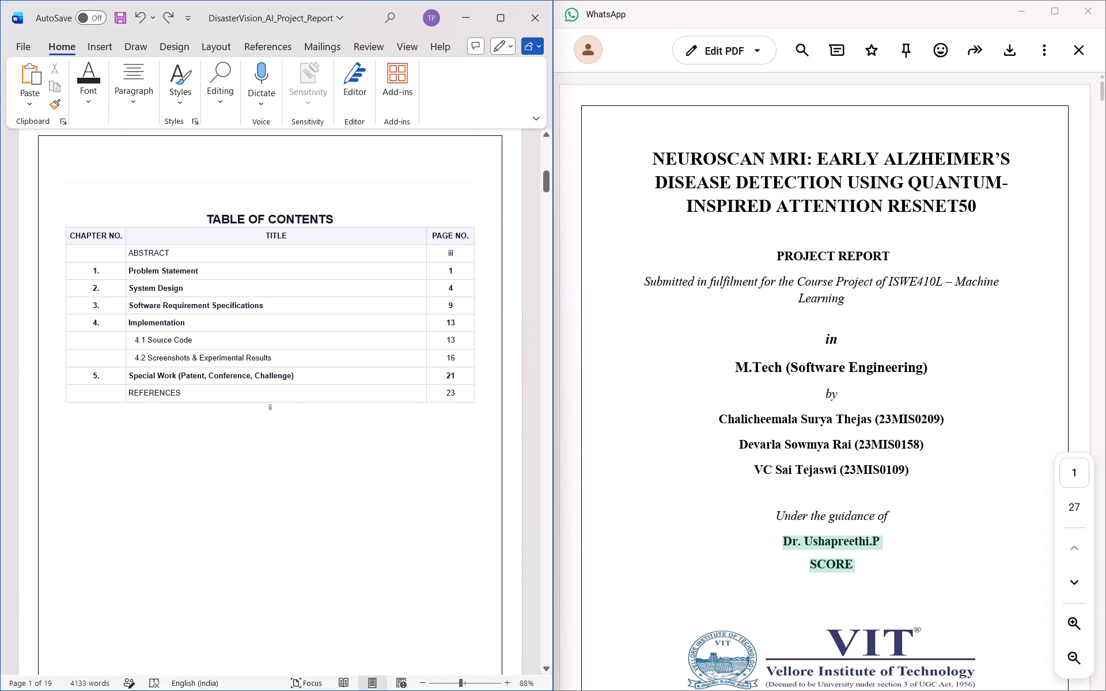
pyautogui.scroll(-3, 397, 430)
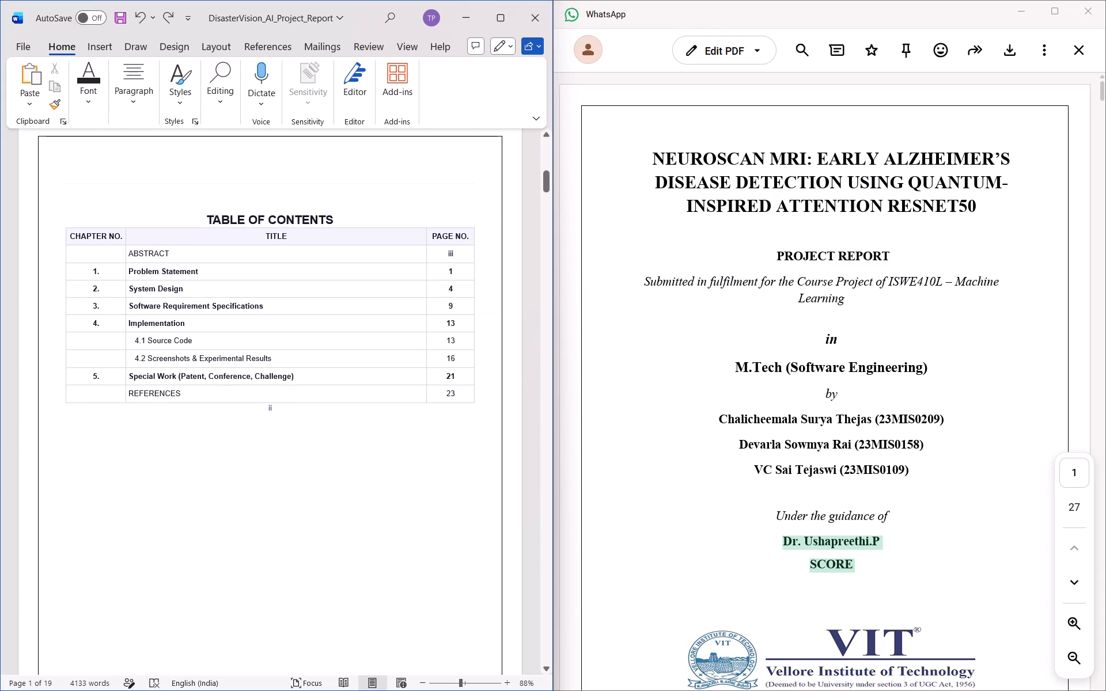
pyautogui.scroll(-2, 397, 430)
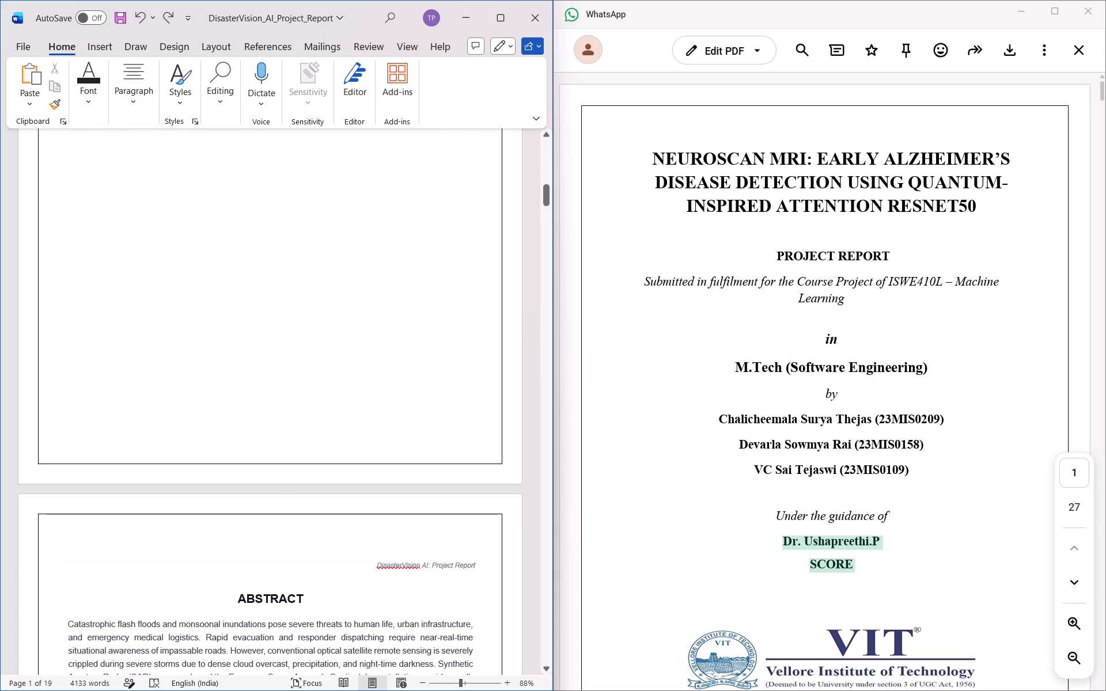
pyautogui.scroll(3, 397, 430)
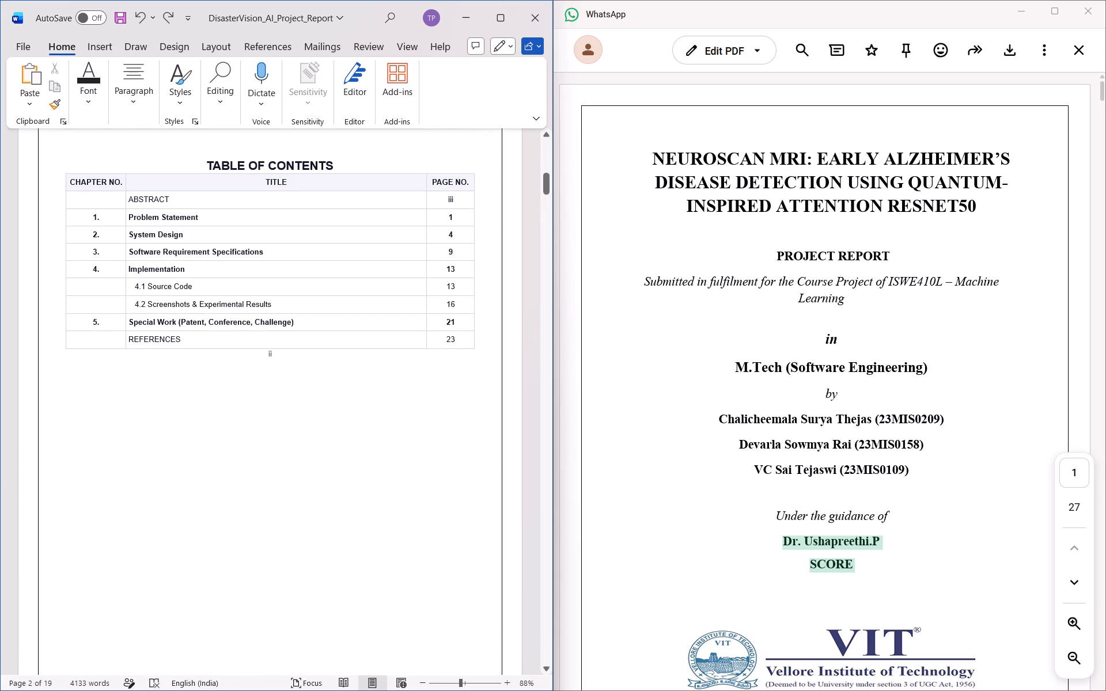
pyautogui.scroll(3, 397, 430)
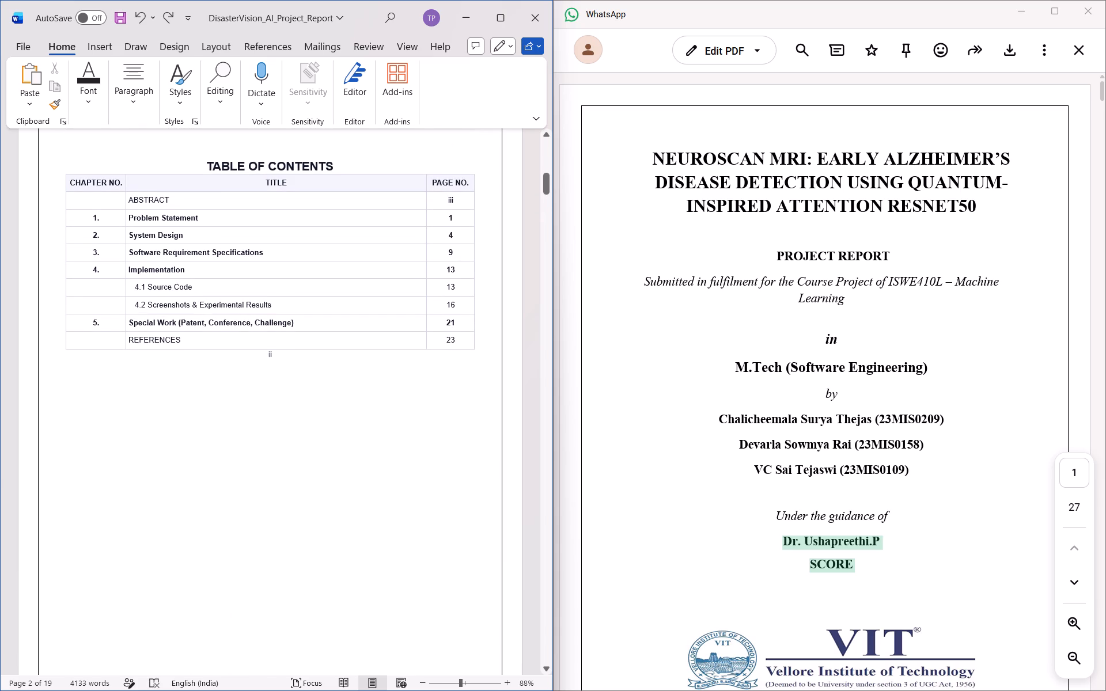
# Examine the report pages from the table of contents through the abstract to the system architecture and component diagrams.
pyautogui.scroll(-5, 397, 430)
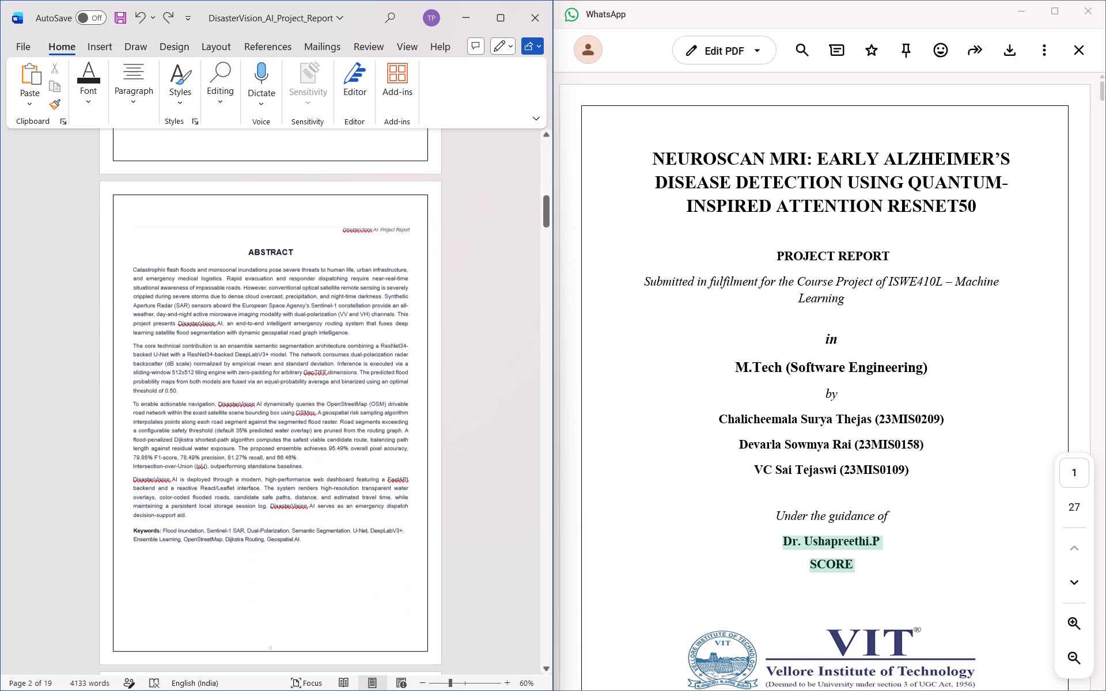
pyautogui.scroll(-12, 397, 430)
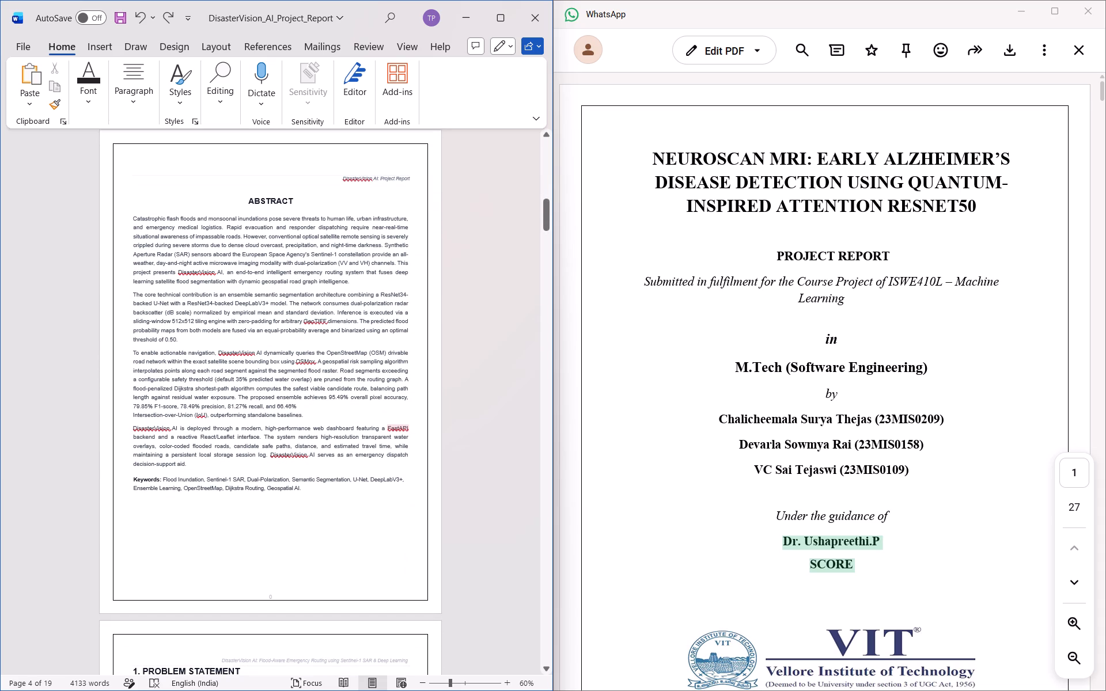
pyautogui.scroll(-10, 397, 430)
pyautogui.scroll(-20, 408, 567)
pyautogui.scroll(-4, 408, 567)
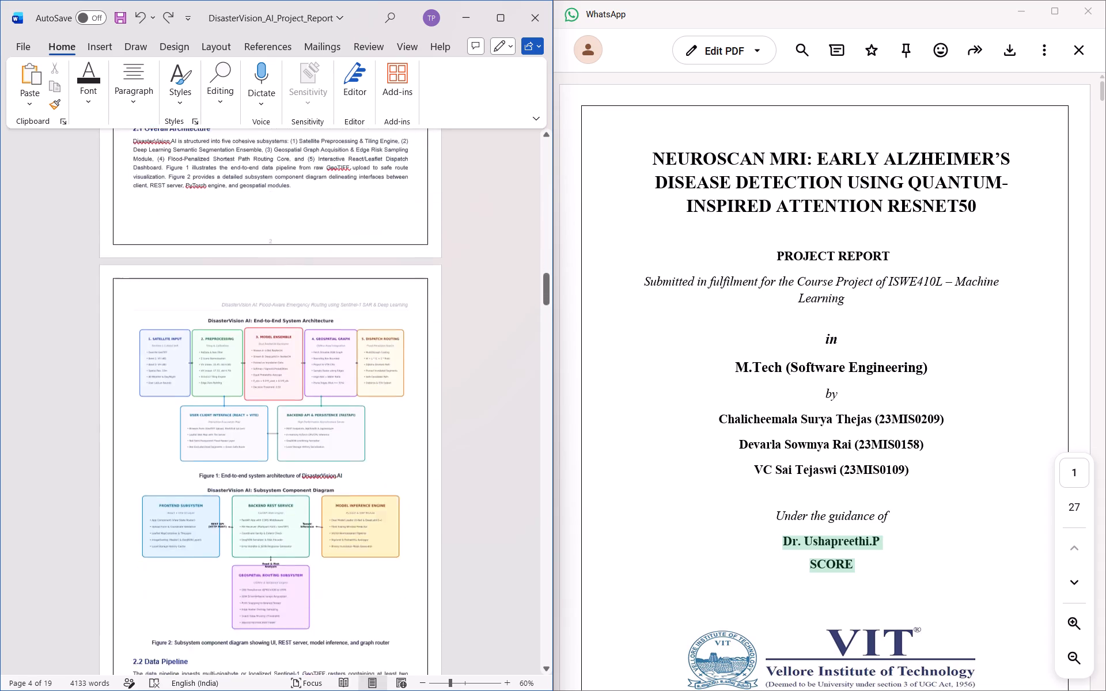
pyautogui.scroll(16, 408, 567)
pyautogui.scroll(-4, 408, 567)
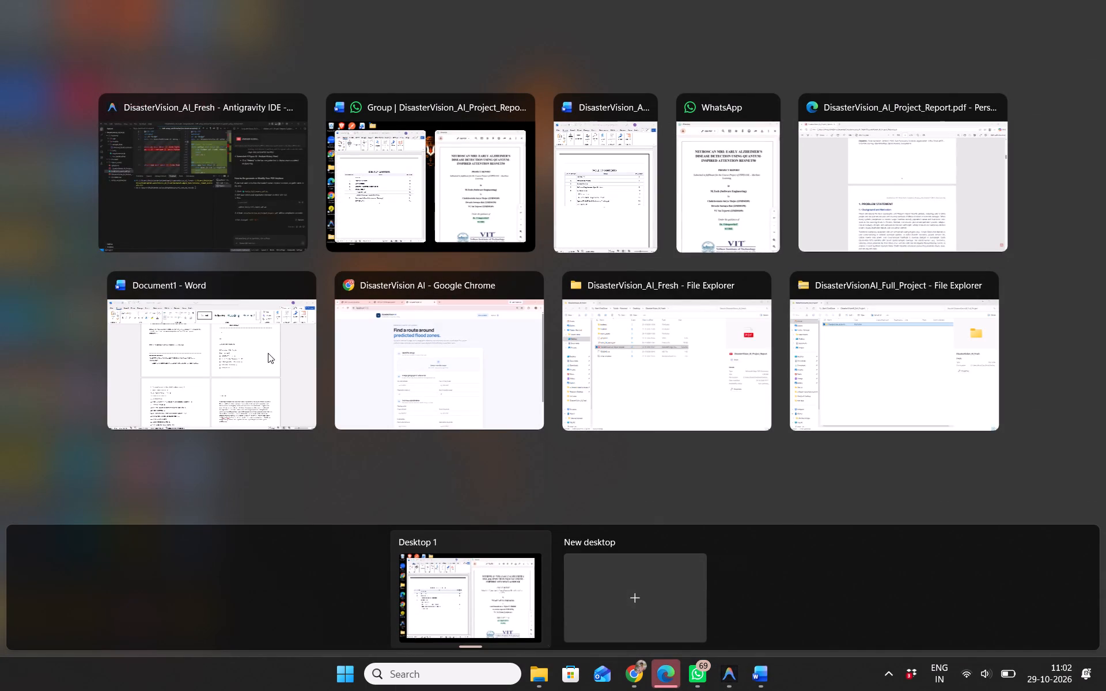
# Switch to the DisasterVision_AI_Project_Report PDF open in Edge.
pyautogui.click(911, 184)
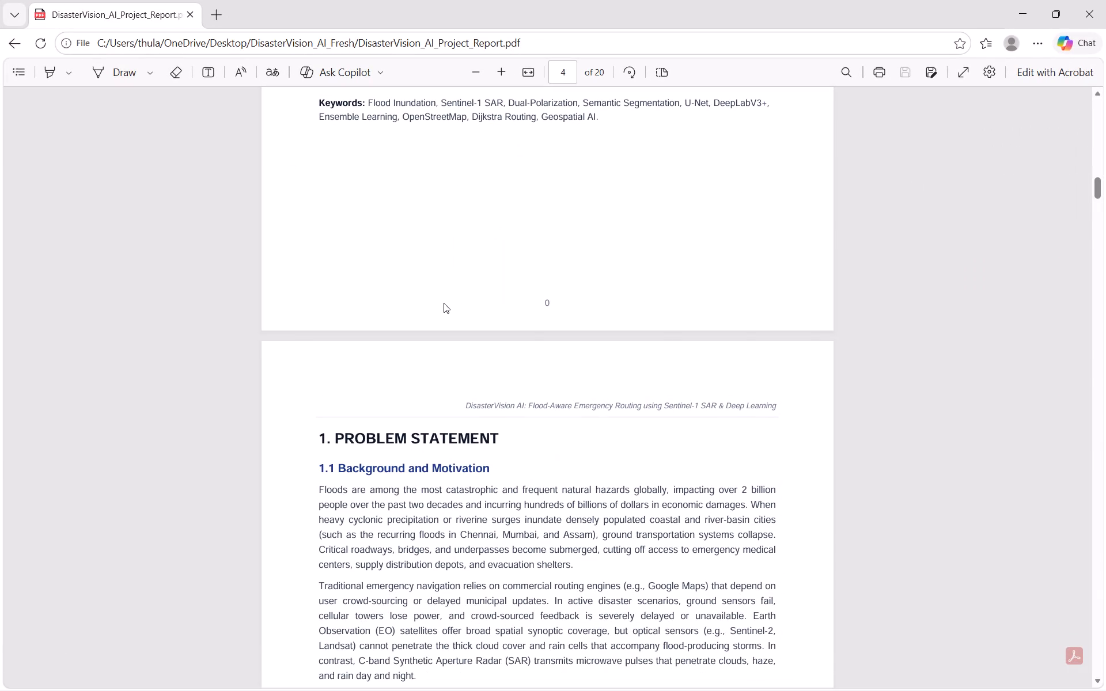
# Switch to the DisasterVision report PDF in Edge, place it beside Word, and view its table of contents page.
pyautogui.press('super+Right')
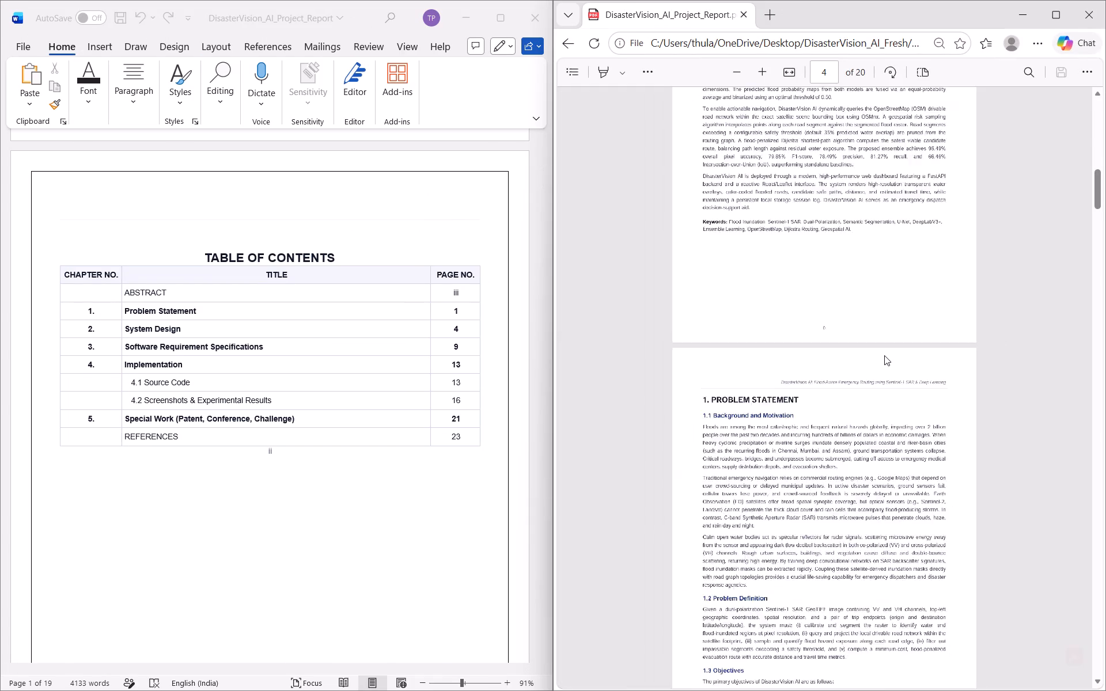
pyautogui.scroll(7, 884, 355)
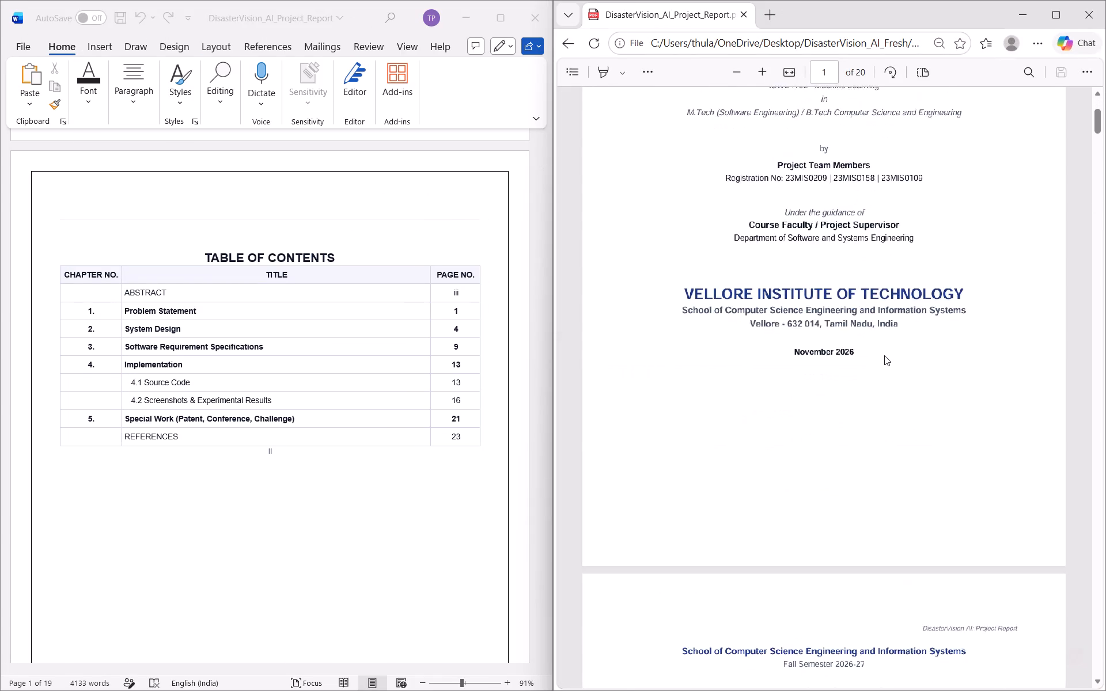
pyautogui.scroll(-4, 884, 355)
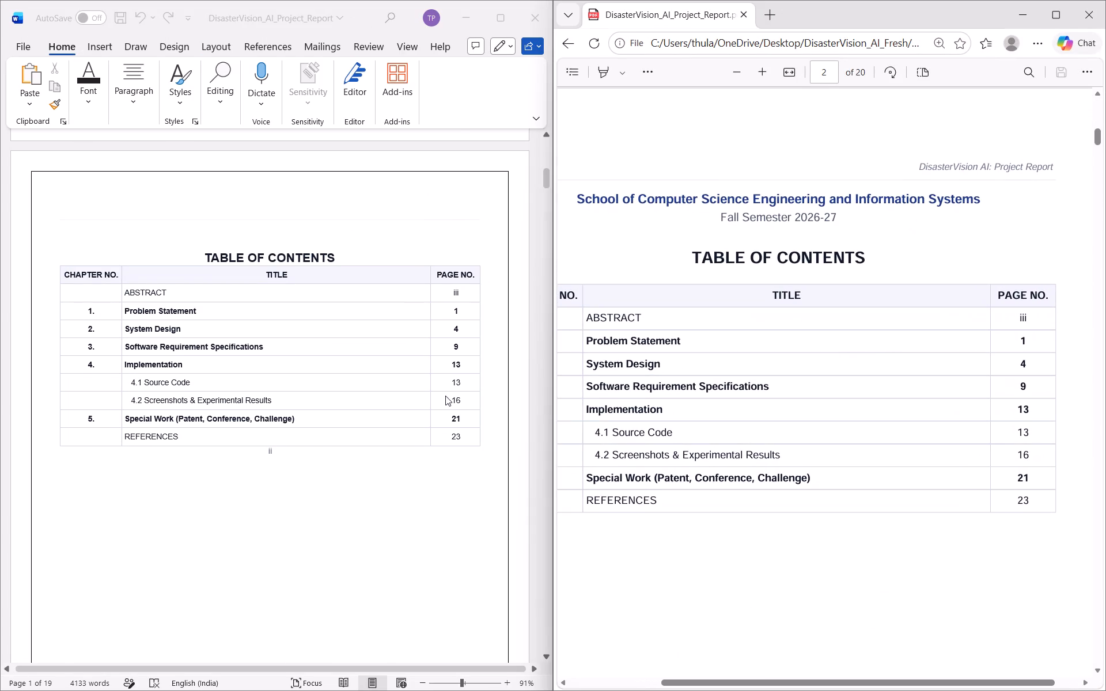
# Examine the references list and the page layout at the end of the Word report.
pyautogui.scroll(-20, 445, 396)
pyautogui.scroll(-12, 445, 396)
pyautogui.scroll(-11, 445, 396)
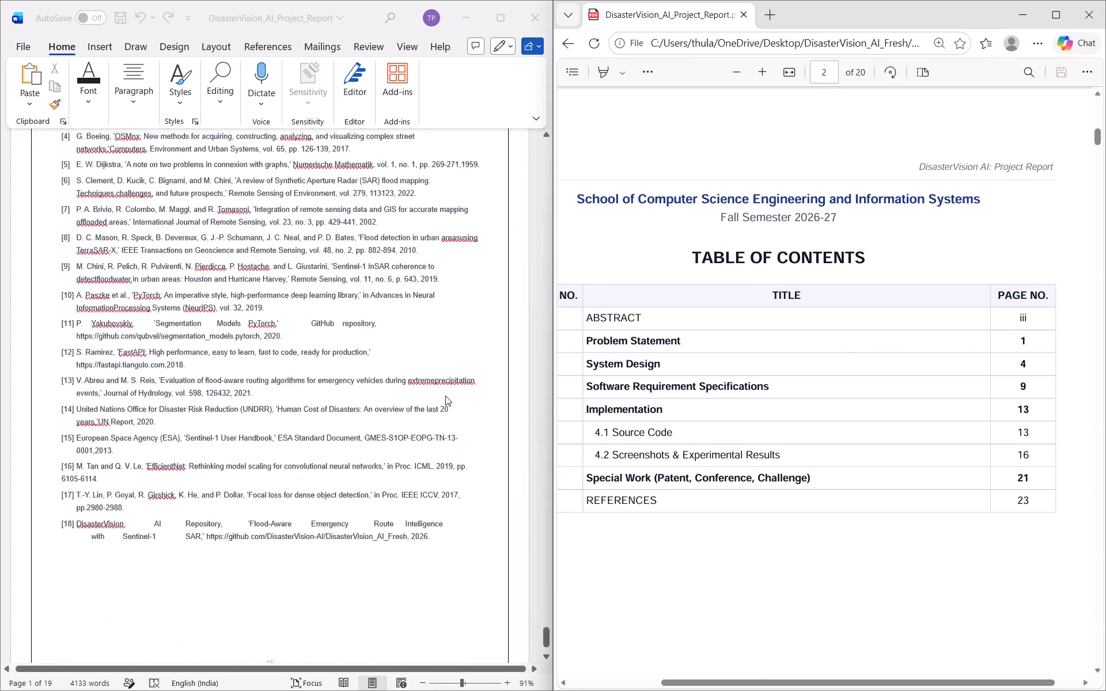
pyautogui.scroll(5, 445, 396)
pyautogui.scroll(-2, 445, 396)
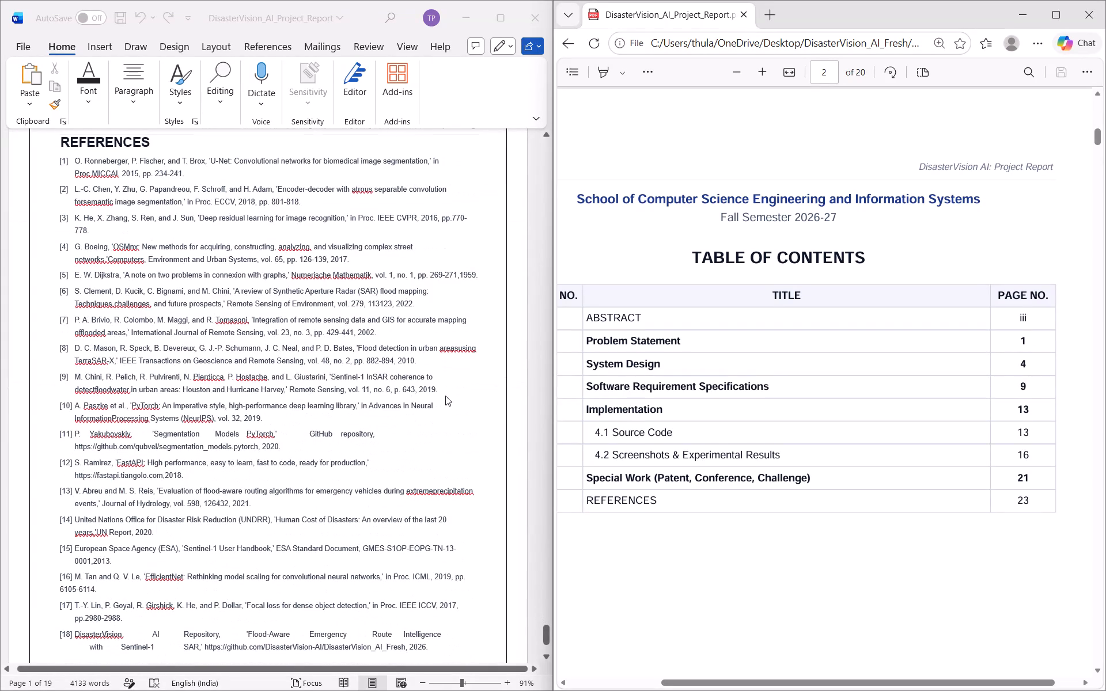
pyautogui.scroll(-3, 445, 396)
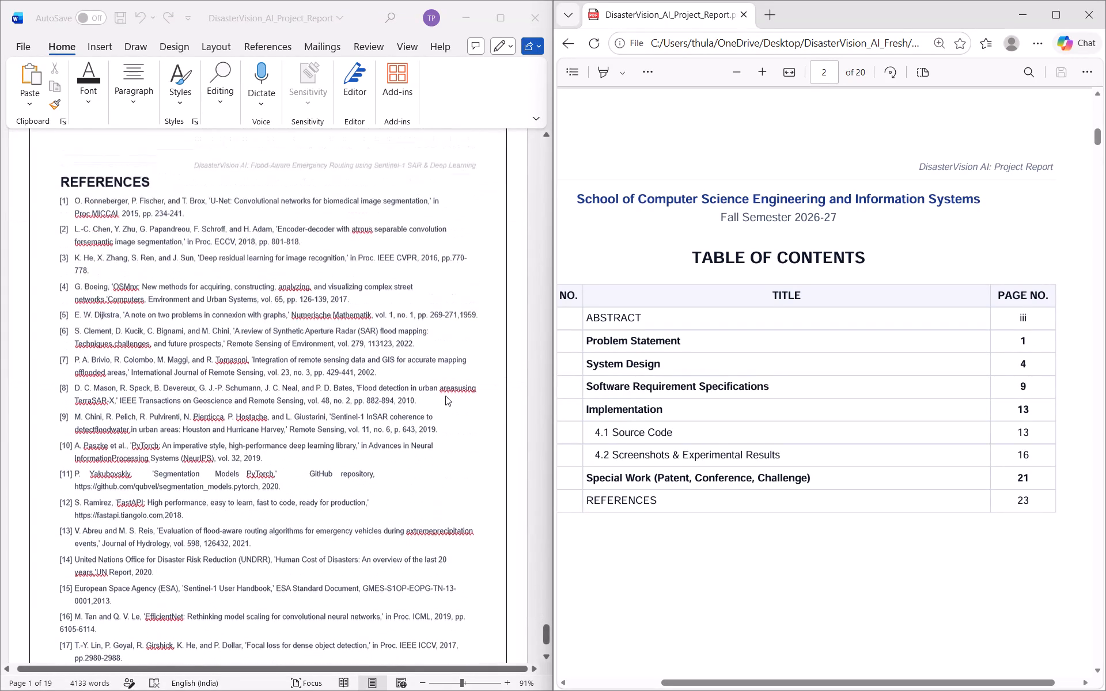
pyautogui.scroll(-1, 445, 396)
pyautogui.click(366, 481)
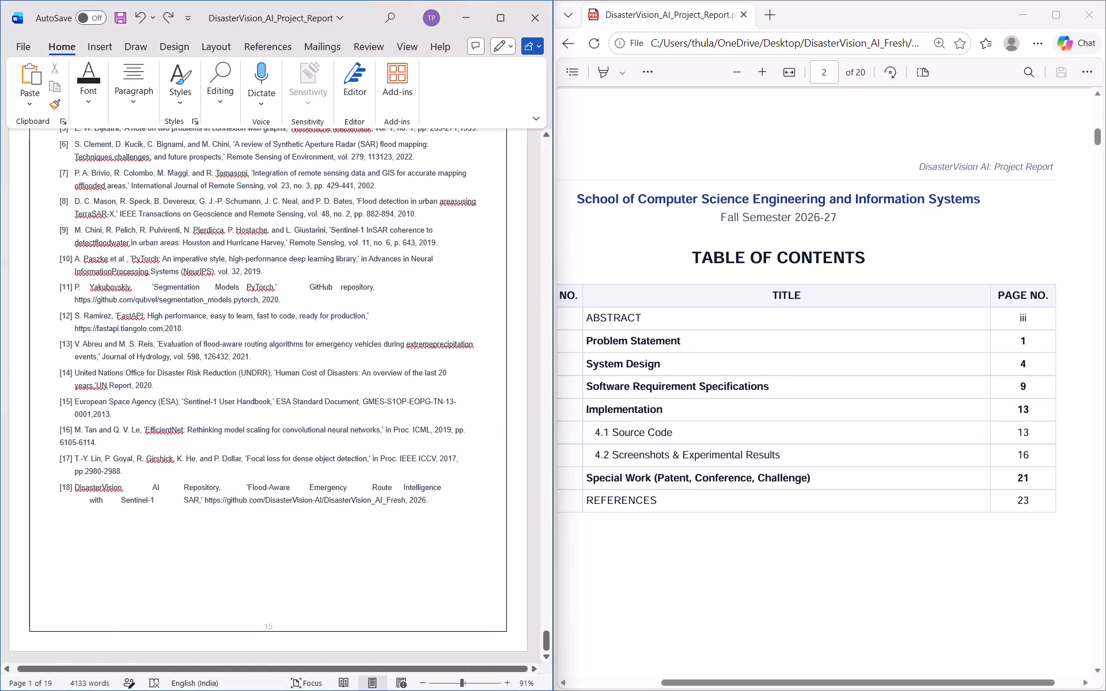
pyautogui.click(311, 500)
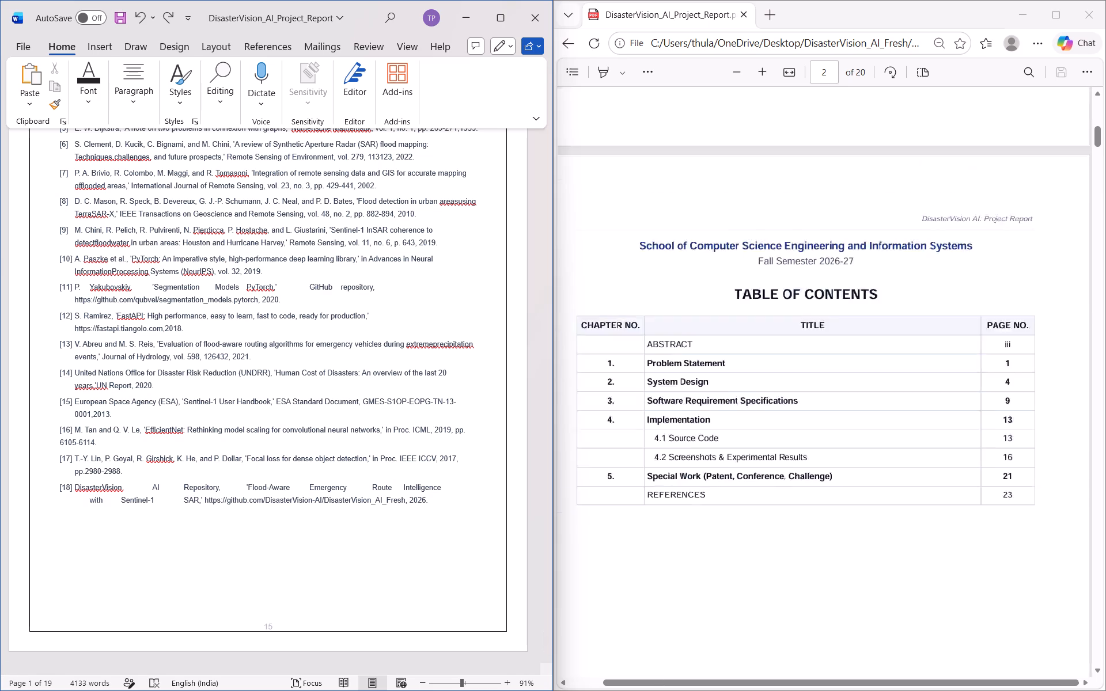
# Compare the Word report with the reference PDF, from the cover and table of contents to the Problem Statement page.
pyautogui.scroll(3, 787, 468)
pyautogui.scroll(7, 394, 290)
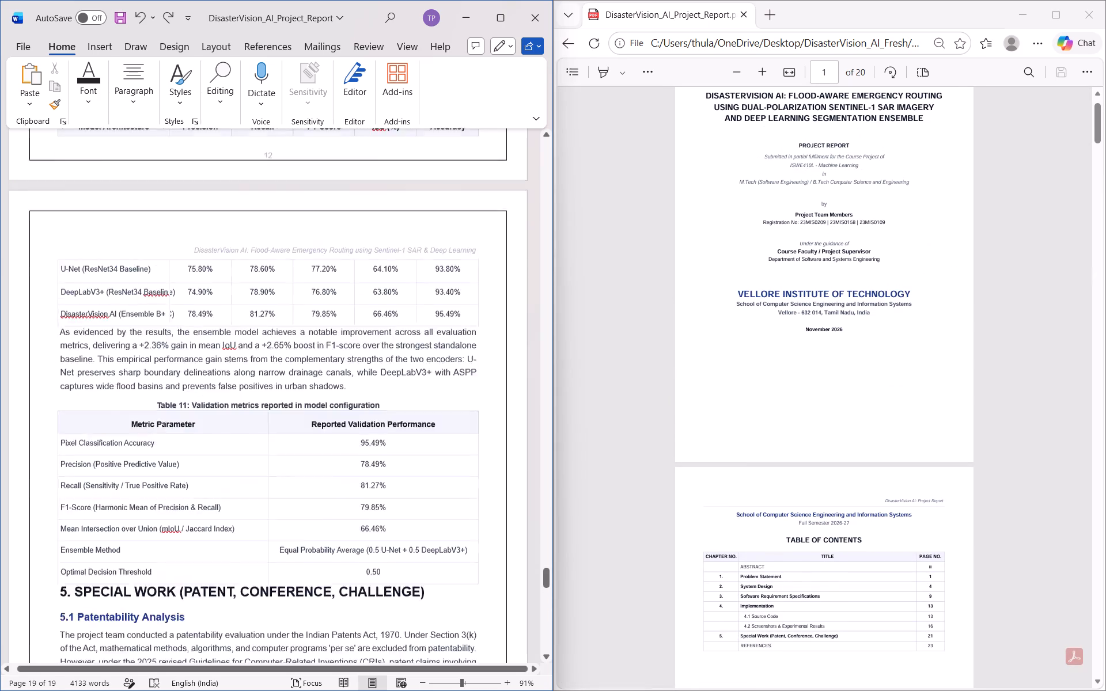
pyautogui.scroll(17, 394, 290)
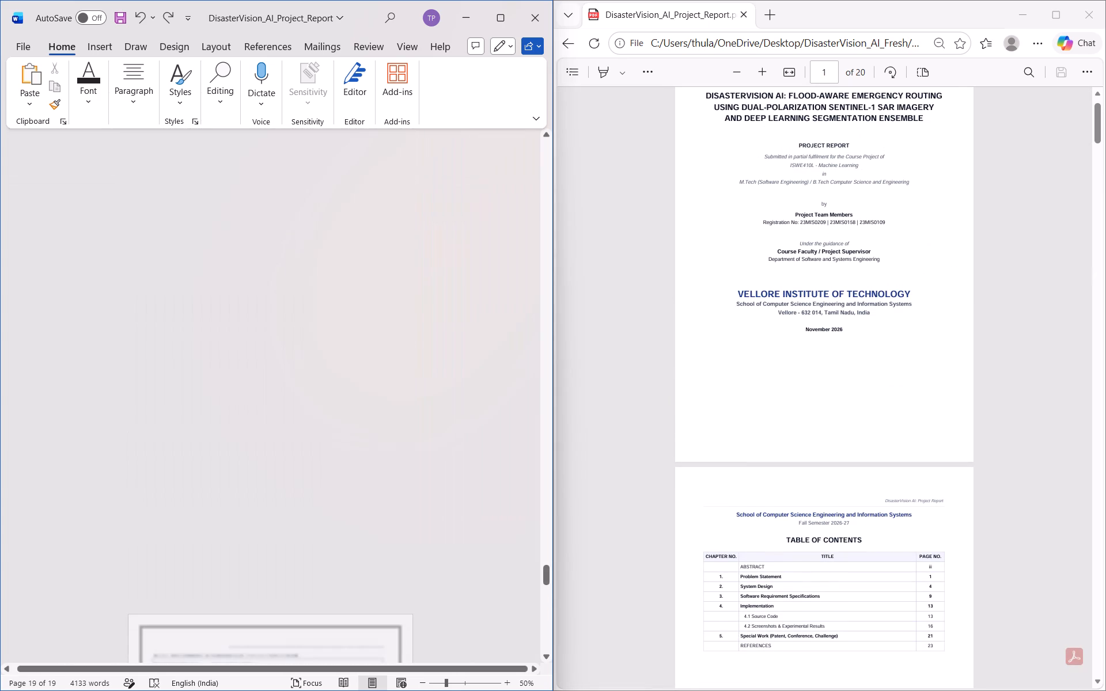
pyautogui.moveTo(540, 560); pyautogui.dragTo(526, 124)
pyautogui.scroll(-1, 324, 341)
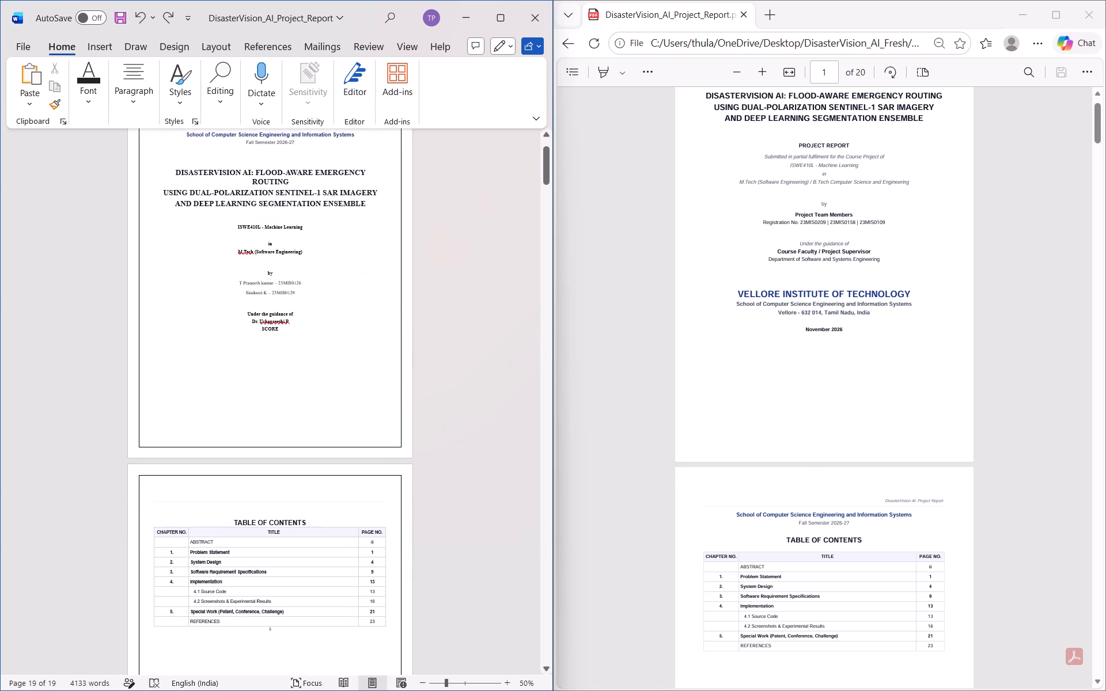
pyautogui.scroll(-6, 810, 468)
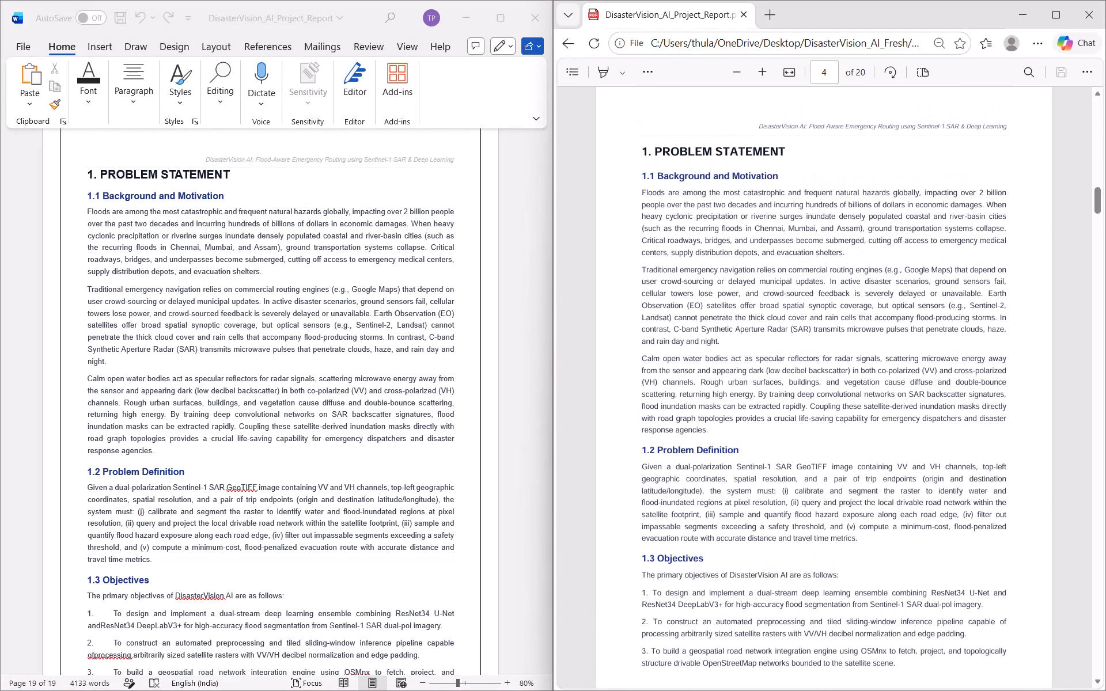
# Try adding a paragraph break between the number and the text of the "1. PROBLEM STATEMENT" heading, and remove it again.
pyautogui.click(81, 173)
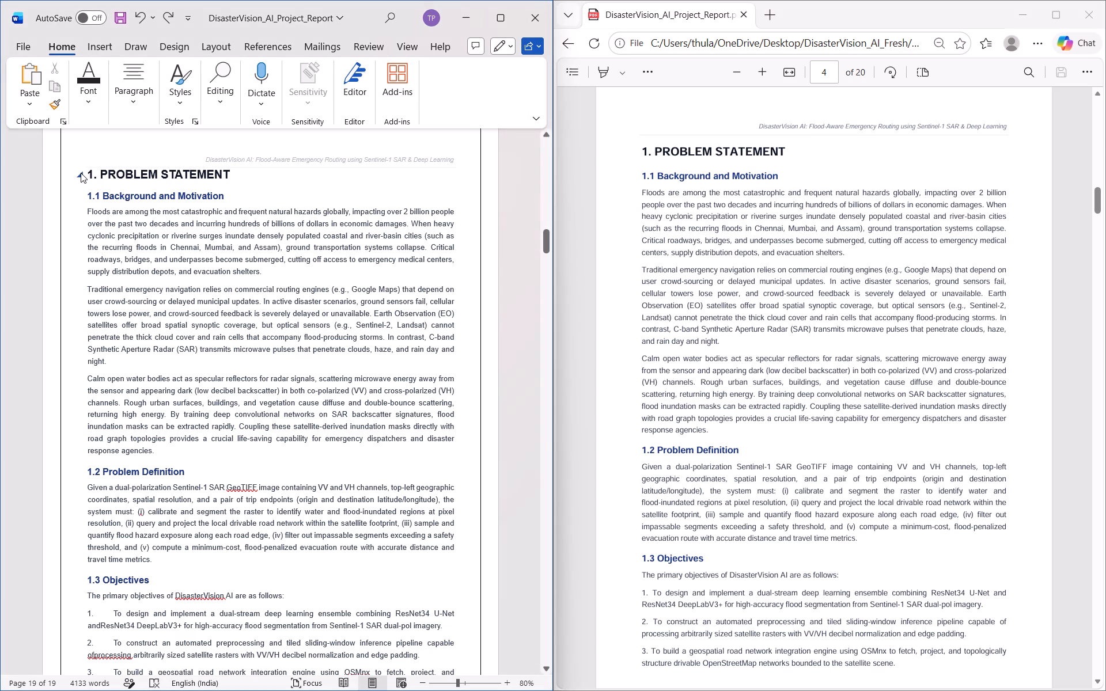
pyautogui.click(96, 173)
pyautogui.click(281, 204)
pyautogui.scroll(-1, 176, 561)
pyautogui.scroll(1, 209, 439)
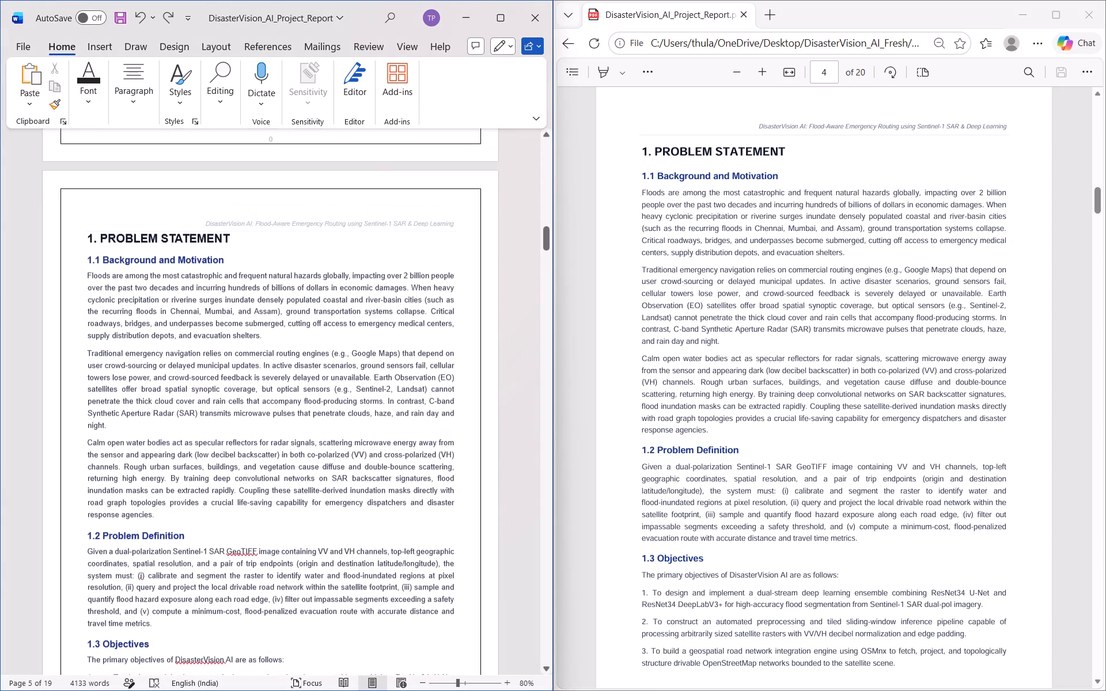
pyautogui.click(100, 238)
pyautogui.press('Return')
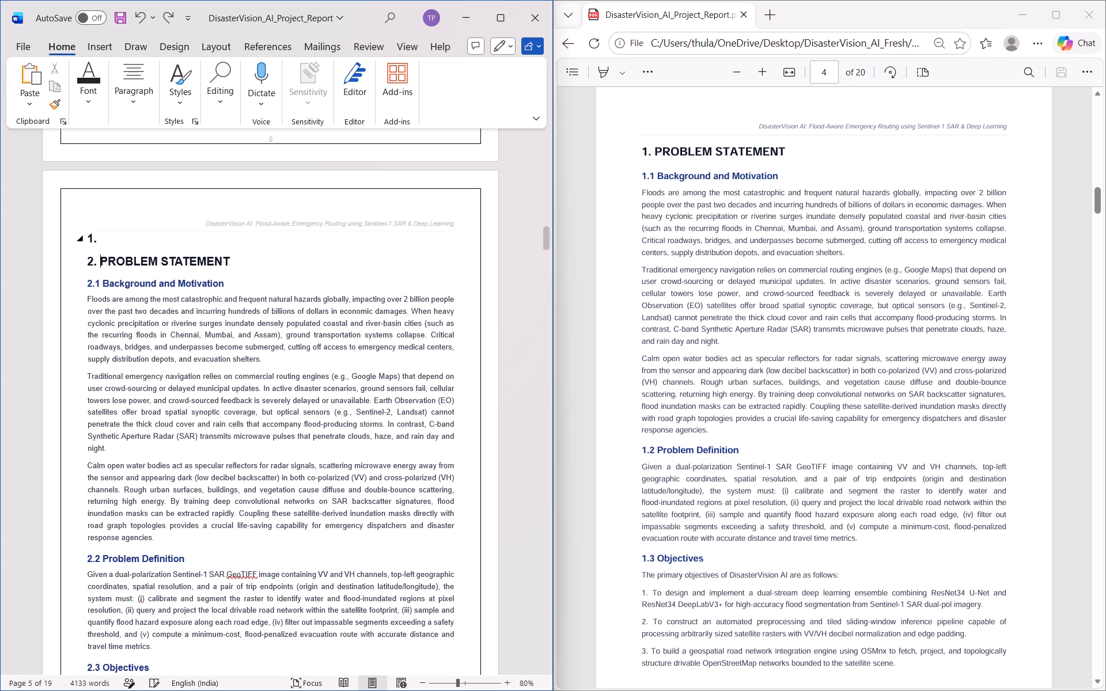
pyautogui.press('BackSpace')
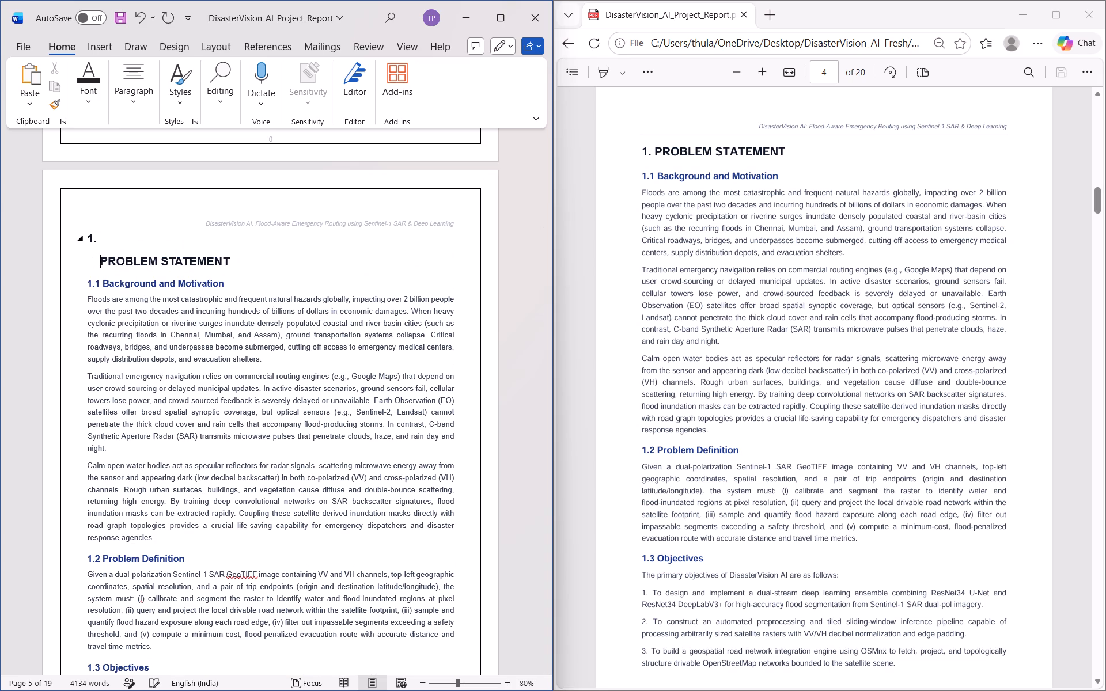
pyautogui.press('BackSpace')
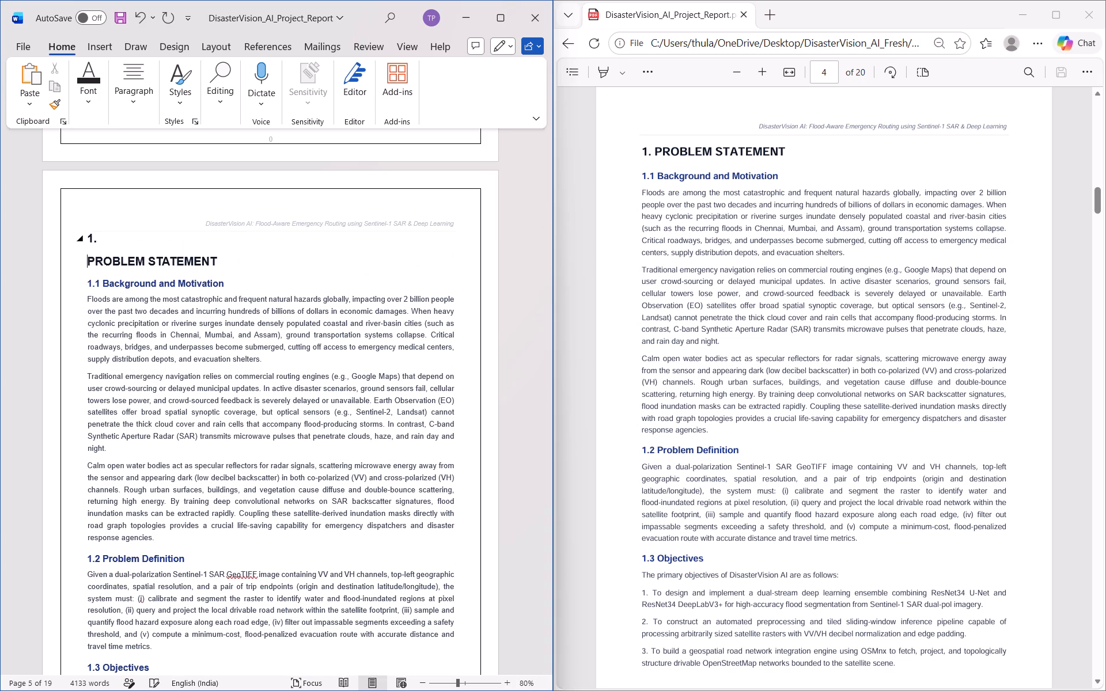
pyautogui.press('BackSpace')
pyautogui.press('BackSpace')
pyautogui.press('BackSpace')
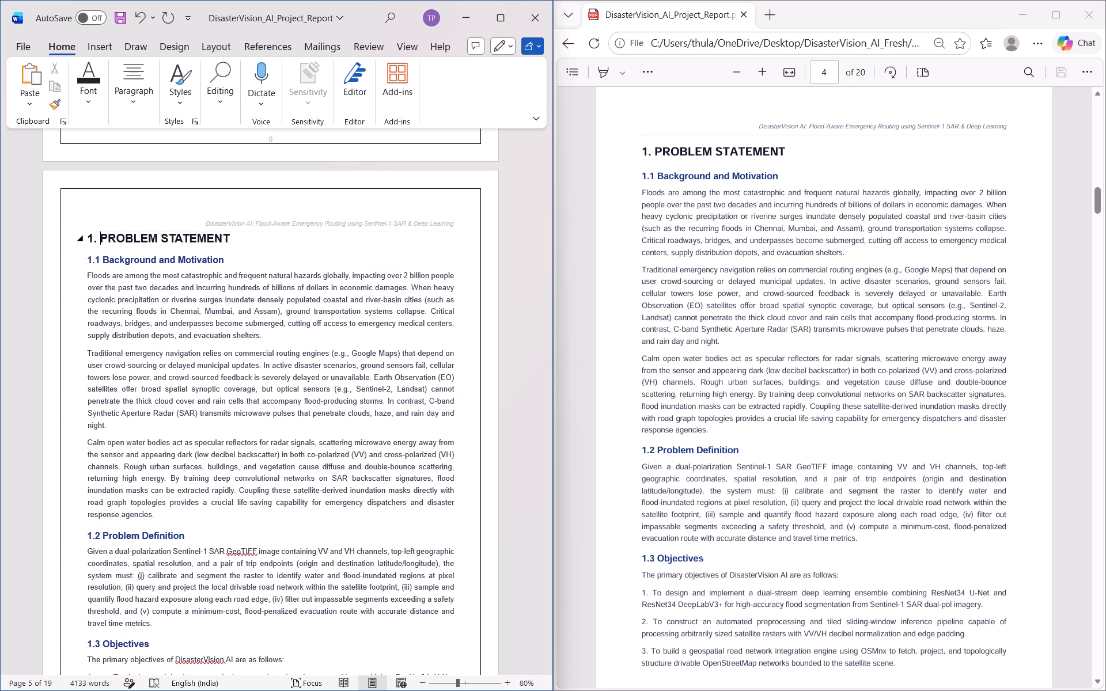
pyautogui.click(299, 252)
# Insert six blank lines from the end of the preceding page to move the "1. PROBLEM STATEMENT" heading down below the page header.
pyautogui.scroll(1, 231, 226)
pyautogui.click(198, 226)
pyautogui.press('Return')
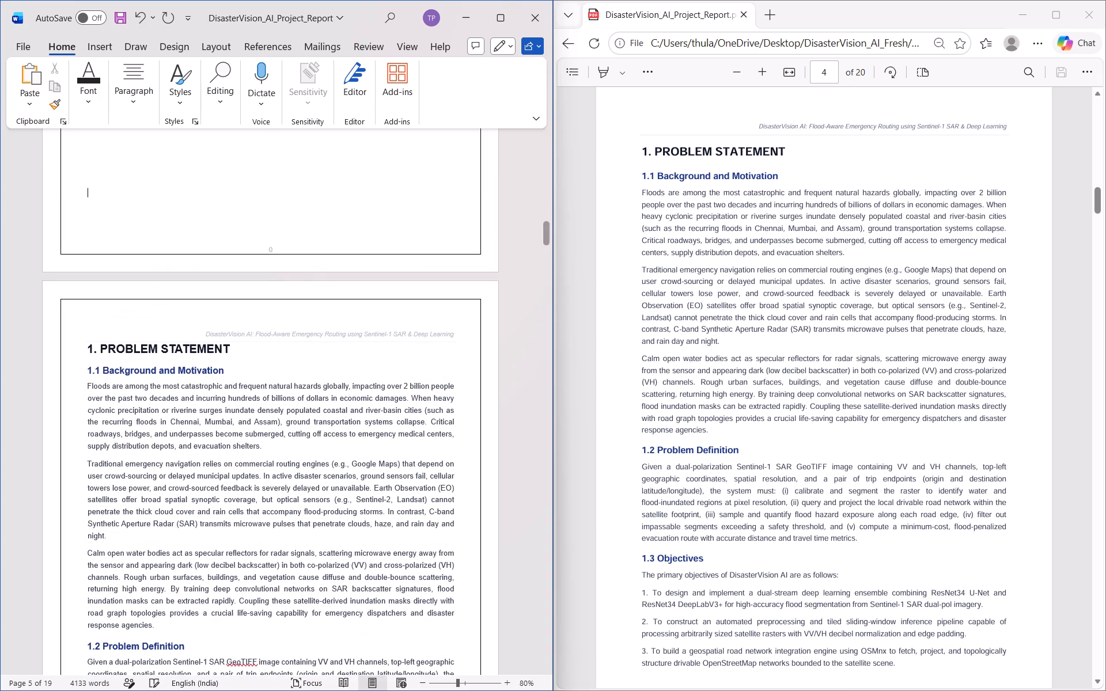
pyautogui.press('Return')
pyautogui.press('Return')
pyautogui.press('Return')
pyautogui.press('Return')
pyautogui.press('Return')
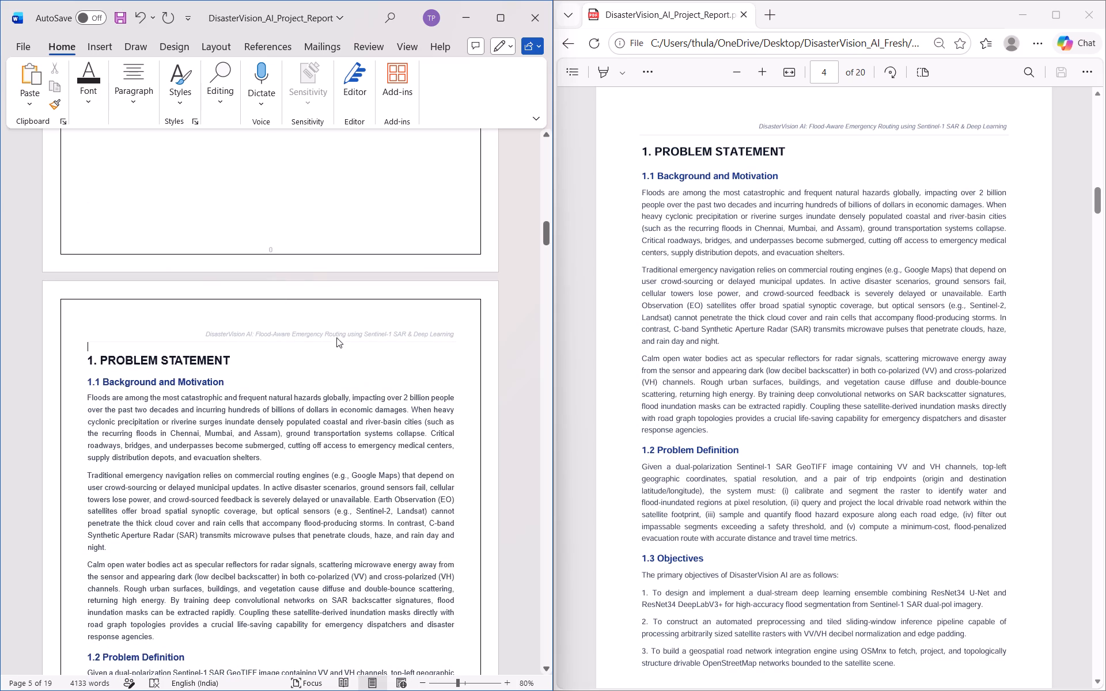
# Place the text cursor between the end of 1.5 Scope and Limitations and the "2. SYSTEM DESIGN" heading.
pyautogui.scroll(-4, 418, 364)
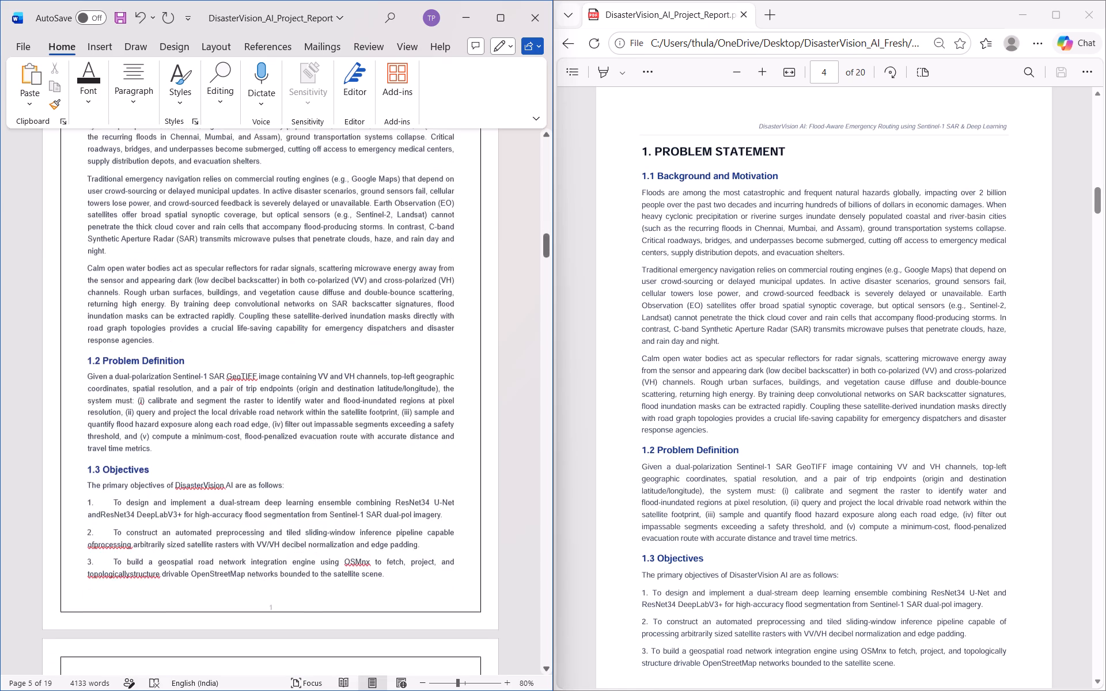
pyautogui.scroll(-1, 418, 364)
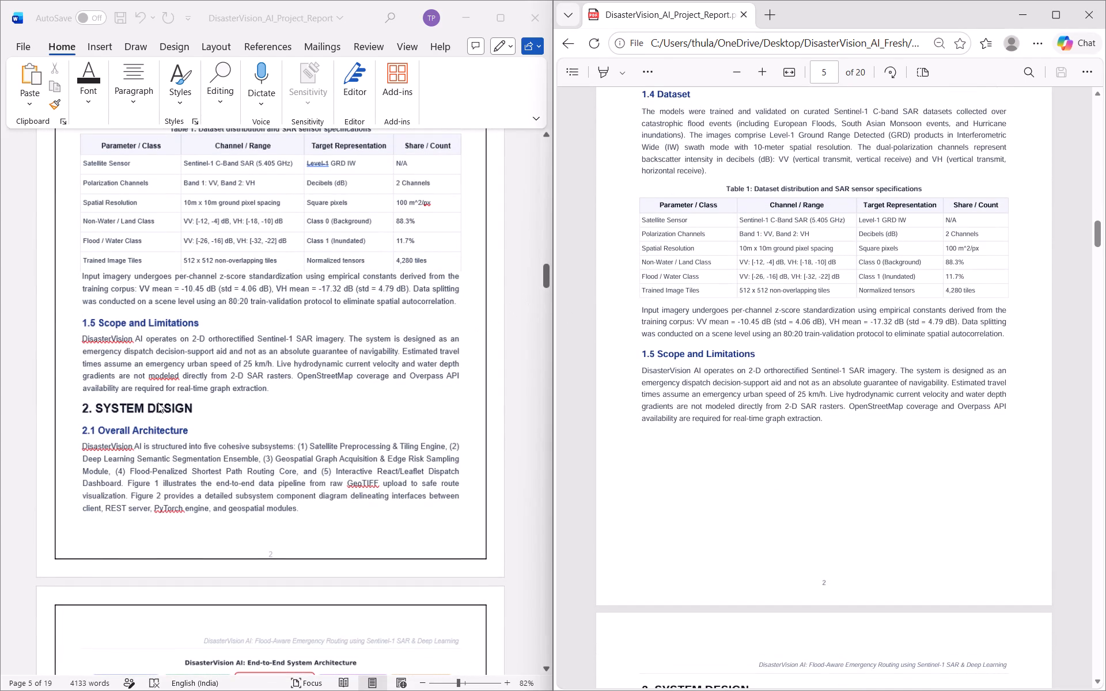
pyautogui.click(283, 393)
pyautogui.click(281, 412)
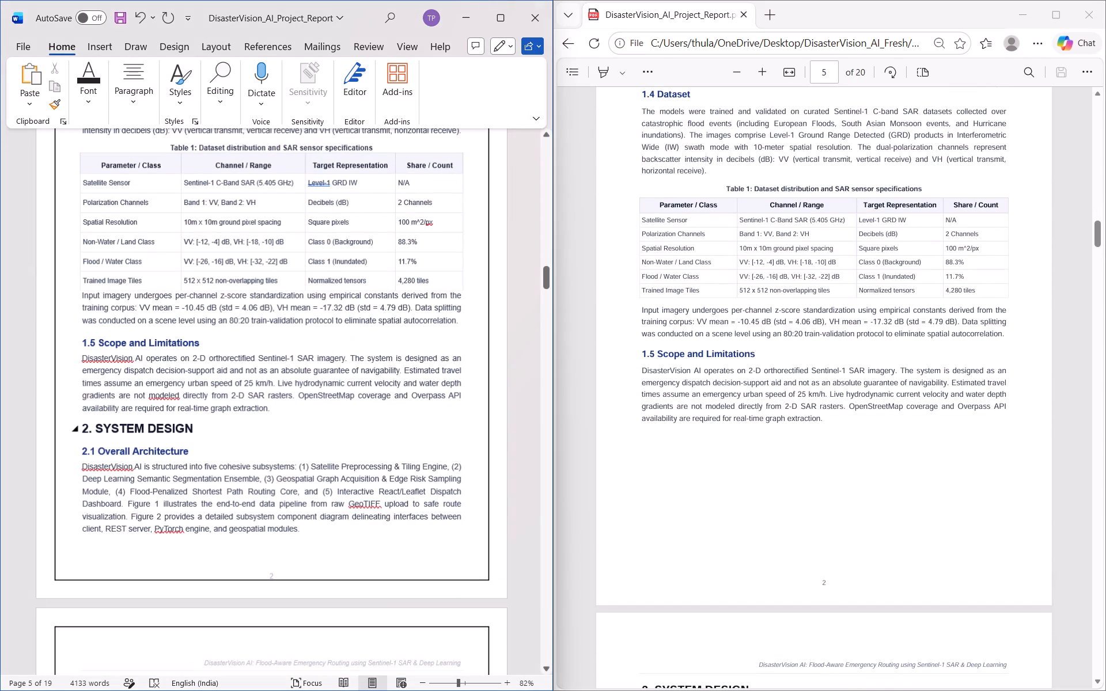
pyautogui.click(289, 409)
pyautogui.click(259, 407)
pyautogui.doubleClick(267, 413)
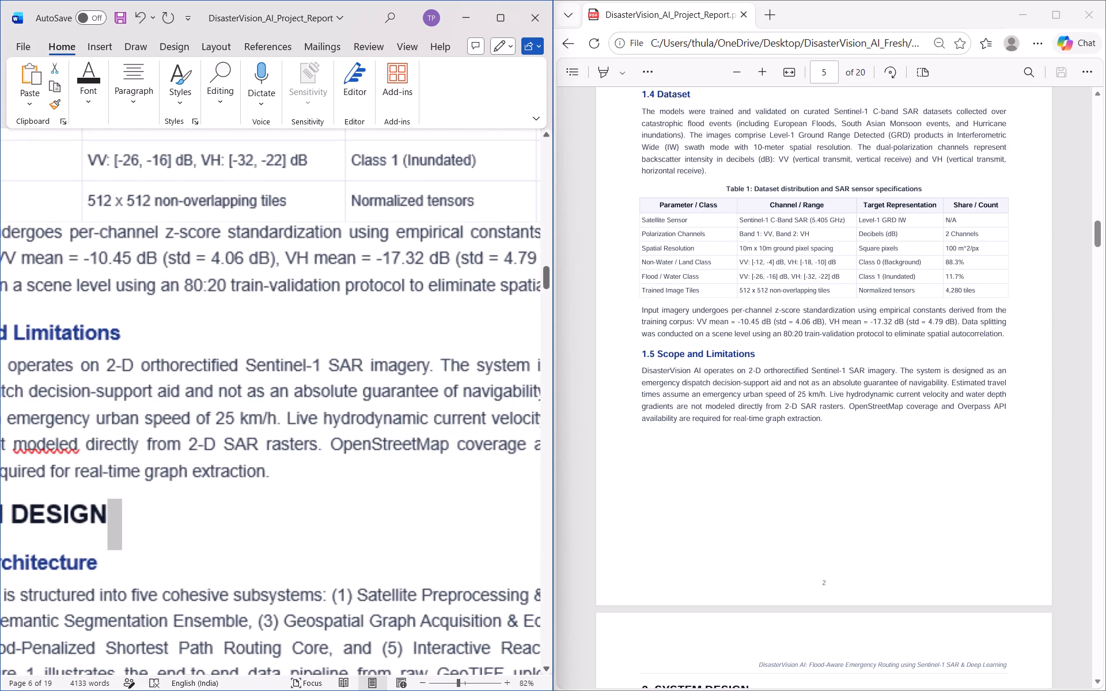
pyautogui.keyDown('ctrl'); pyautogui.click(315, 453); pyautogui.keyUp('ctrl')
pyautogui.keyDown('ctrl'); pyautogui.click(264, 471); pyautogui.keyUp('ctrl')
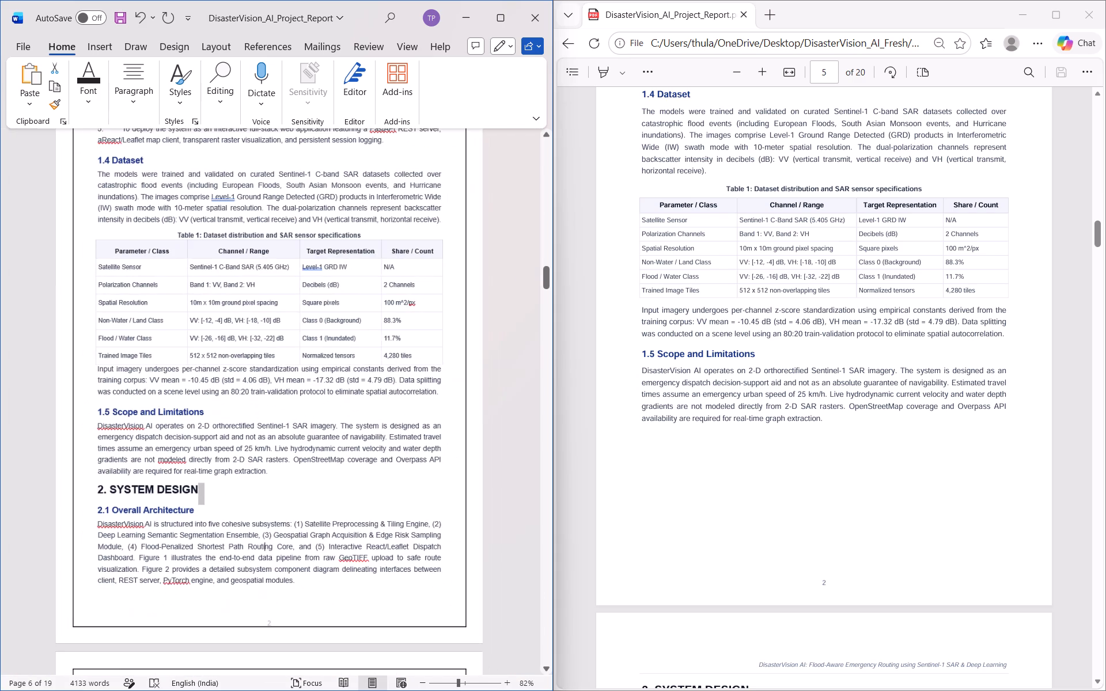
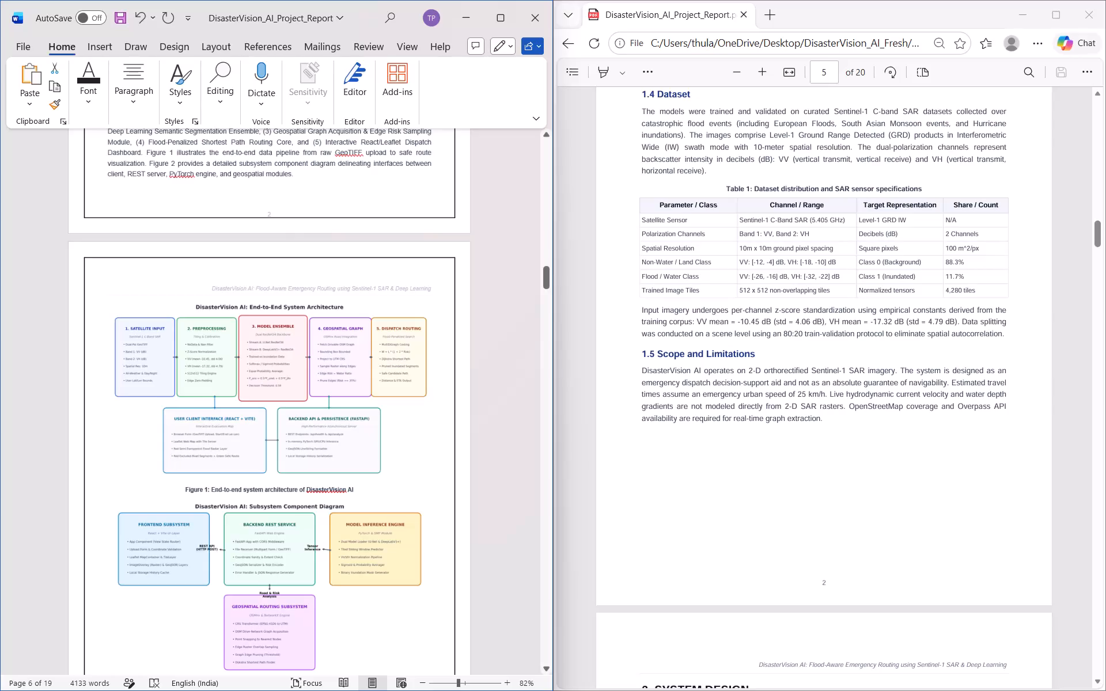
# Review the Word report's page layout around the system architecture figures and 2.2 Data Pipeline, then back through the Problem Statement pages.
pyautogui.keyDown('ctrl'); pyautogui.click(283, 169); pyautogui.keyUp('ctrl')
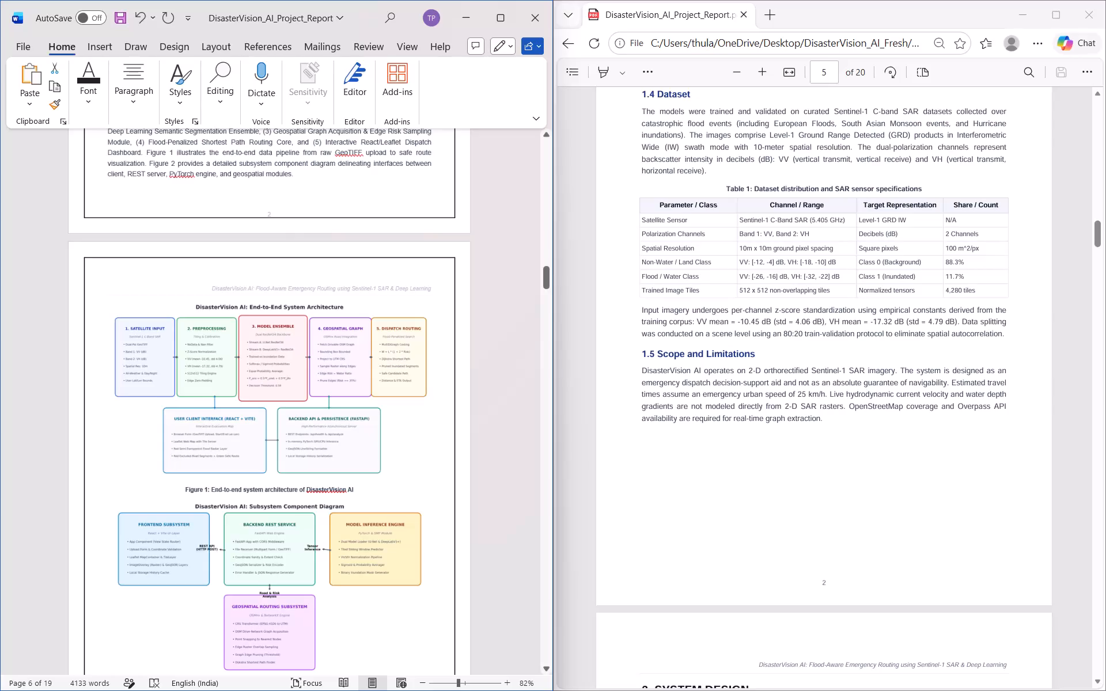
pyautogui.keyDown('ctrl'); pyautogui.doubleClick(286, 173); pyautogui.keyUp('ctrl')
pyautogui.keyDown('ctrl'); pyautogui.scroll(-6, 276, 298); pyautogui.keyUp('ctrl')
pyautogui.keyDown('ctrl'); pyautogui.doubleClick(282, 381); pyautogui.keyUp('ctrl')
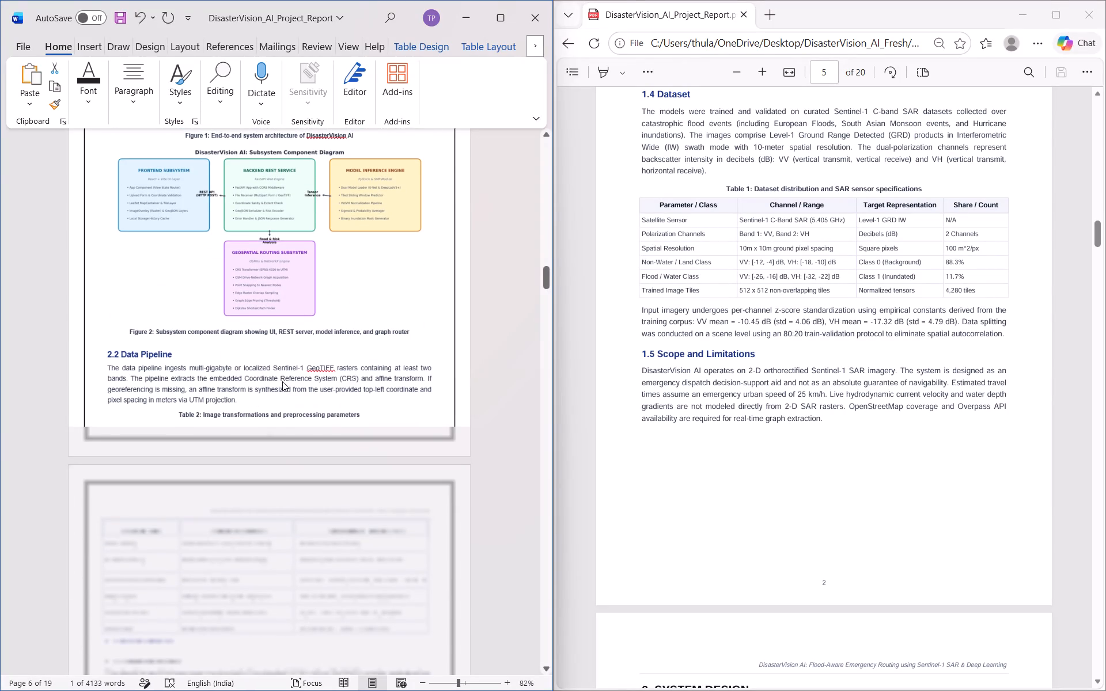
pyautogui.keyDown('ctrl'); pyautogui.scroll(15, 378, 242); pyautogui.keyUp('ctrl')
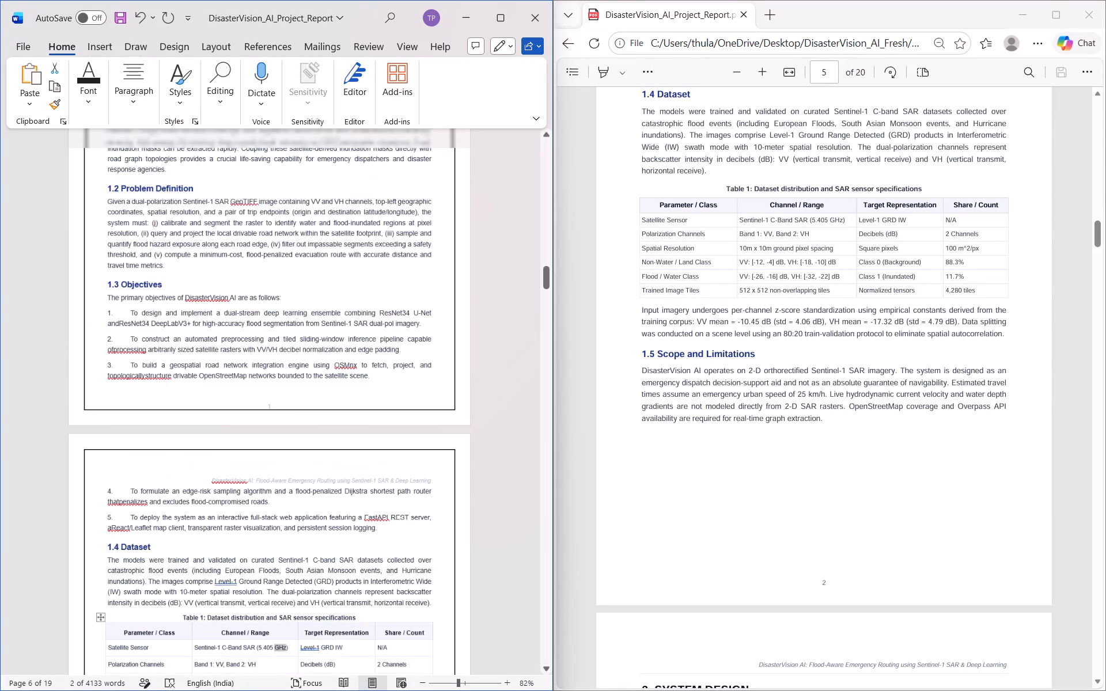
pyautogui.keyDown('ctrl'); pyautogui.scroll(7, 378, 242); pyautogui.keyUp('ctrl')
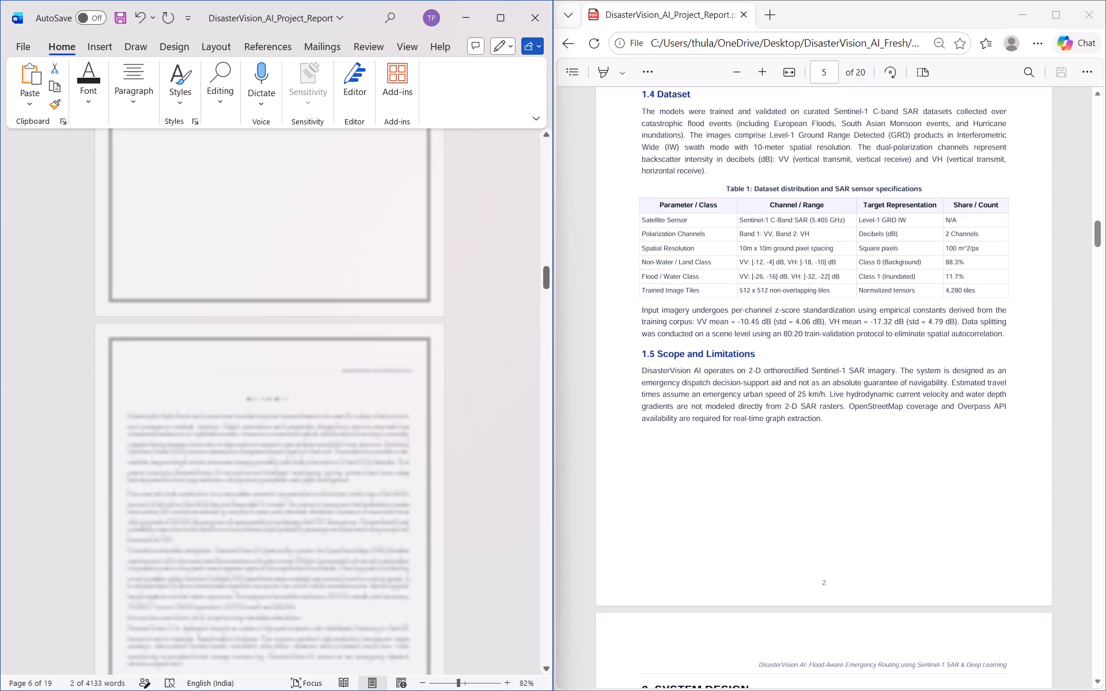
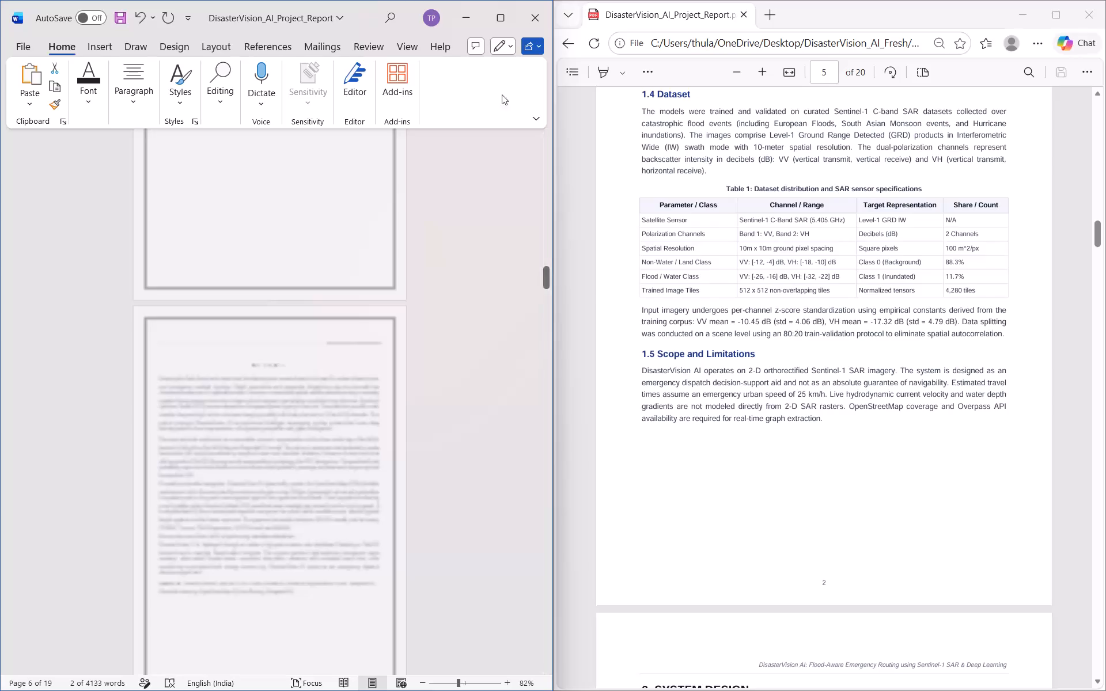
# Maximize the Word window and look over the report's opening pages, from the cover and table of contents onward.
pyautogui.keyDown('ctrl'); pyautogui.click(501, 19); pyautogui.keyUp('ctrl')
pyautogui.keyDown('ctrl'); pyautogui.scroll(18, 355, 291); pyautogui.keyUp('ctrl')
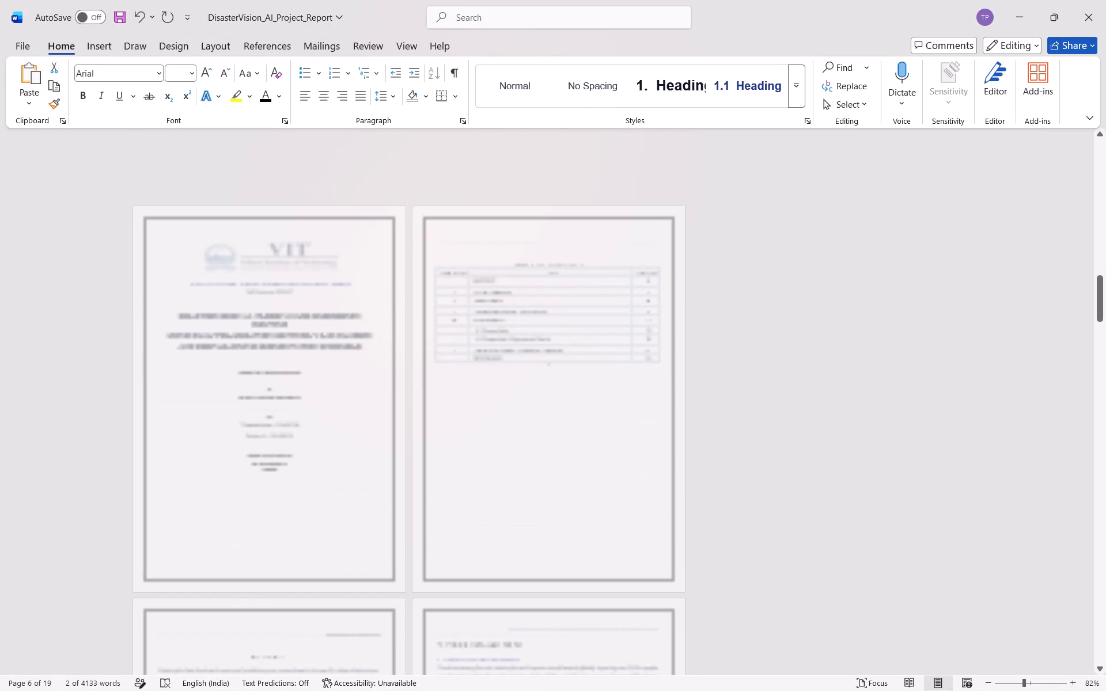
pyautogui.keyDown('ctrl'); pyautogui.doubleClick(355, 291); pyautogui.keyUp('ctrl')
pyautogui.keyDown('ctrl'); pyautogui.scroll(-7, 355, 291); pyautogui.keyUp('ctrl')
pyautogui.keyDown('ctrl'); pyautogui.scroll(-7, 609, 393); pyautogui.keyUp('ctrl')
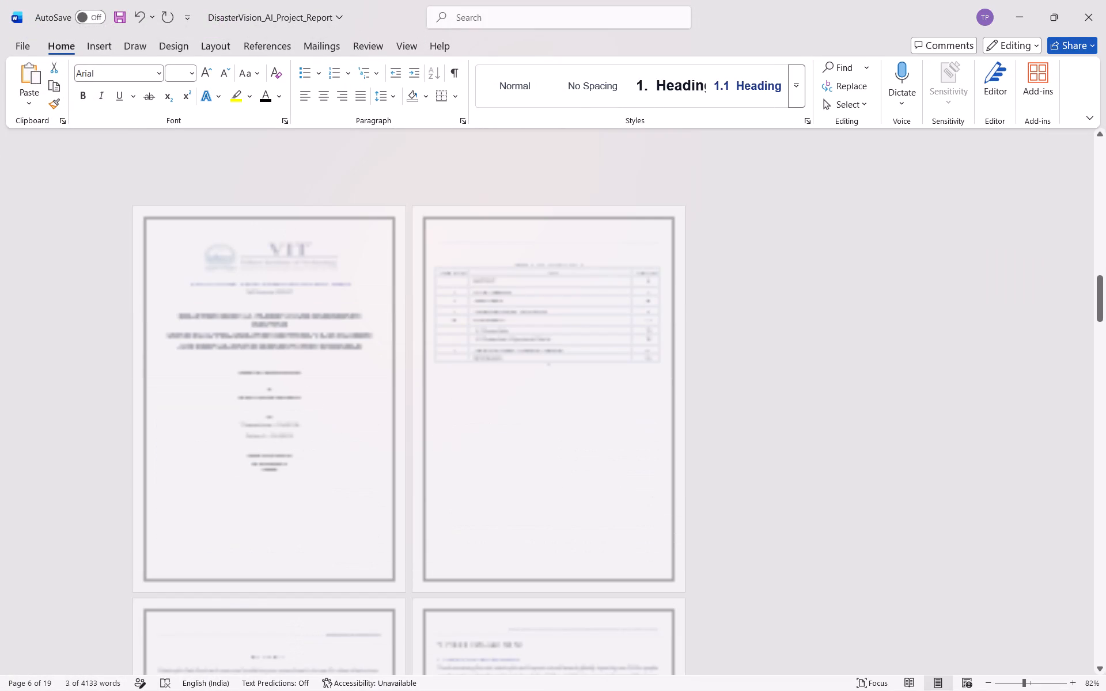
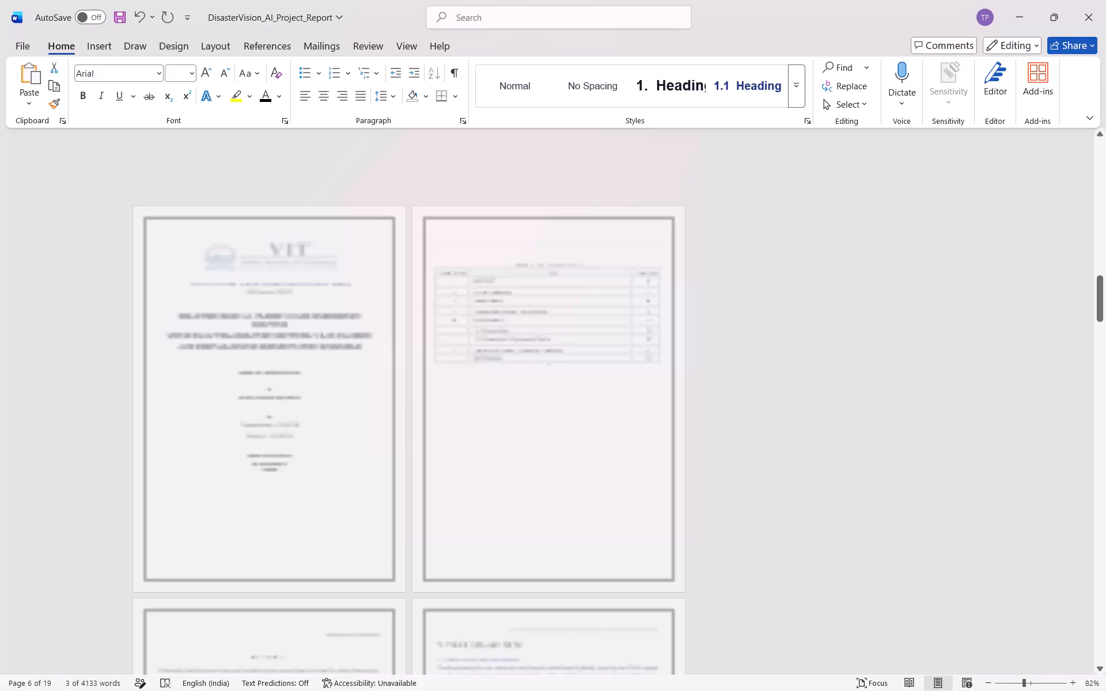
# Look through the report's later pages, from page 6 on to around page 14, to check their layout.
pyautogui.keyDown('ctrl'); pyautogui.scroll(-6, 607, 484); pyautogui.keyUp('ctrl')
pyautogui.keyDown('ctrl'); pyautogui.moveTo(1098, 302); pyautogui.dragTo(1090, 472); pyautogui.keyUp('ctrl')
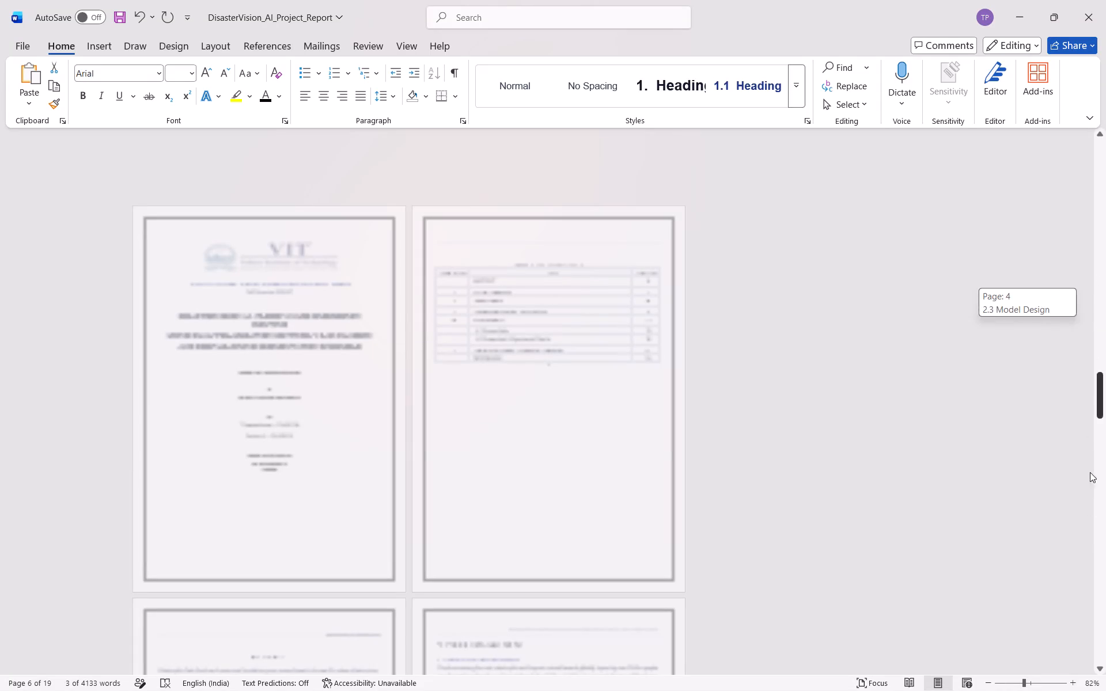
pyautogui.keyDown('ctrl'); pyautogui.moveTo(1090, 472); pyautogui.dragTo(1084, 535); pyautogui.keyUp('ctrl')
pyautogui.keyDown('ctrl'); pyautogui.scroll(-10, 646, 454); pyautogui.keyUp('ctrl')
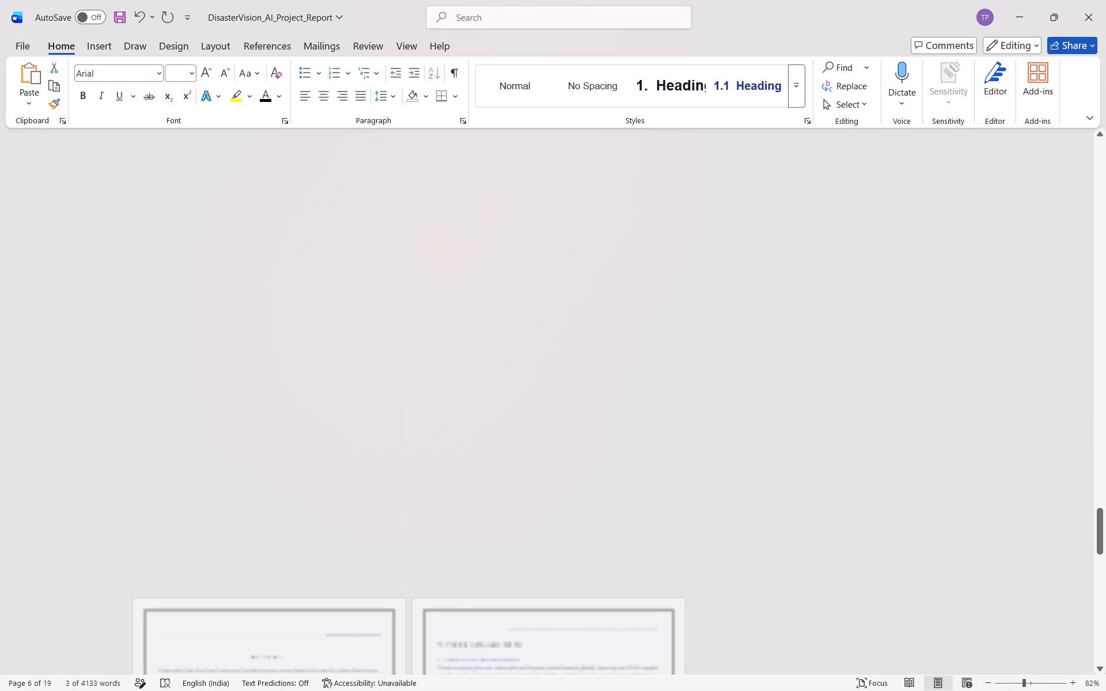
pyautogui.keyDown('ctrl'); pyautogui.scroll(10, 646, 454); pyautogui.keyUp('ctrl')
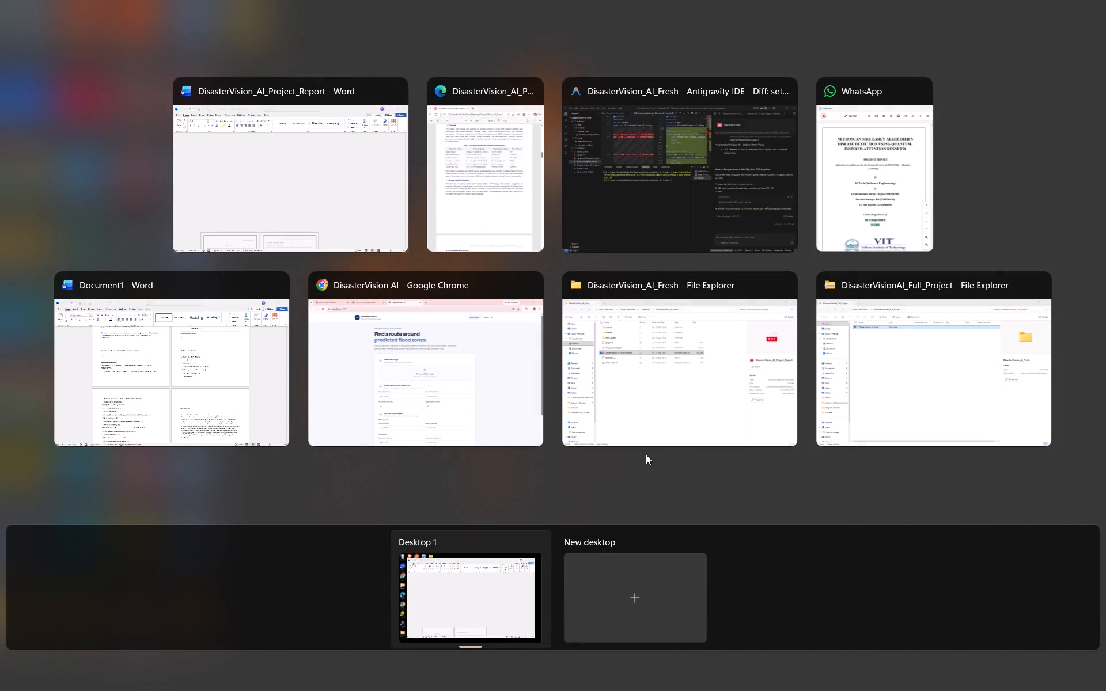
pyautogui.keyDown('ctrl'); pyautogui.scroll(-9, 646, 454); pyautogui.keyUp('ctrl')
pyautogui.keyDown('ctrl'); pyautogui.scroll(8, 646, 454); pyautogui.keyUp('ctrl')
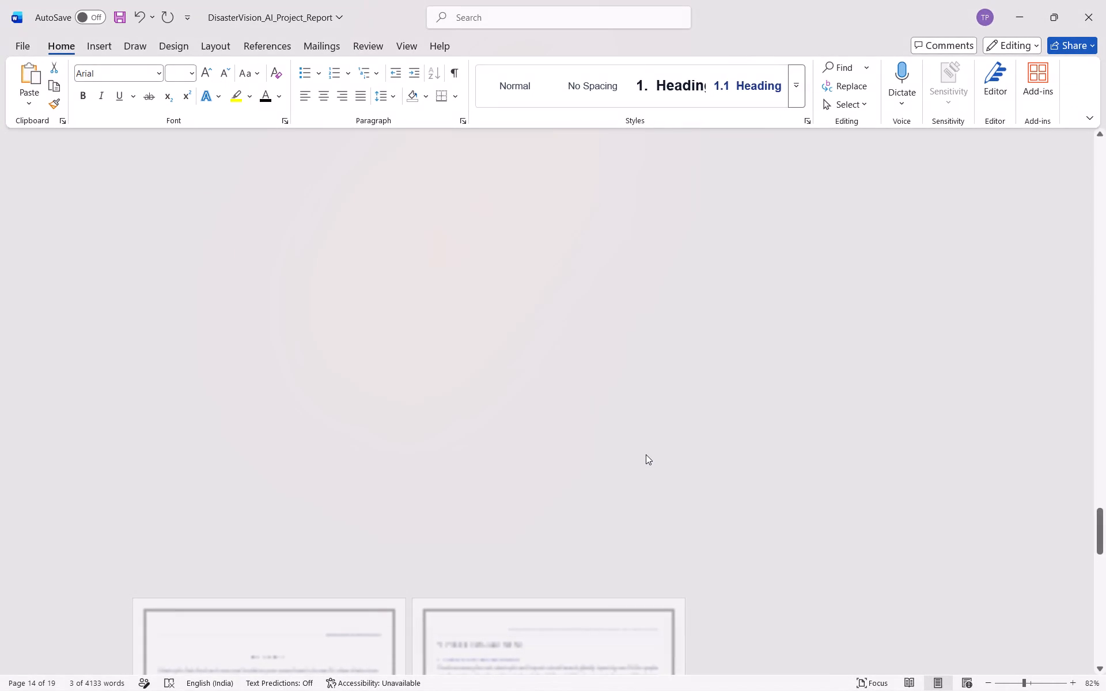
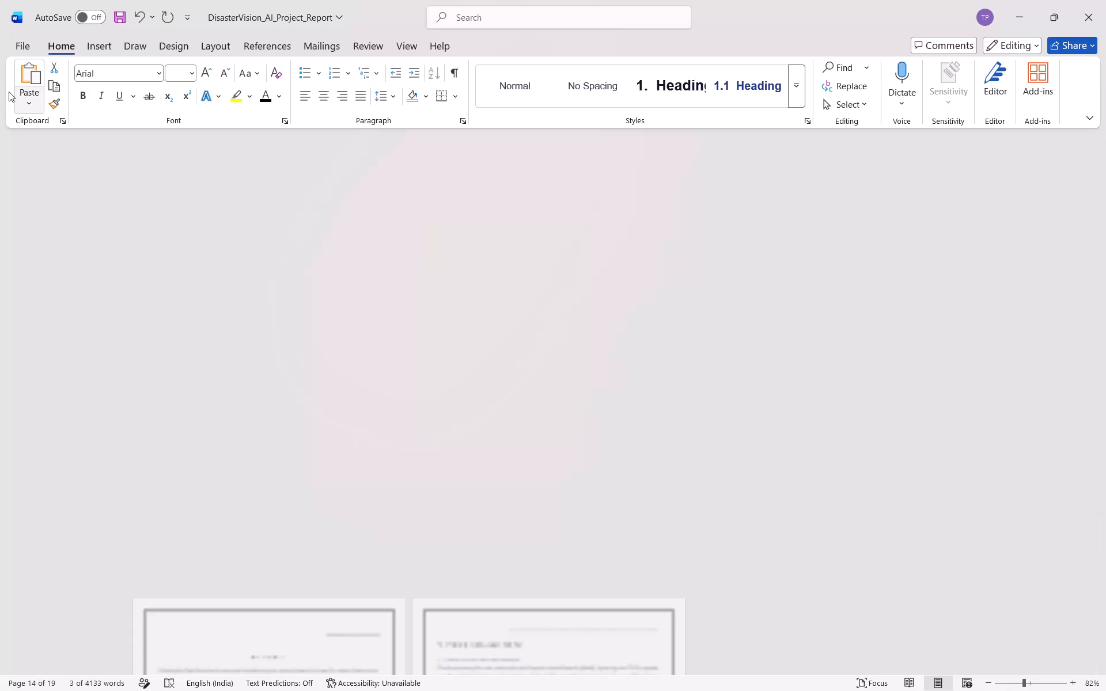
# Export the report as a PDF to the Desktop folder, keeping the file name DisasterVision_AI_Project_Report.
pyautogui.keyDown('ctrl'); pyautogui.click(29, 48); pyautogui.keyUp('ctrl')
pyautogui.keyDown('ctrl'); pyautogui.click(51, 309); pyautogui.keyUp('ctrl')
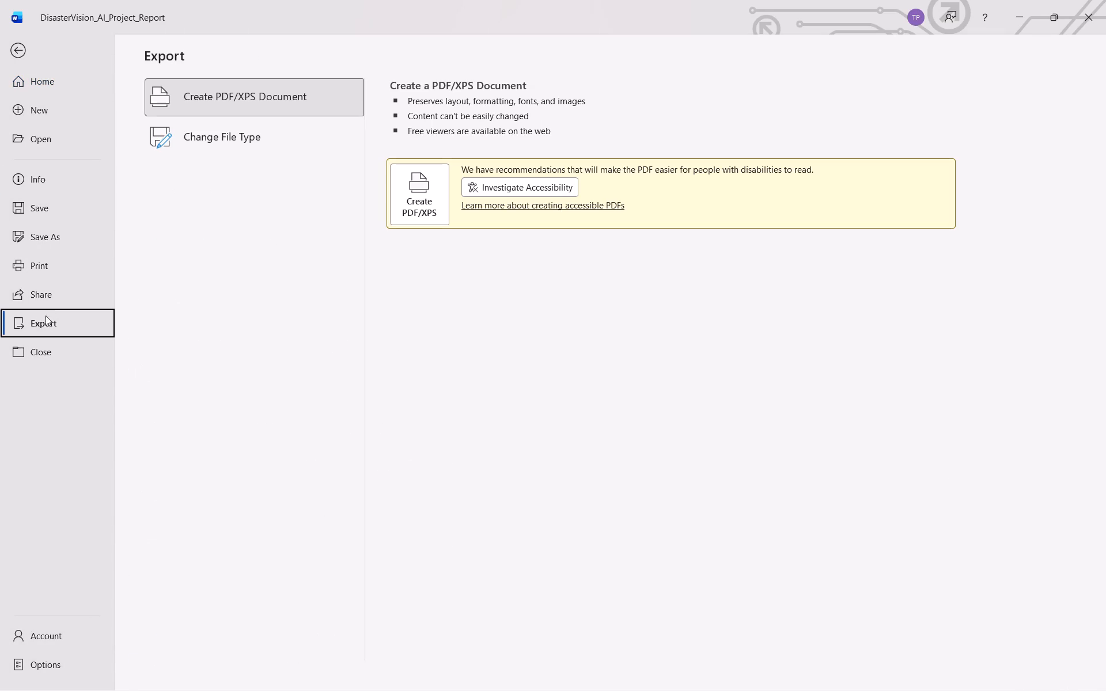
pyautogui.keyDown('ctrl'); pyautogui.click(415, 185); pyautogui.keyUp('ctrl')
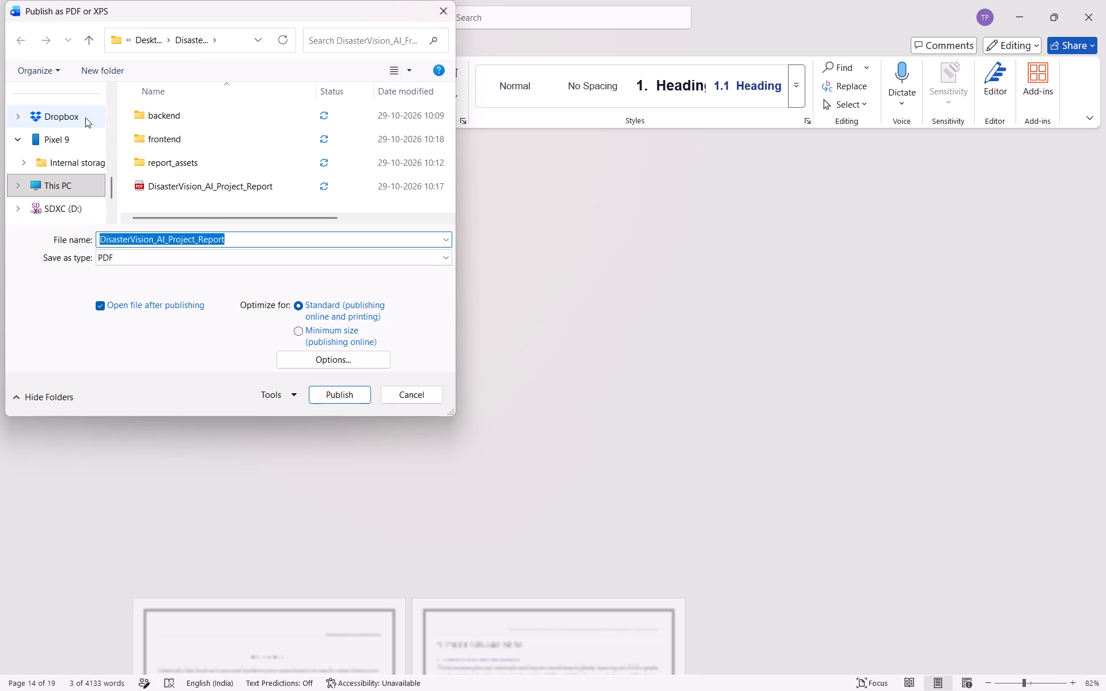
pyautogui.keyDown('ctrl'); pyautogui.scroll(6, 85, 117); pyautogui.keyUp('ctrl')
pyautogui.click(81, 179)
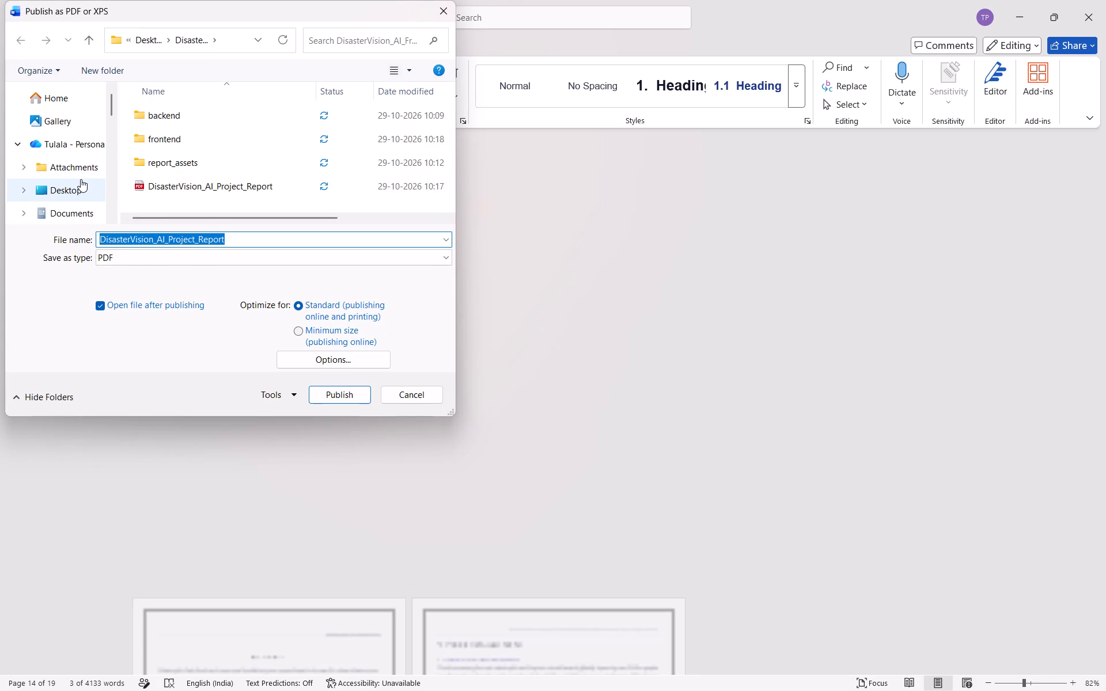
pyautogui.click(350, 398)
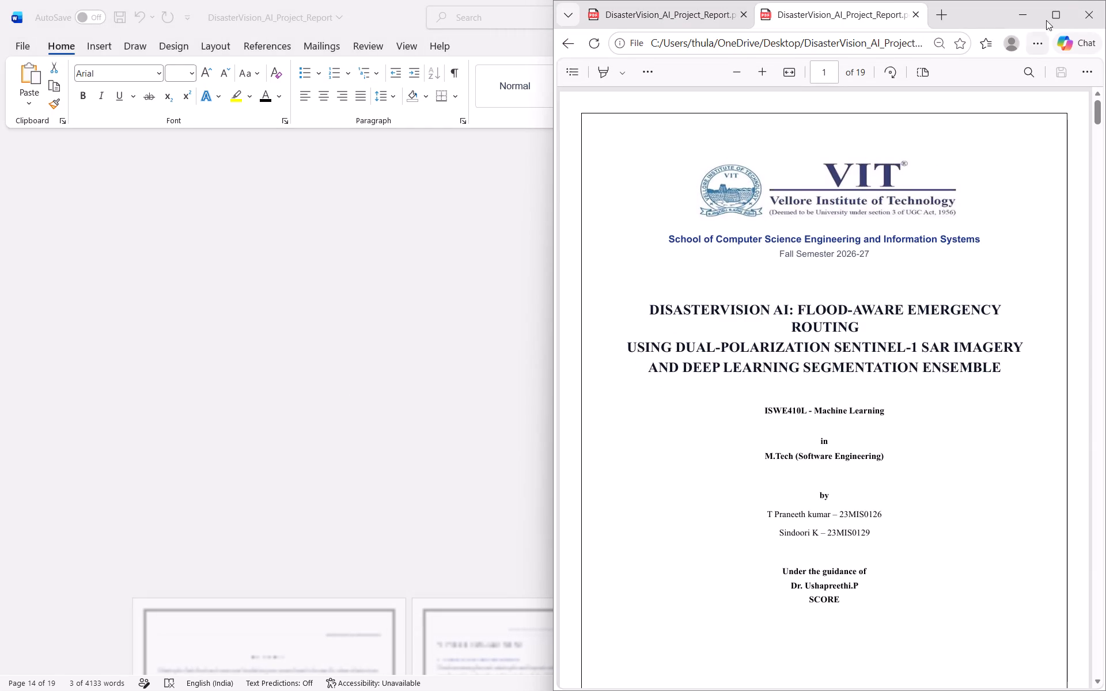
# Look through the exported PDF from the cover page to the references to check its layout, and close the viewer.
pyautogui.click(1063, 4)
pyautogui.scroll(-7, 446, 267)
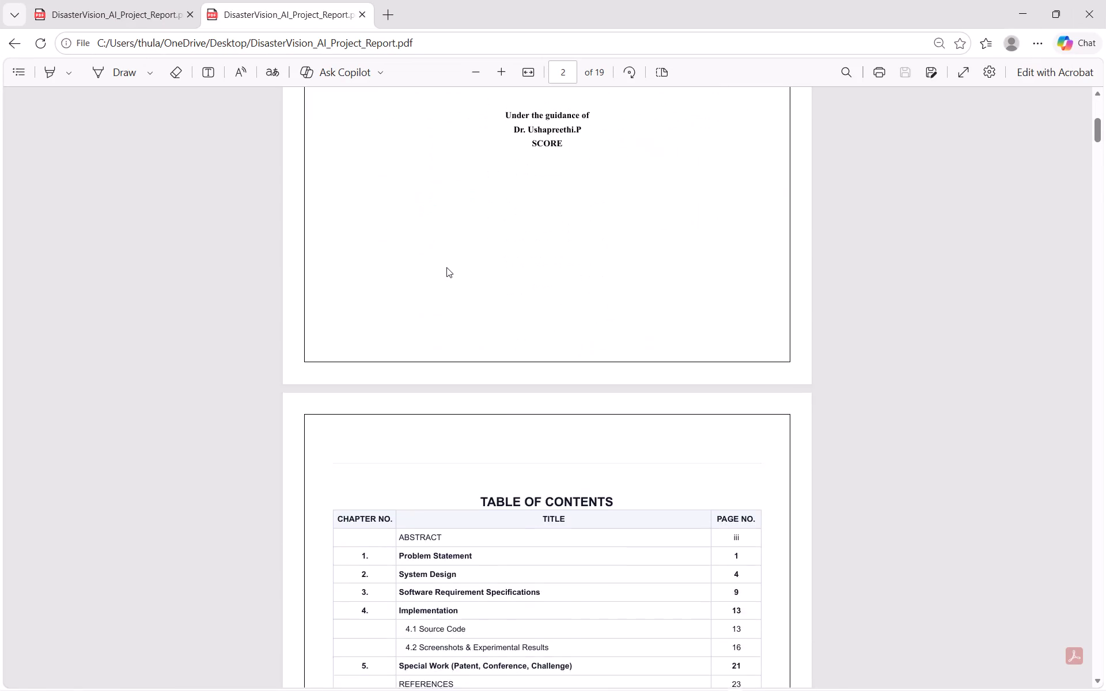
pyautogui.scroll(-11, 446, 267)
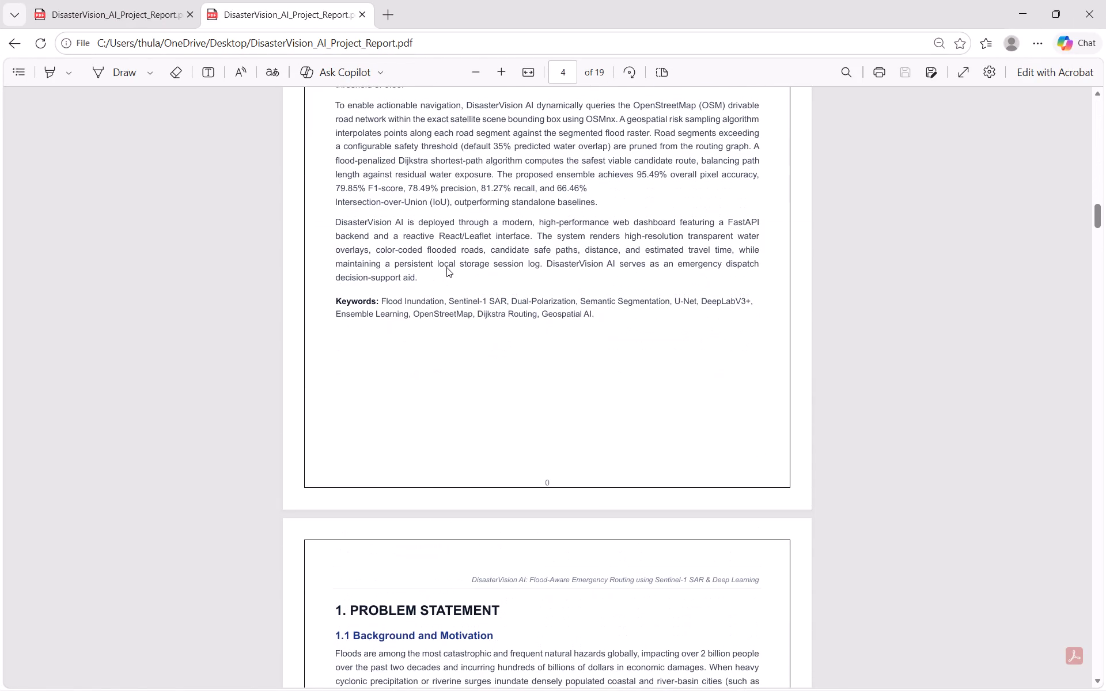
pyautogui.scroll(-1, 446, 267)
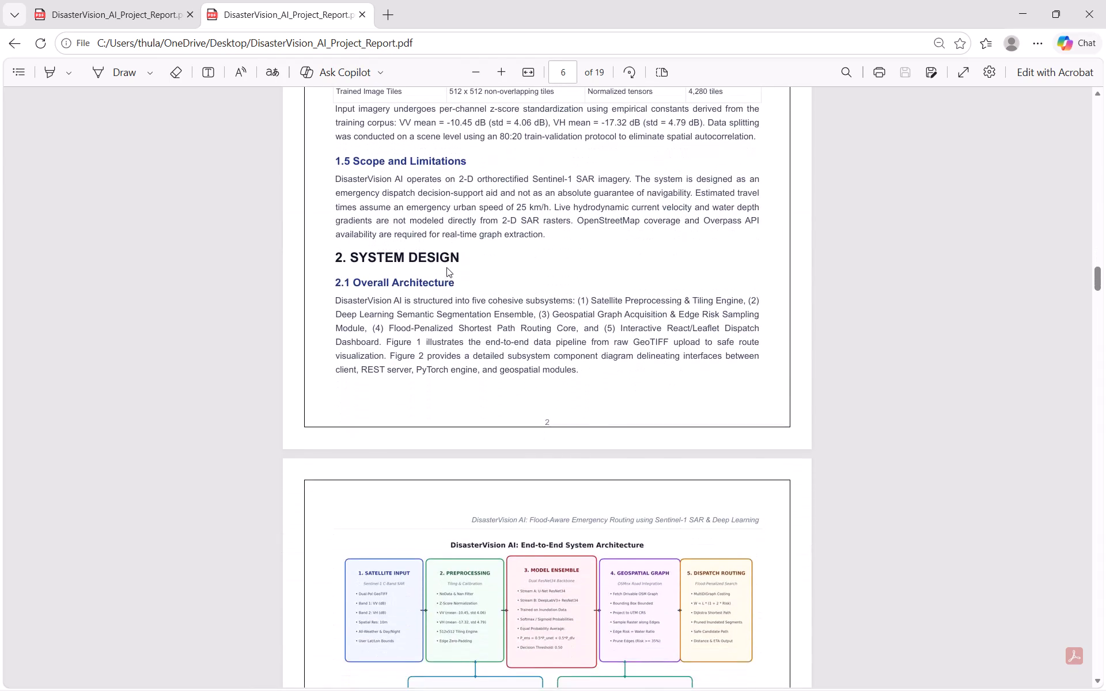
pyautogui.scroll(-8, 446, 267)
pyautogui.scroll(-13, 446, 267)
pyautogui.scroll(-20, 446, 267)
pyautogui.scroll(-4, 446, 267)
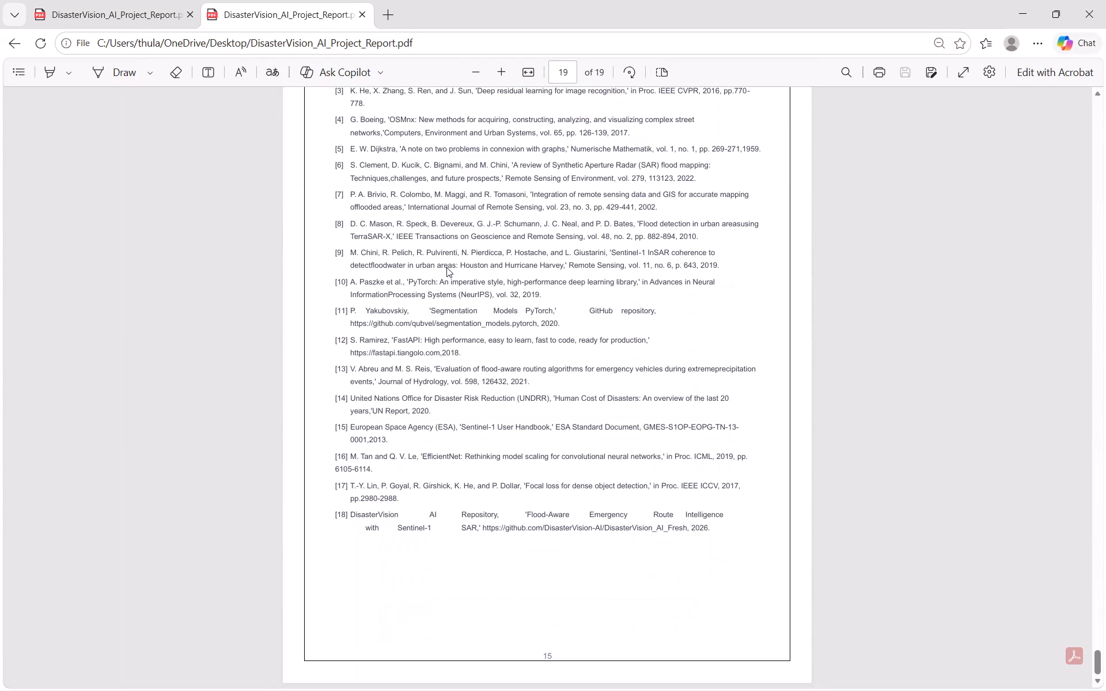
pyautogui.scroll(-9, 446, 267)
pyautogui.scroll(9, 446, 267)
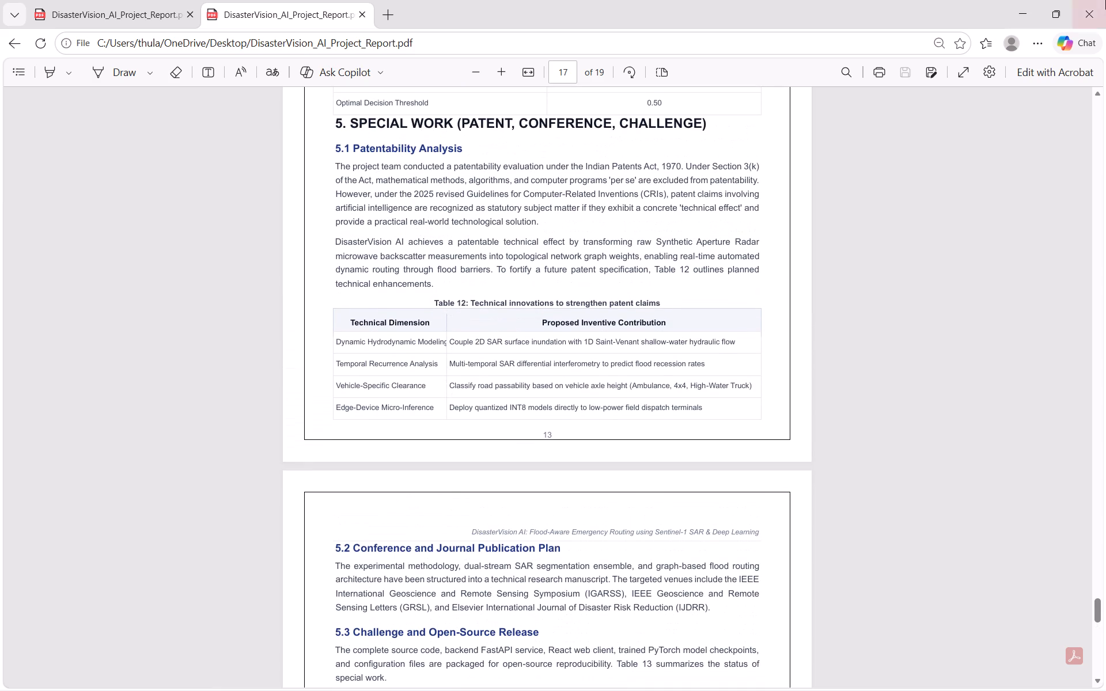
pyautogui.click(1105, 0)
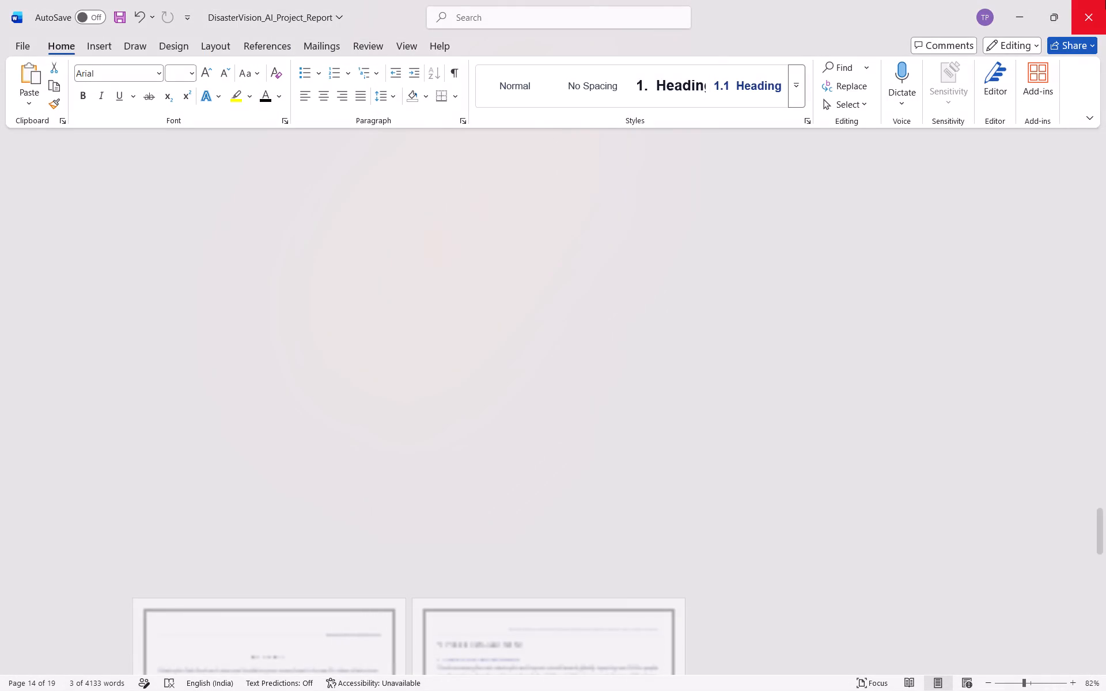
# Close the Word report, saving its changes.
pyautogui.click(1105, 0)
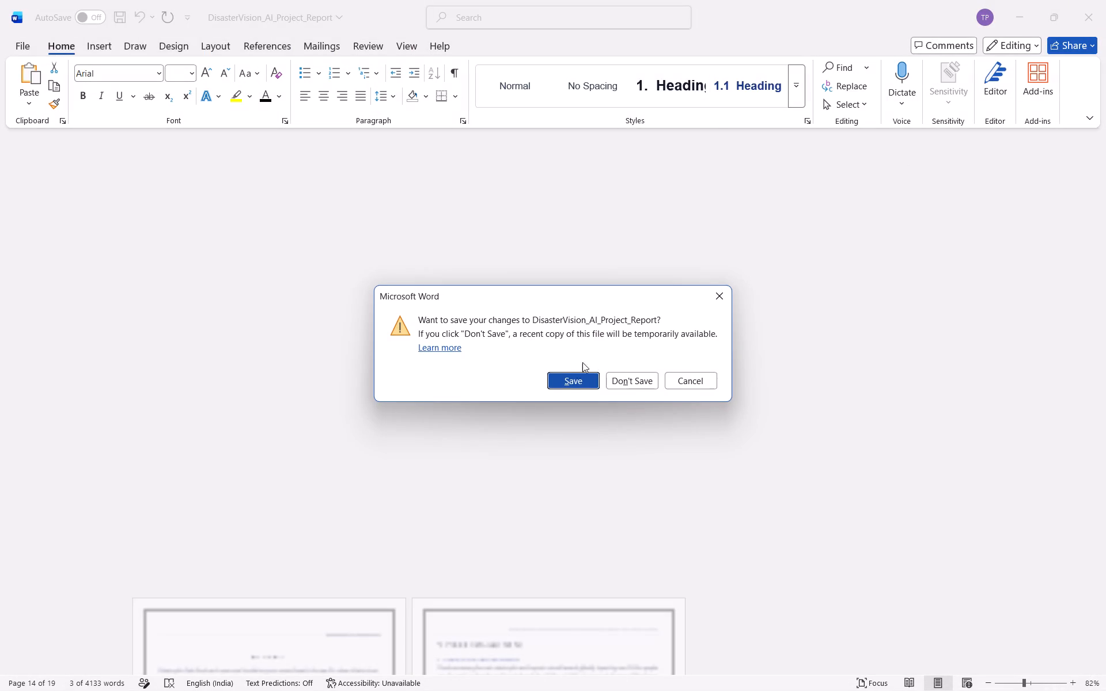
pyautogui.click(563, 386)
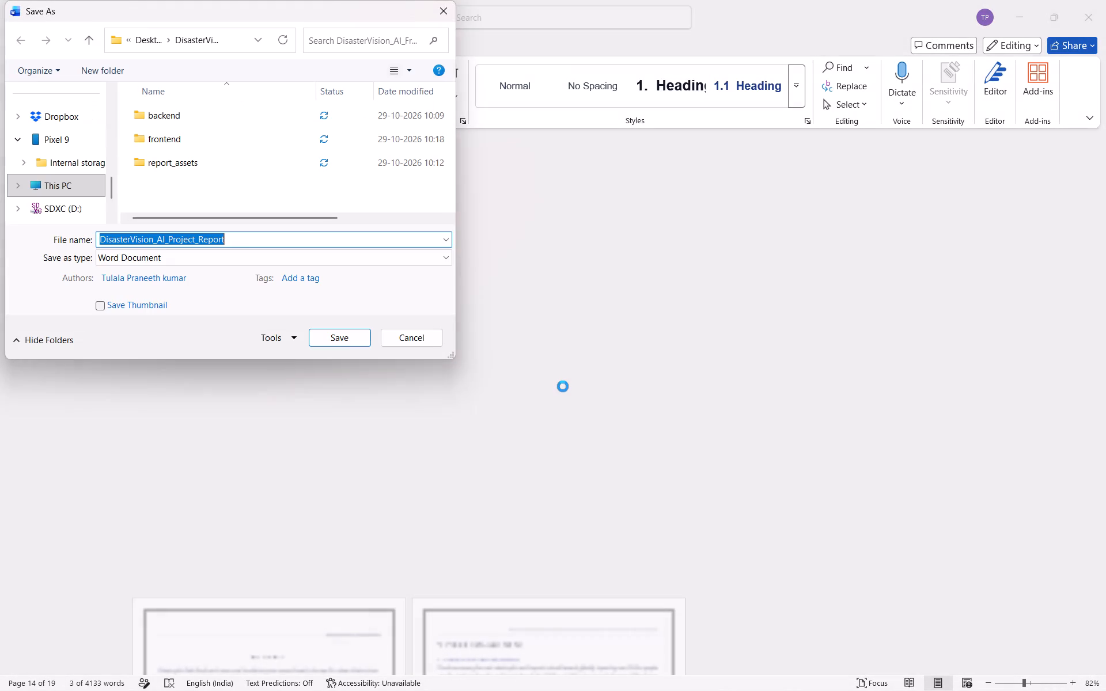
# Save the report as a Word document in the Desktop folder, keeping the file name DisasterVision_AI_Project_Report.
pyautogui.scroll(2, 61, 122)
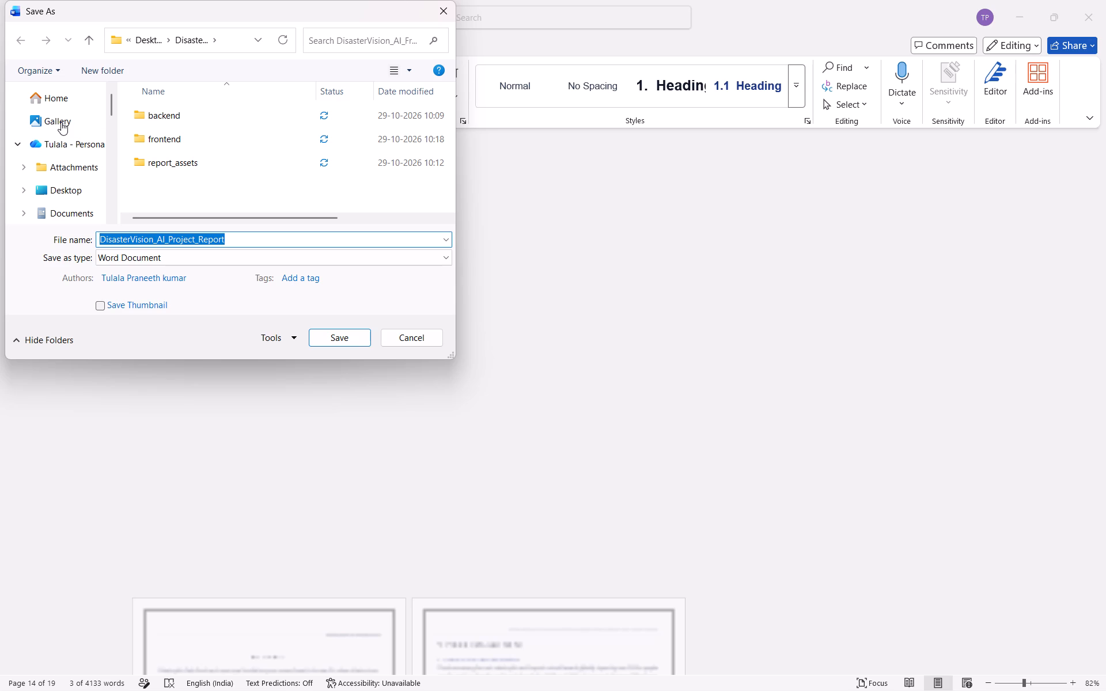
pyautogui.click(60, 191)
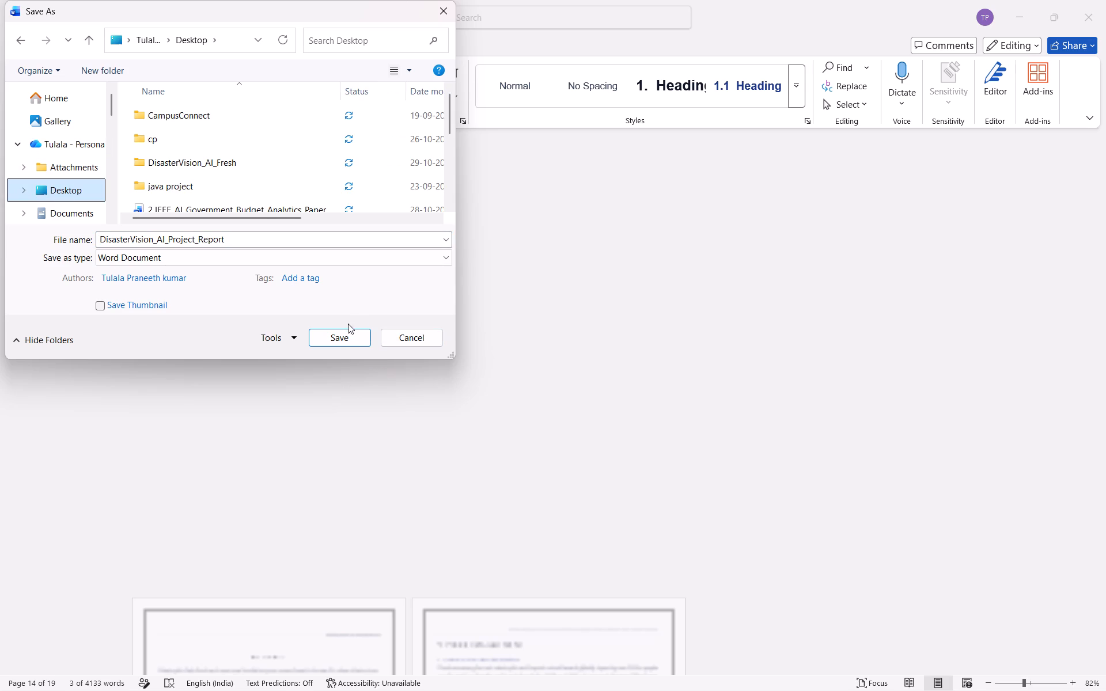
pyautogui.click(339, 343)
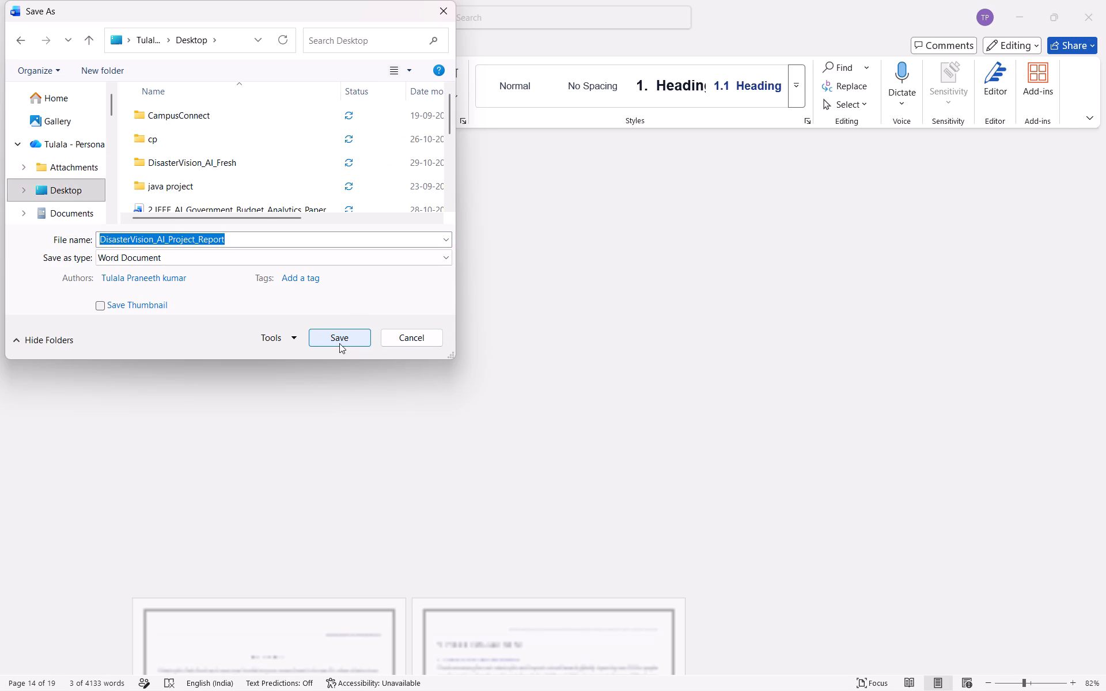
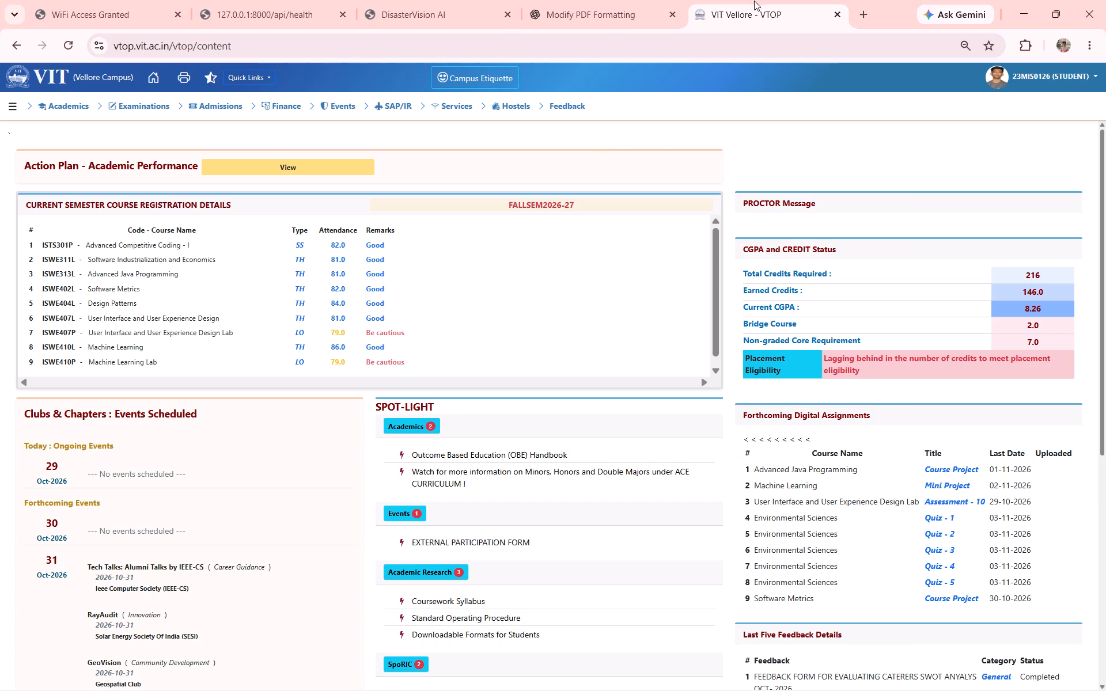
pyautogui.click(63, 109)
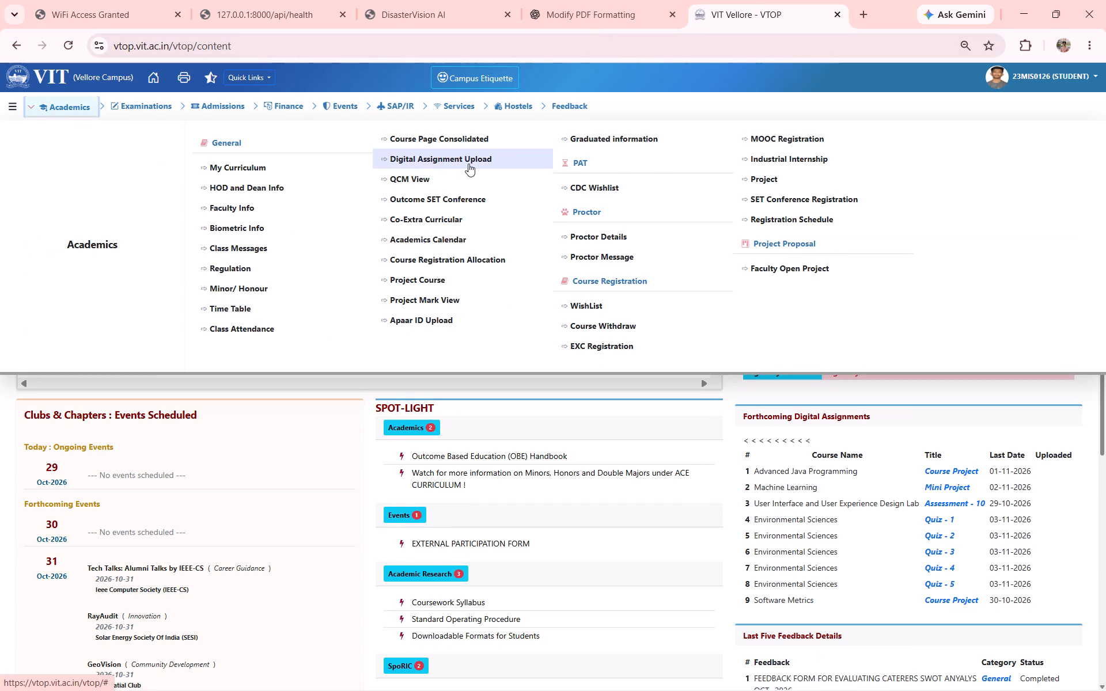
pyautogui.click(478, 136)
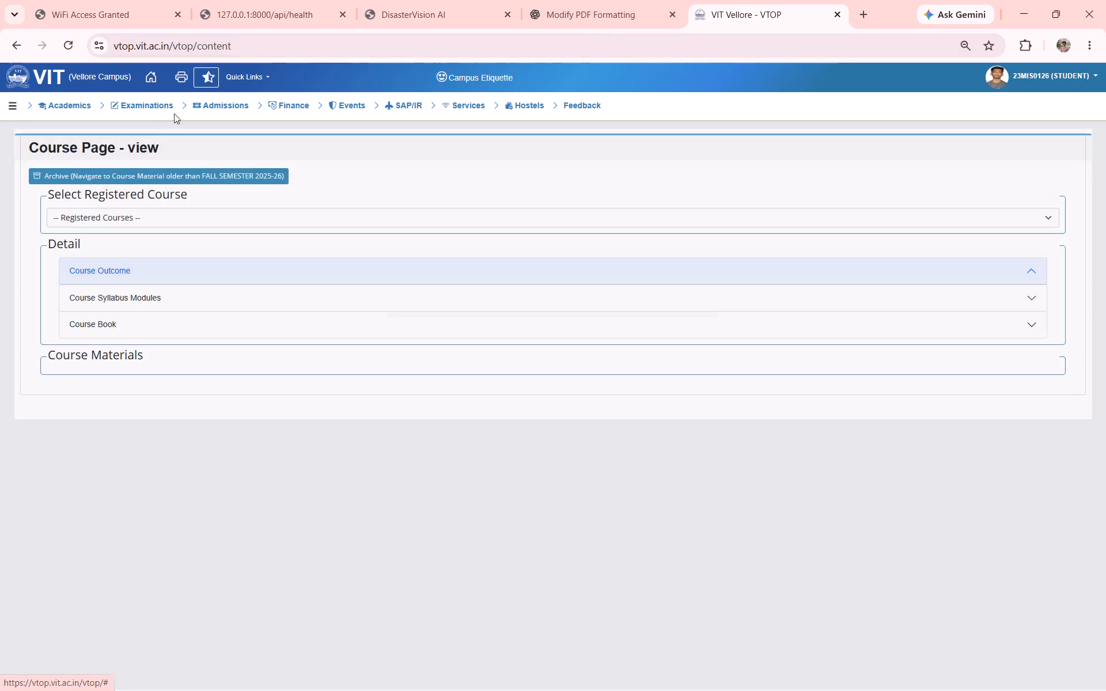
pyautogui.click(177, 104)
pyautogui.click(248, 187)
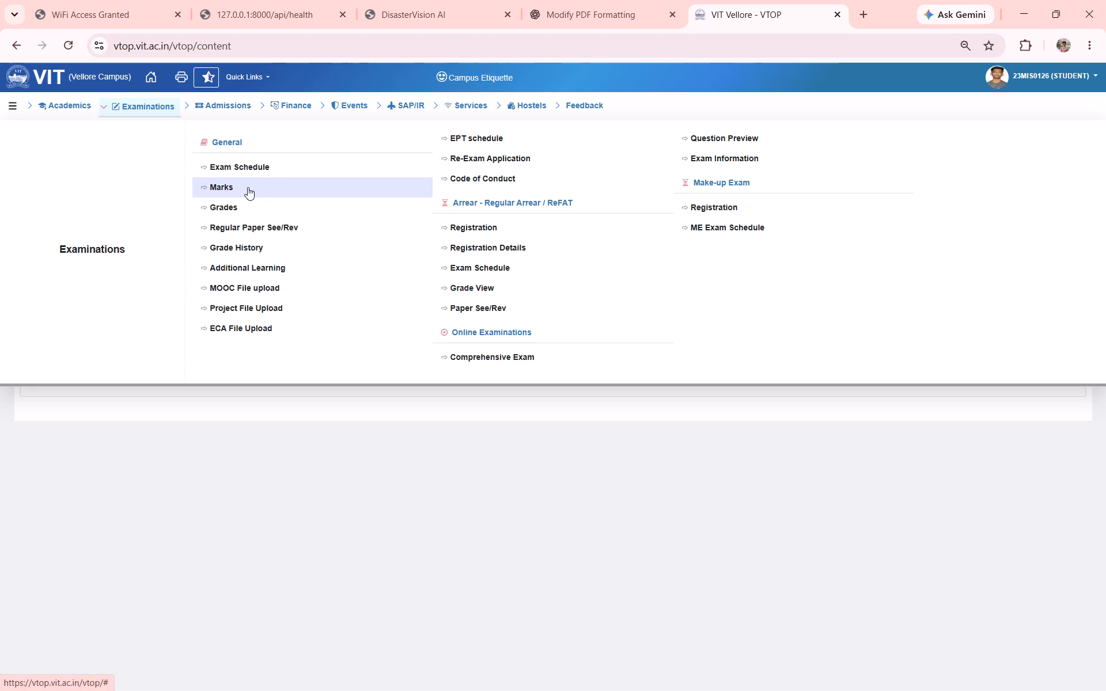
pyautogui.click(459, 191)
pyautogui.press('Down')
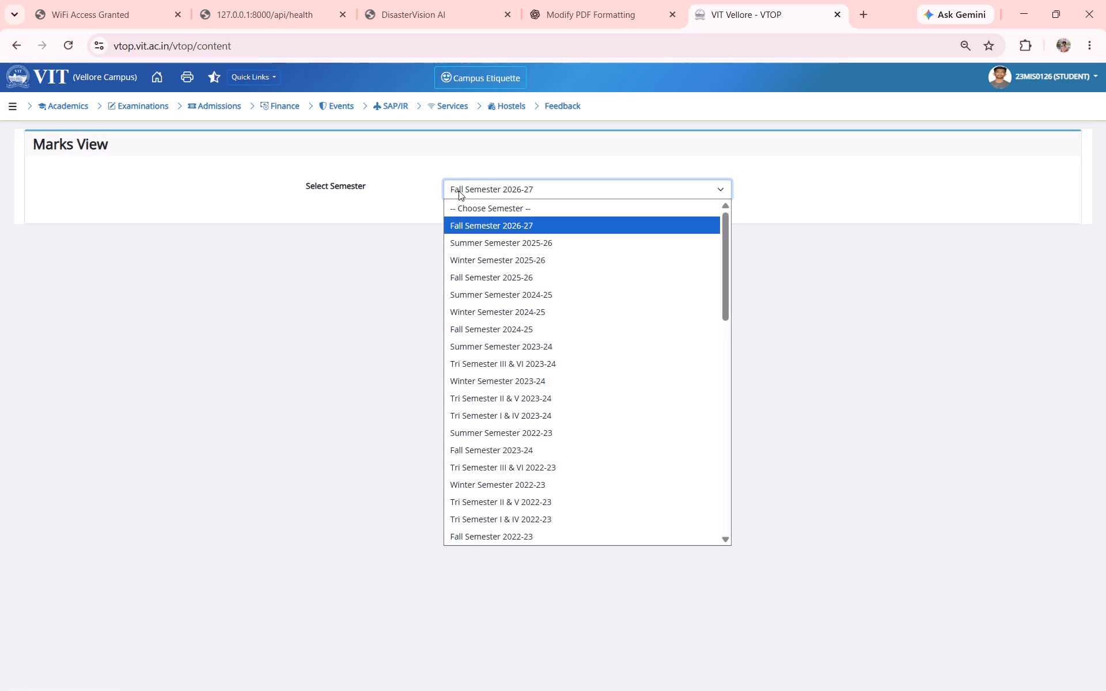
pyautogui.press('Return')
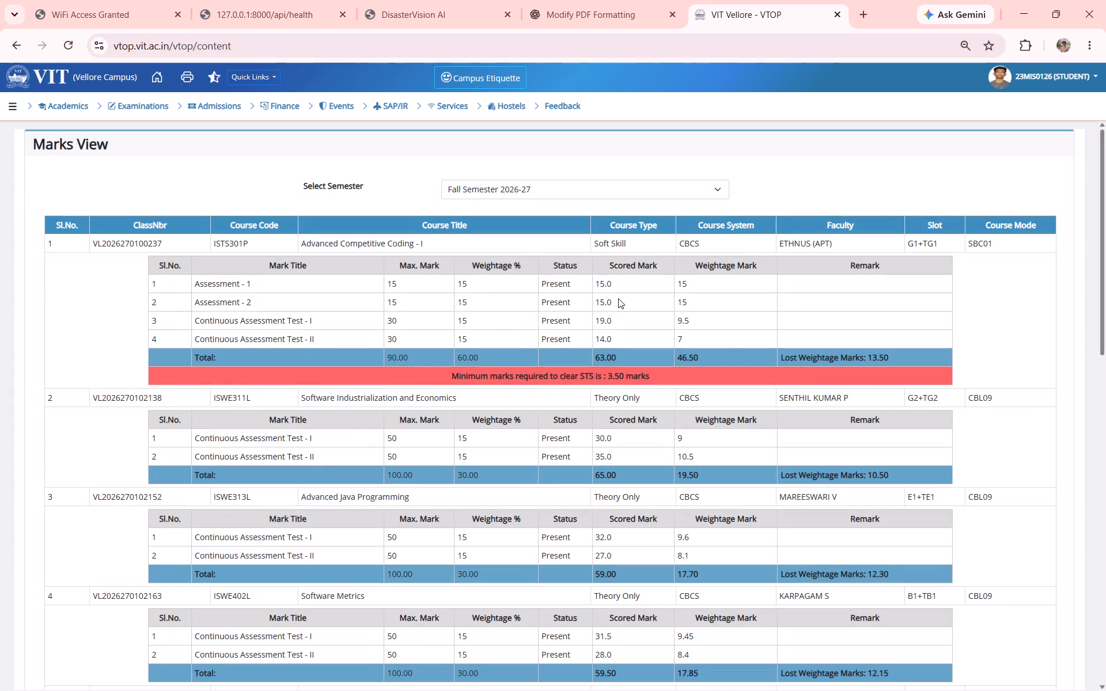
# Look through the Fall Semester 2026-27 marks course by course, down to the Machine Learning Lab assessments.
pyautogui.scroll(-2, 730, 337)
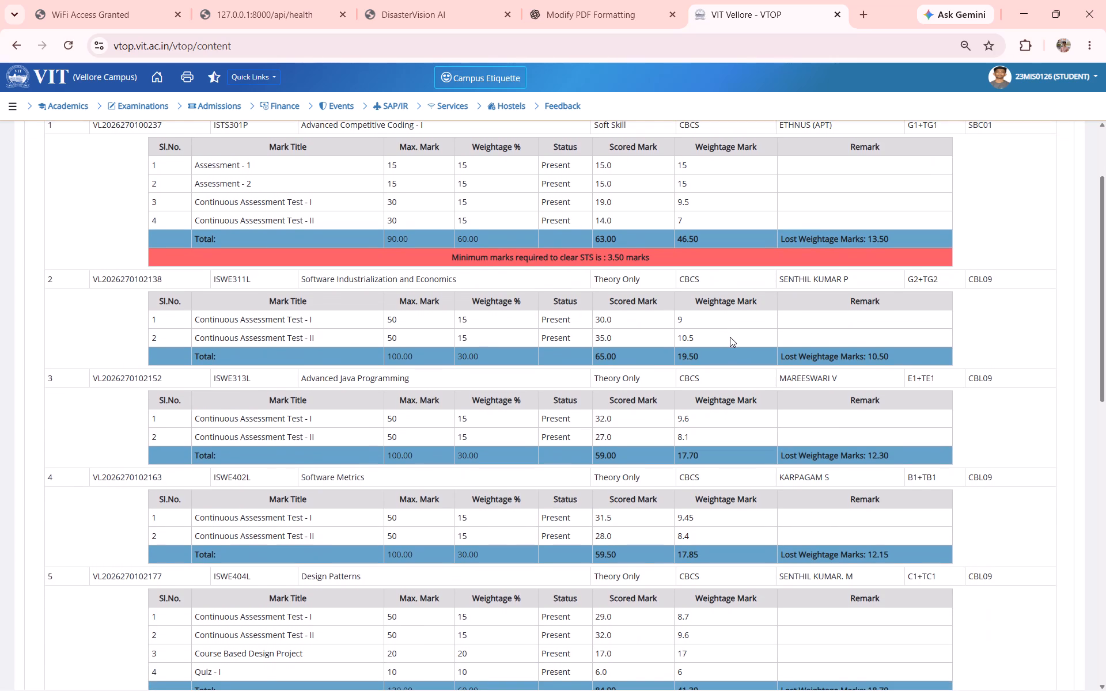
pyautogui.hscroll(3, 730, 337)
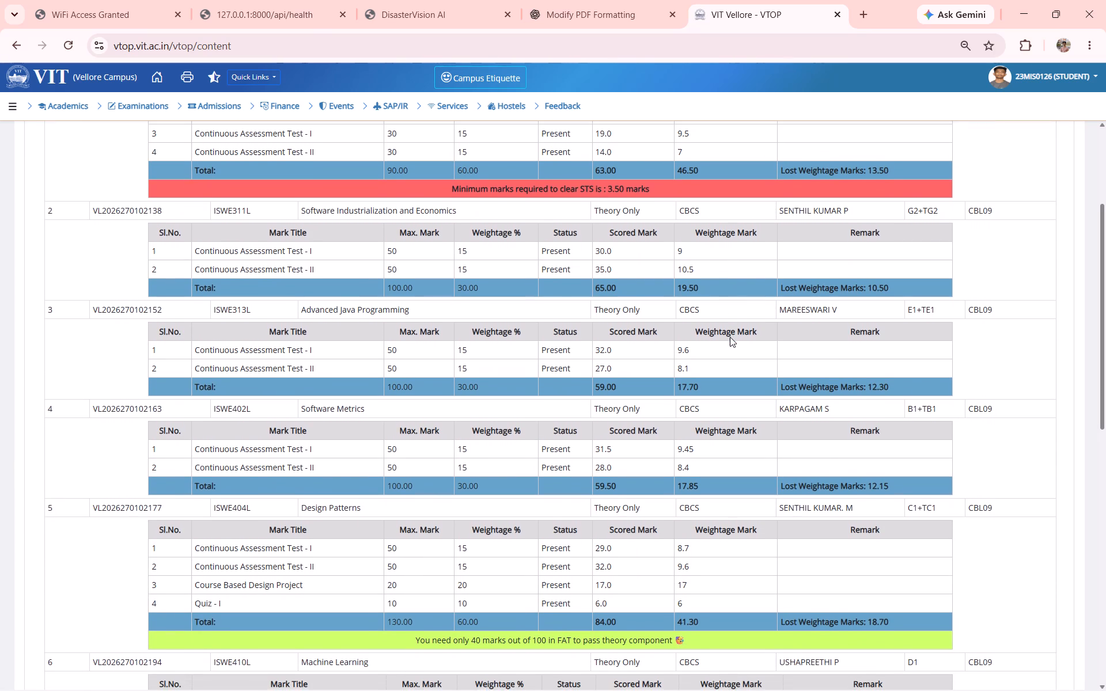
pyautogui.scroll(-1, 730, 337)
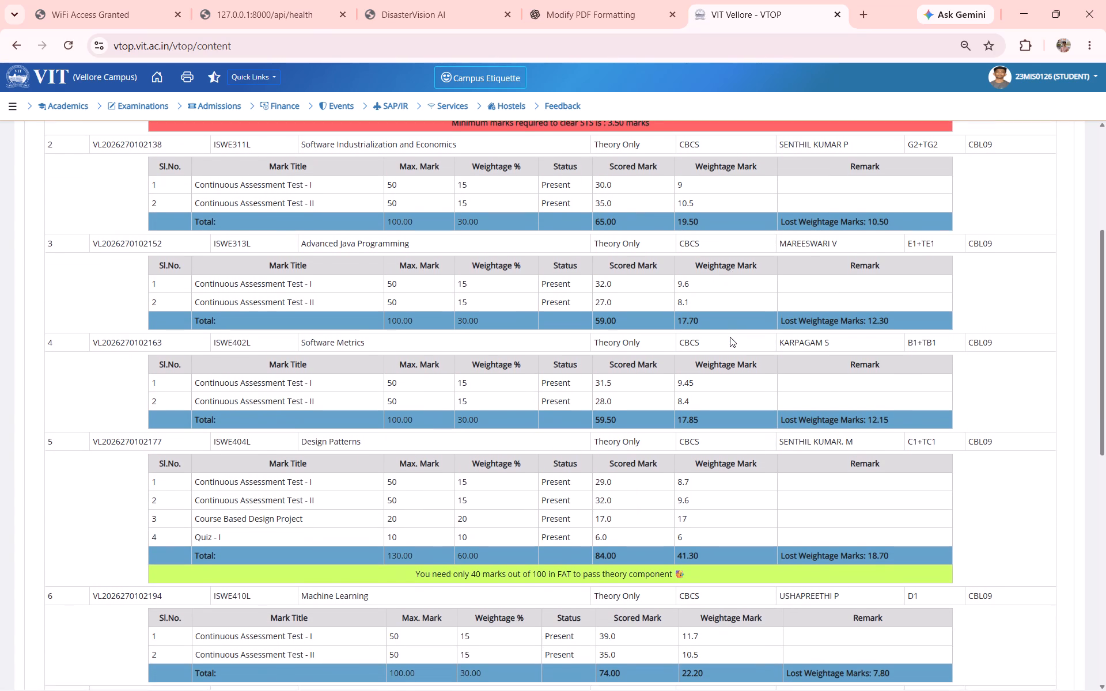
pyautogui.scroll(-2, 730, 337)
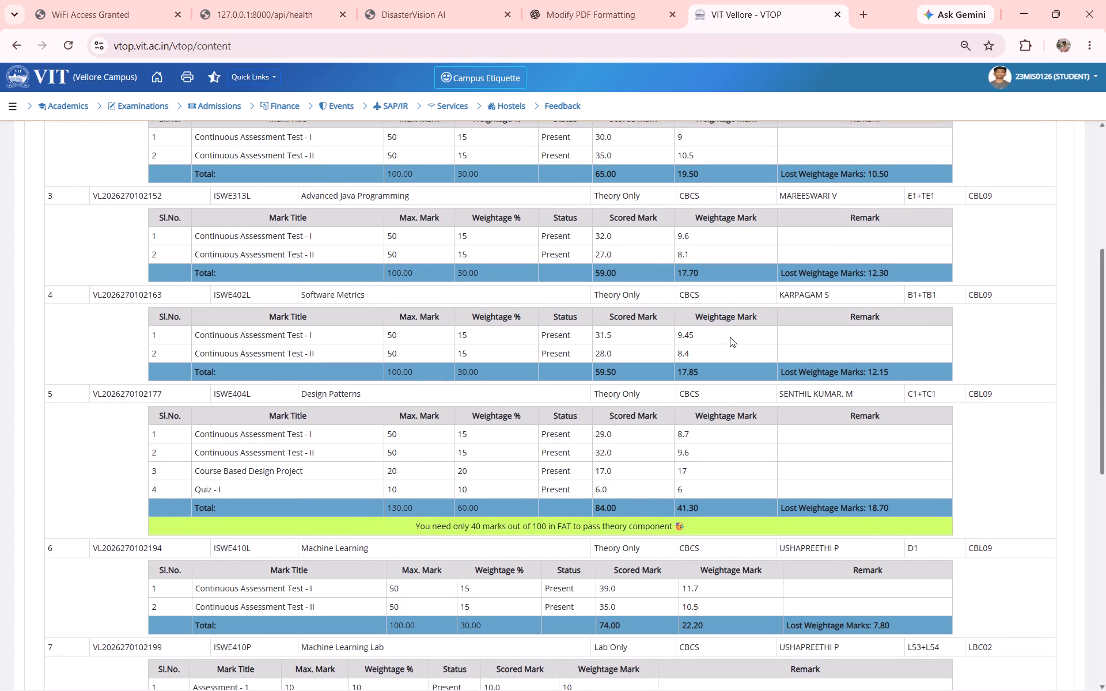
pyautogui.scroll(-1, 730, 337)
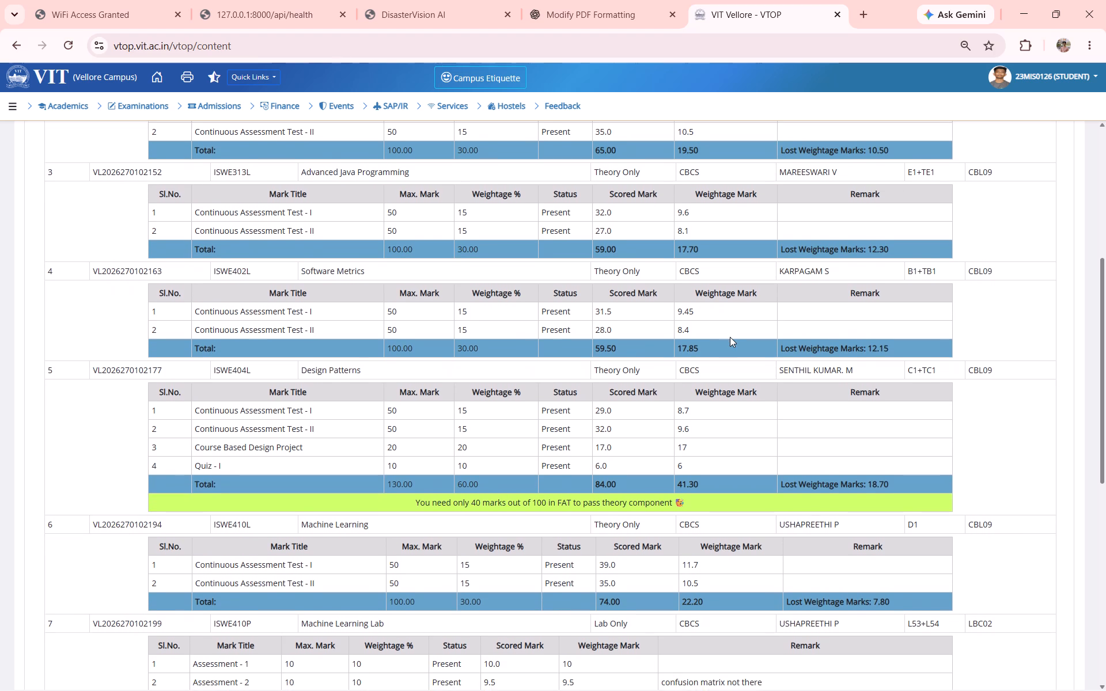
pyautogui.scroll(-1, 730, 337)
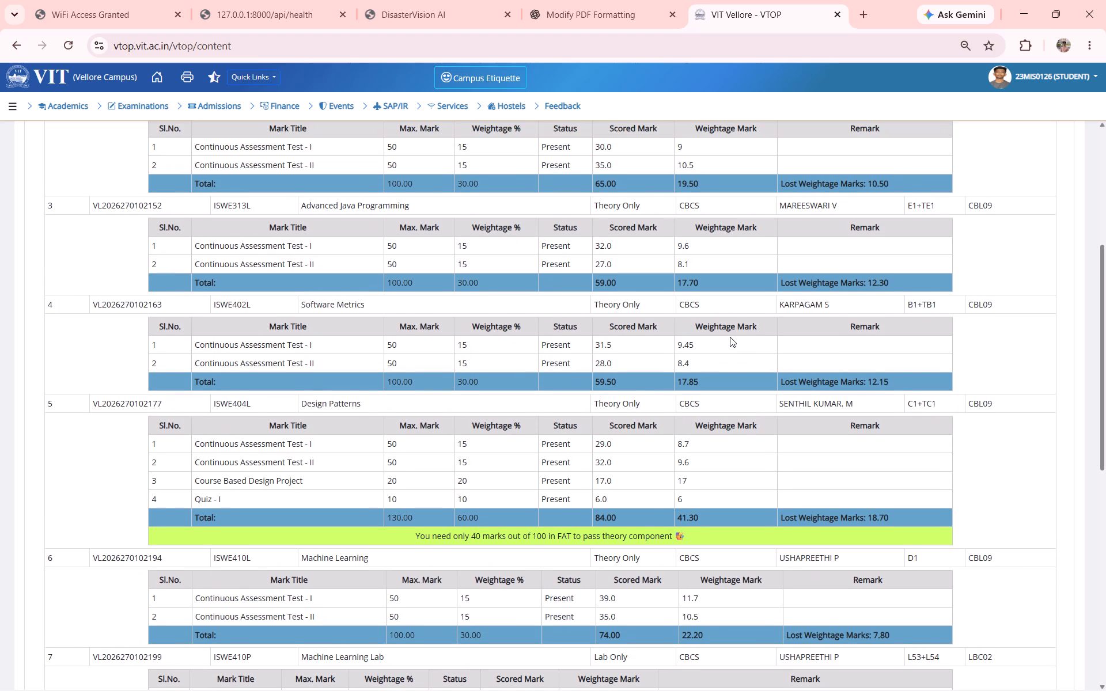
pyautogui.hscroll(2, 730, 337)
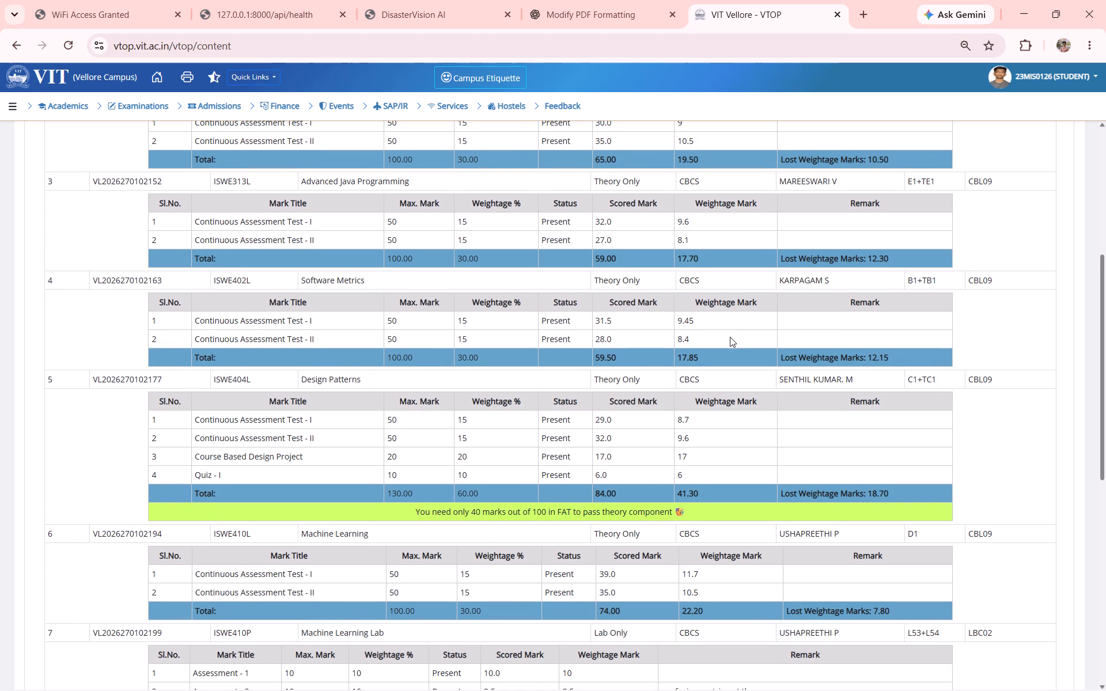
pyautogui.hscroll(1, 730, 337)
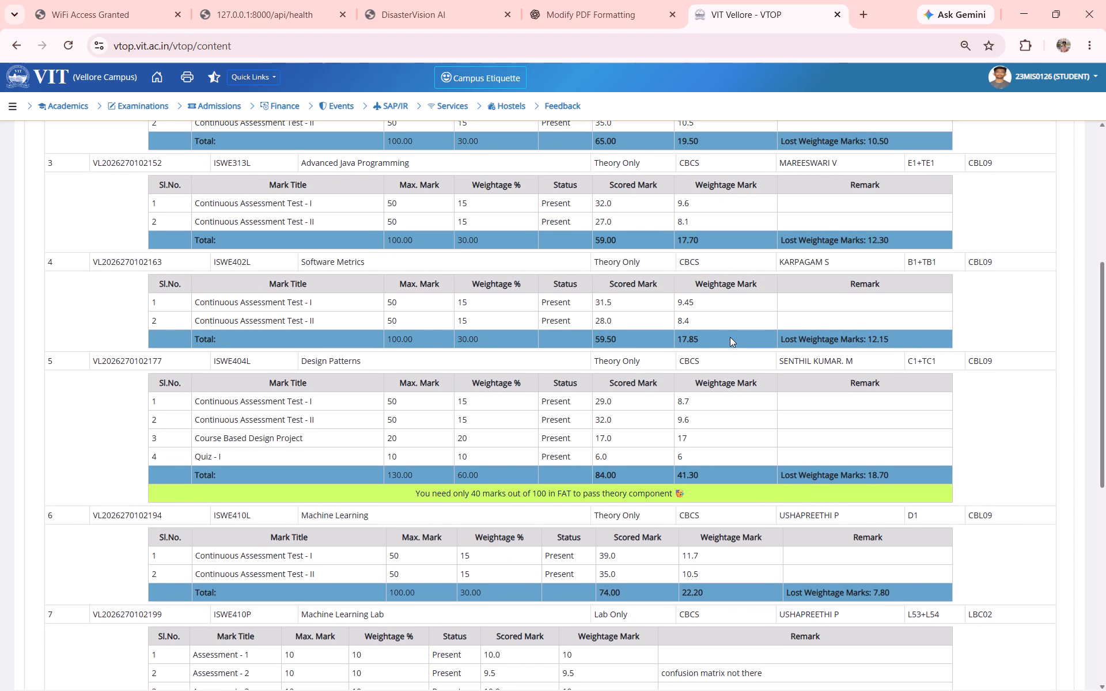
pyautogui.scroll(-1, 730, 337)
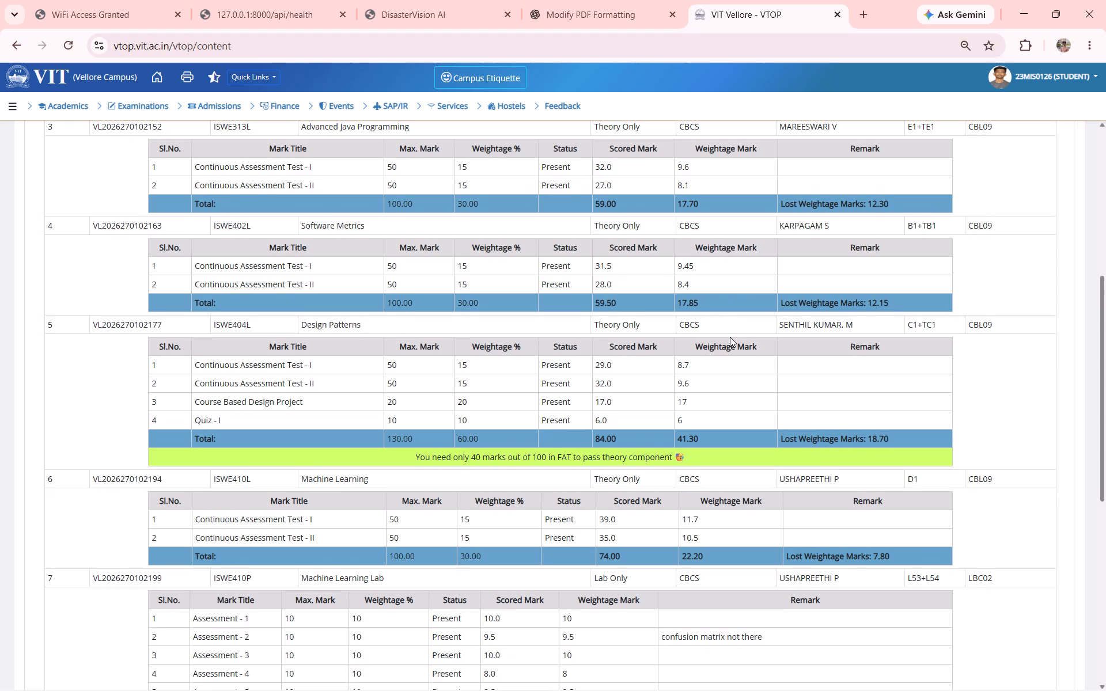
pyautogui.hscroll(2, 730, 337)
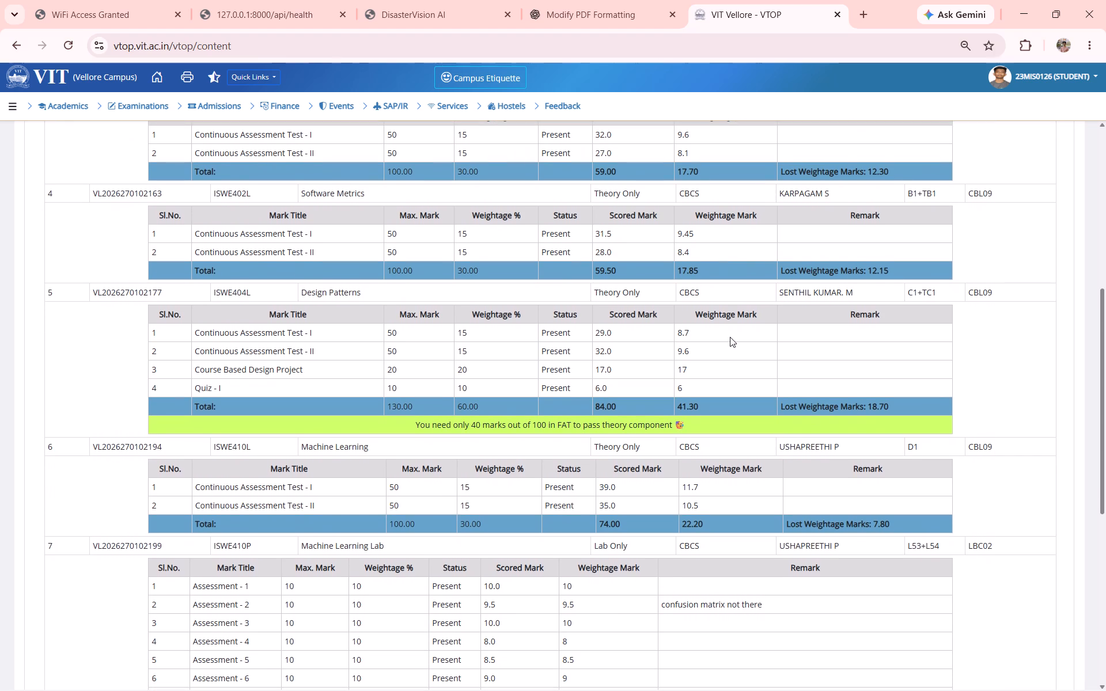
pyautogui.hscroll(1, 730, 337)
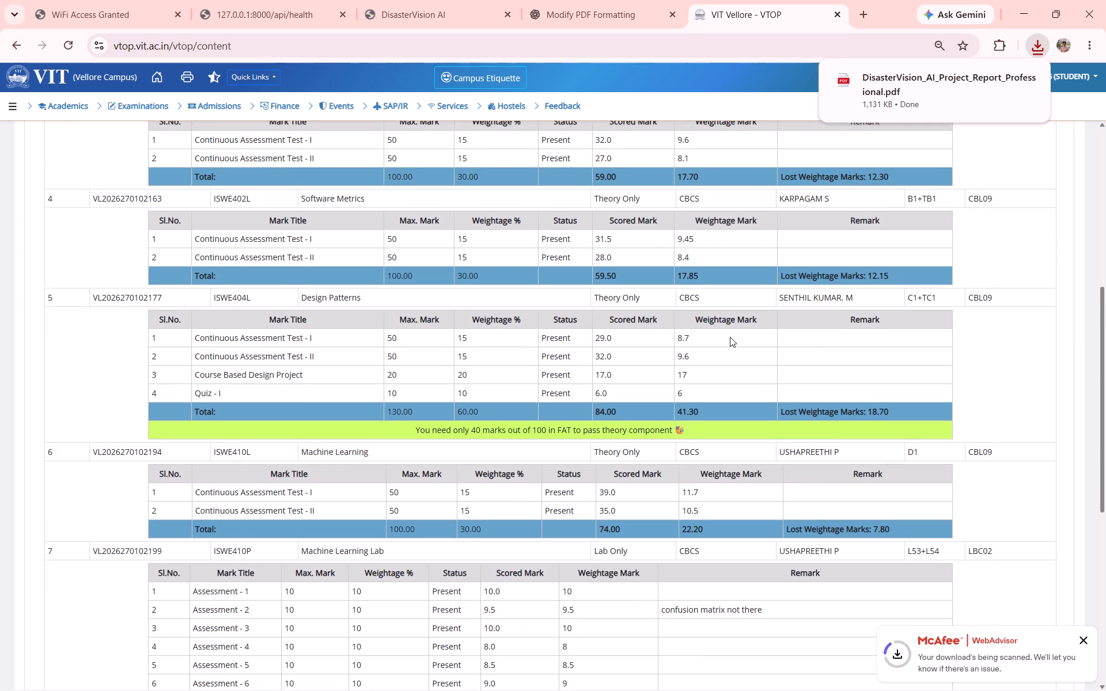
# Examine the remaining Fall Semester 2026-27 marks, from Software Metrics down to the User Interface and User Experience Design Lab assessments.
pyautogui.hscroll(2, 730, 337)
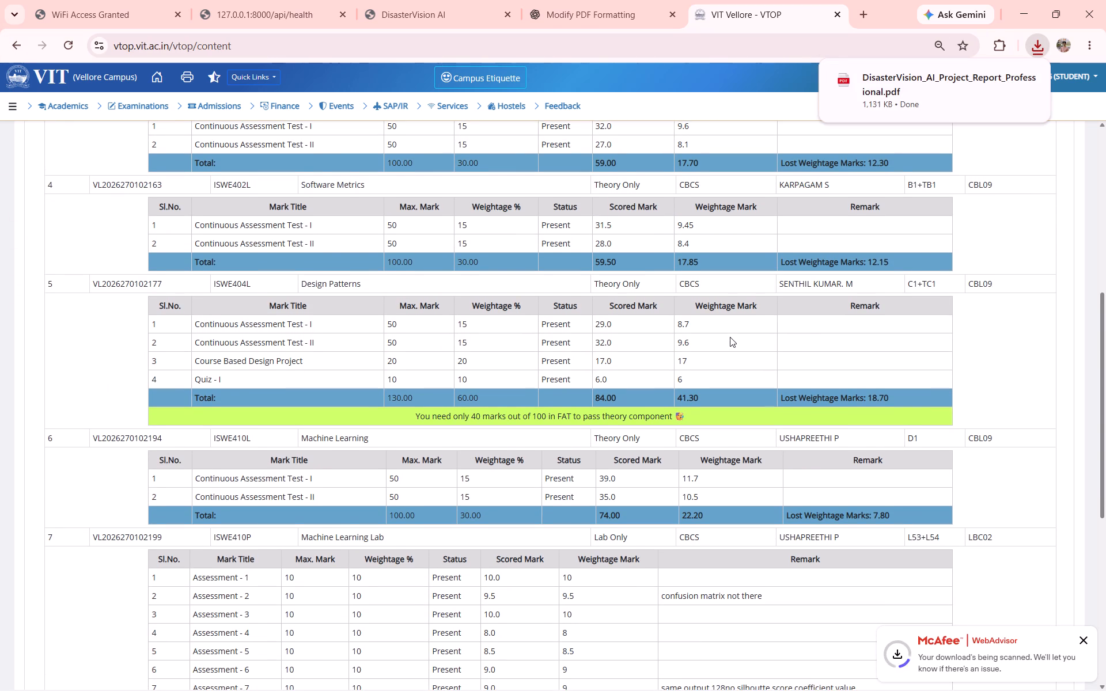
pyautogui.hscroll(1, 730, 337)
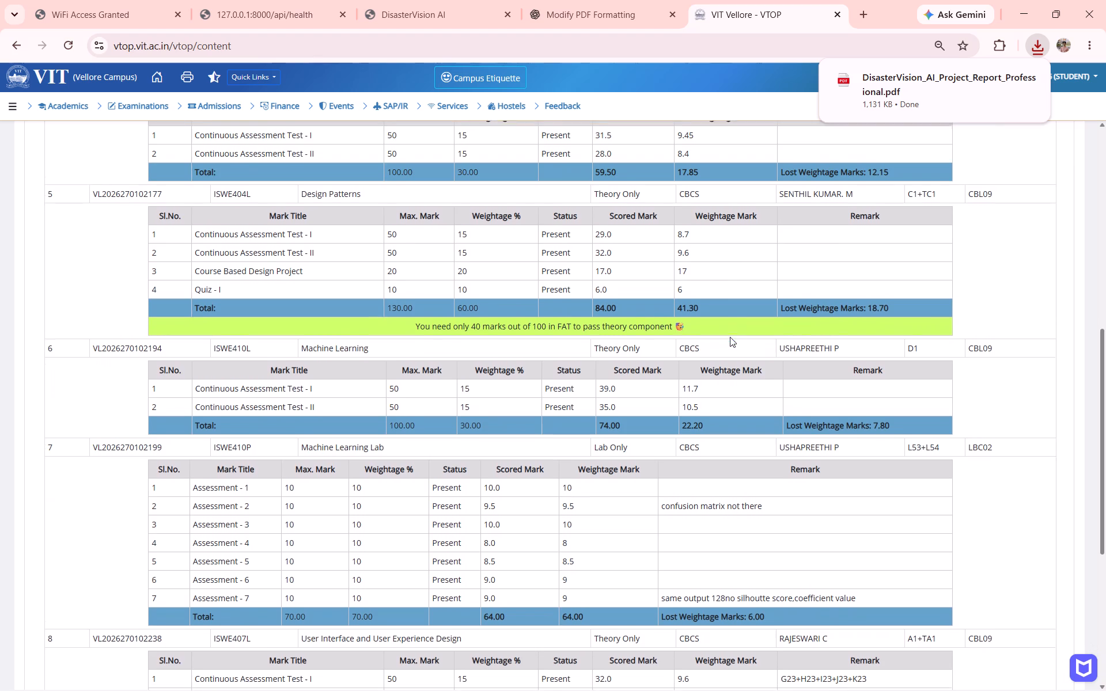
pyautogui.hscroll(2, 730, 337)
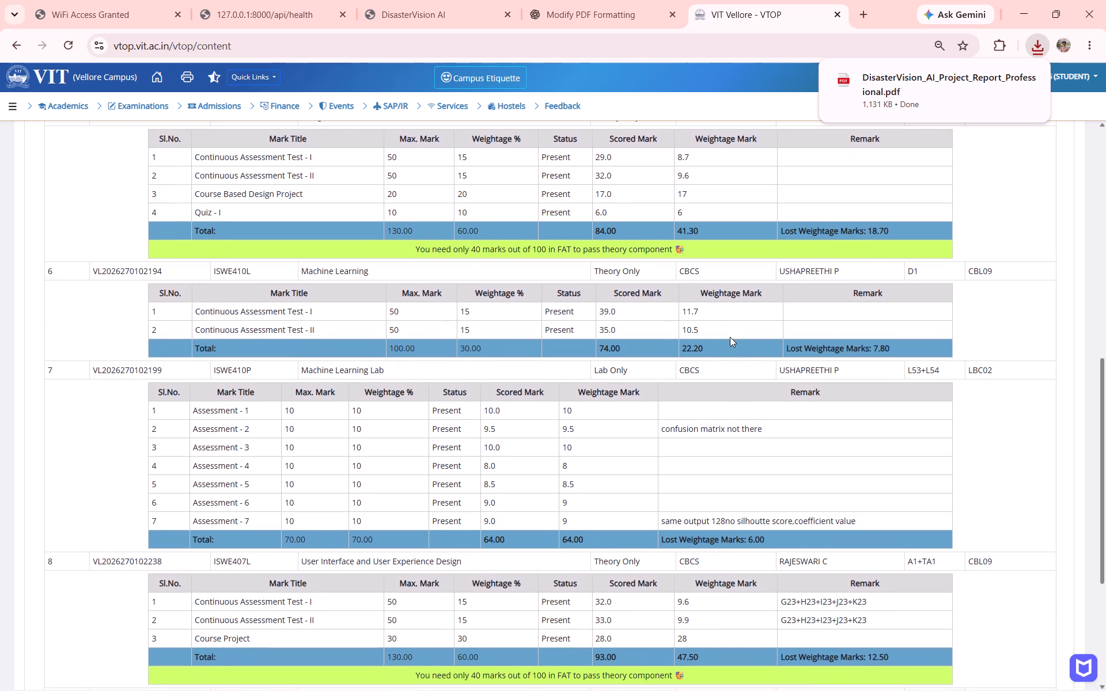
pyautogui.scroll(-2, 730, 337)
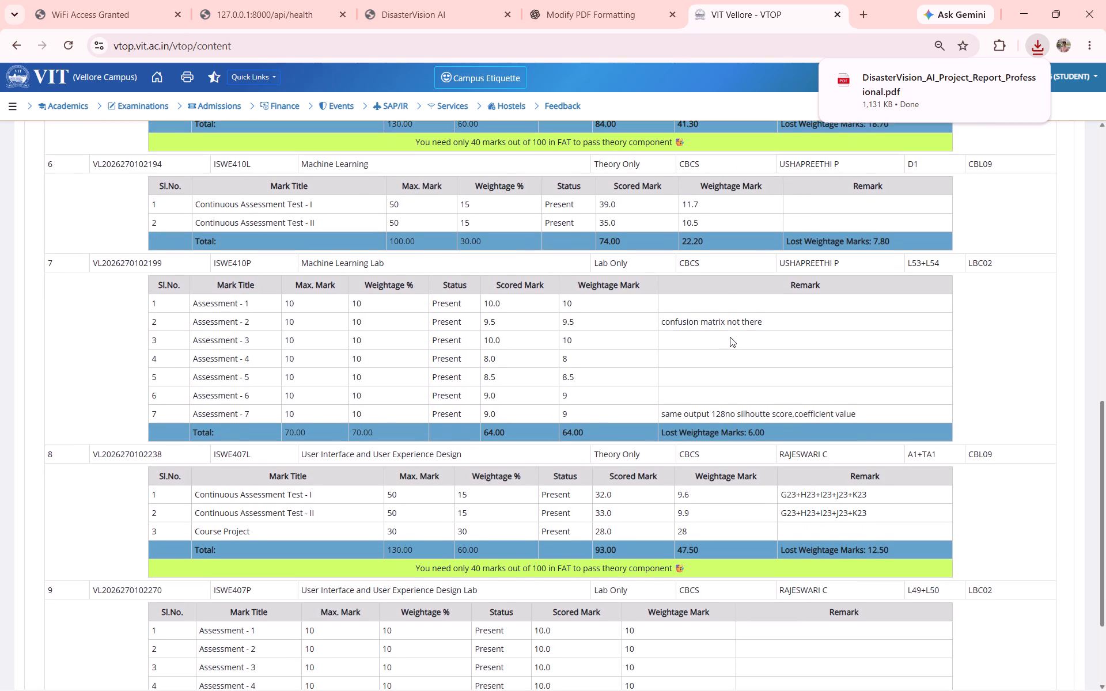
pyautogui.scroll(-1, 730, 337)
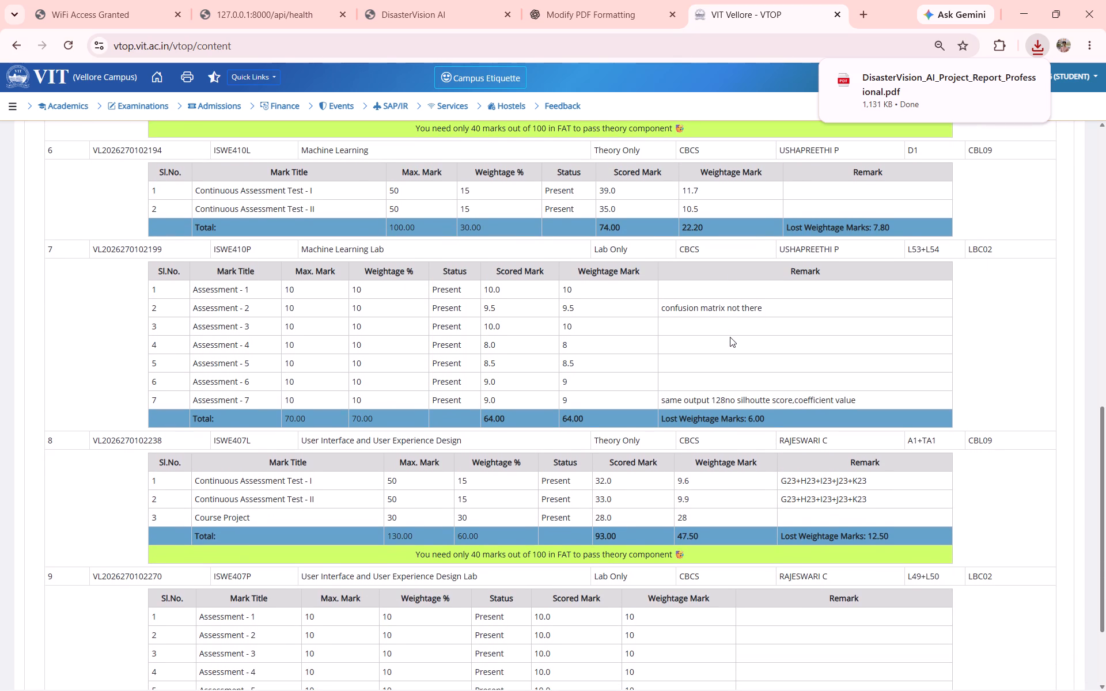
pyautogui.scroll(-2, 730, 337)
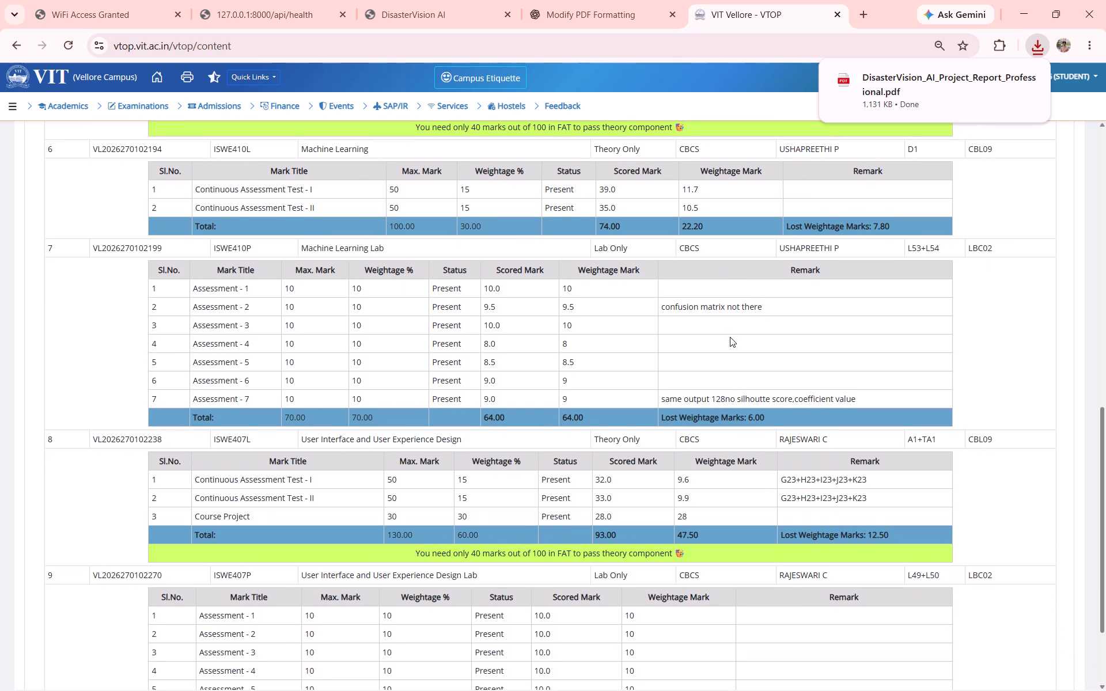
pyautogui.scroll(-1, 730, 337)
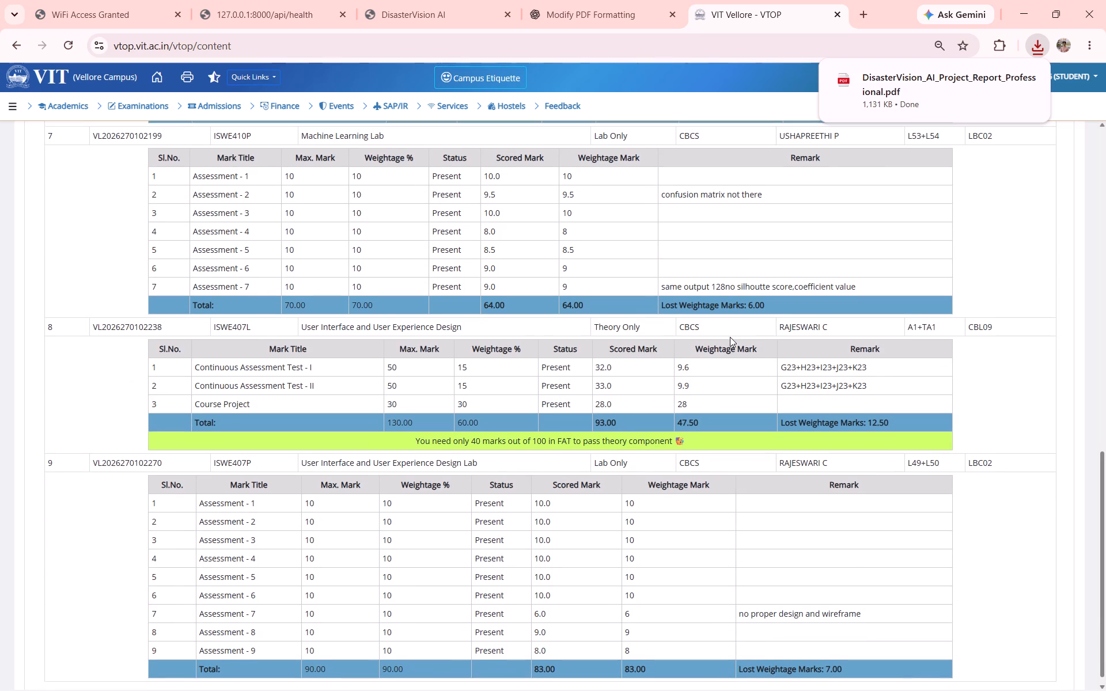
pyautogui.scroll(-1, 730, 337)
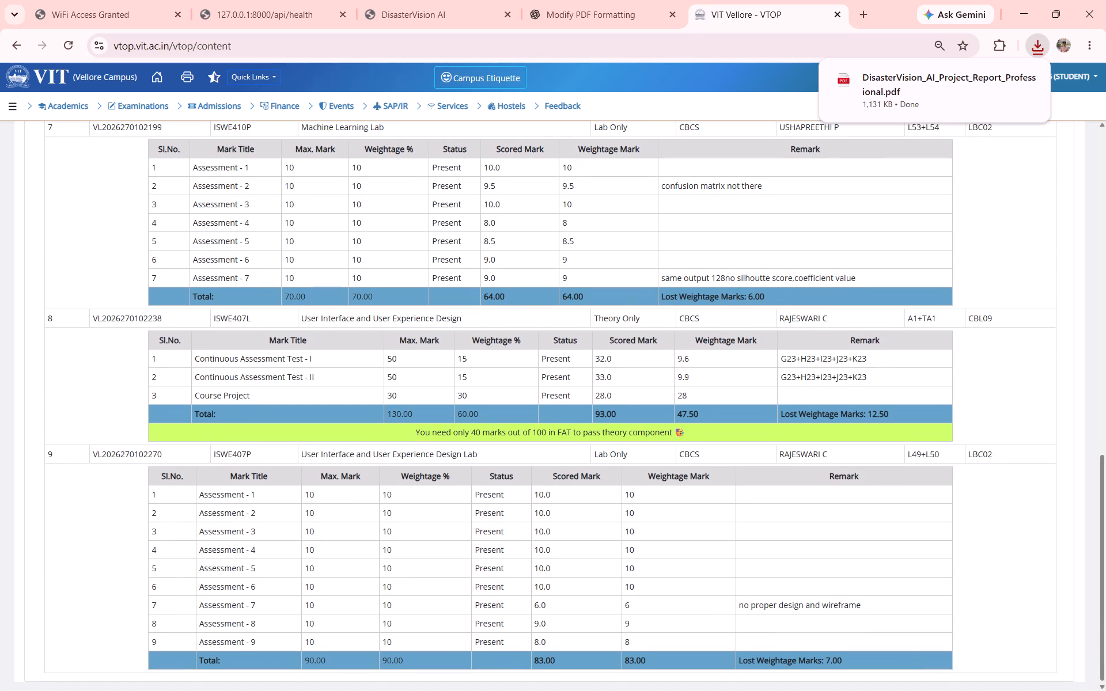
pyautogui.scroll(-2, 730, 337)
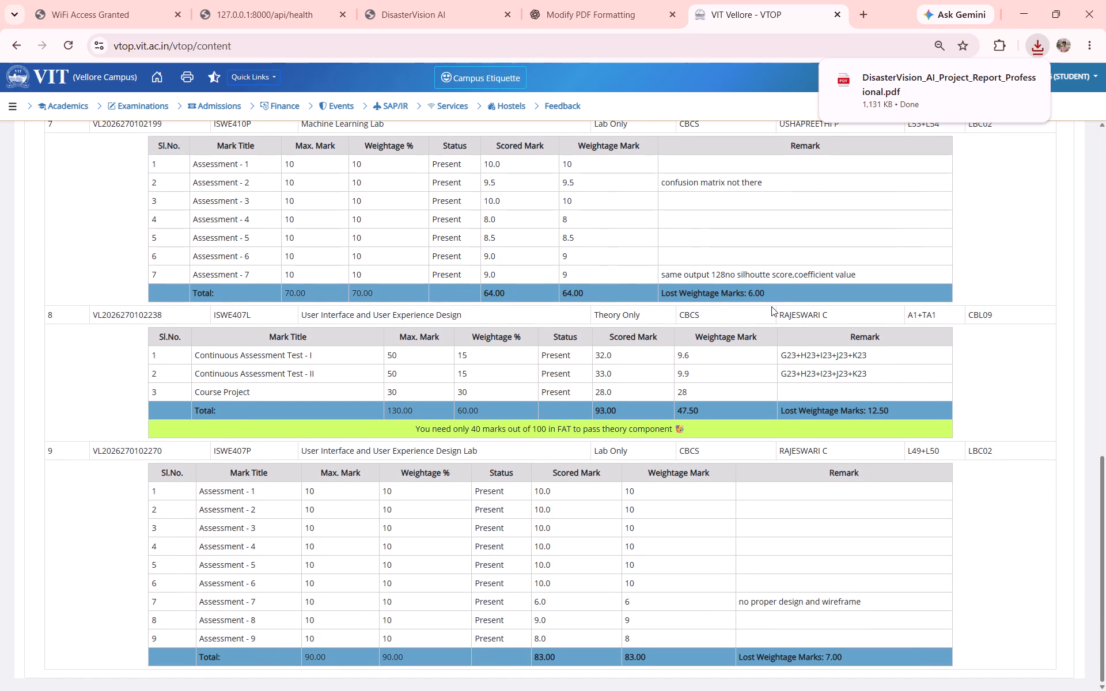
pyautogui.scroll(-7, 771, 306)
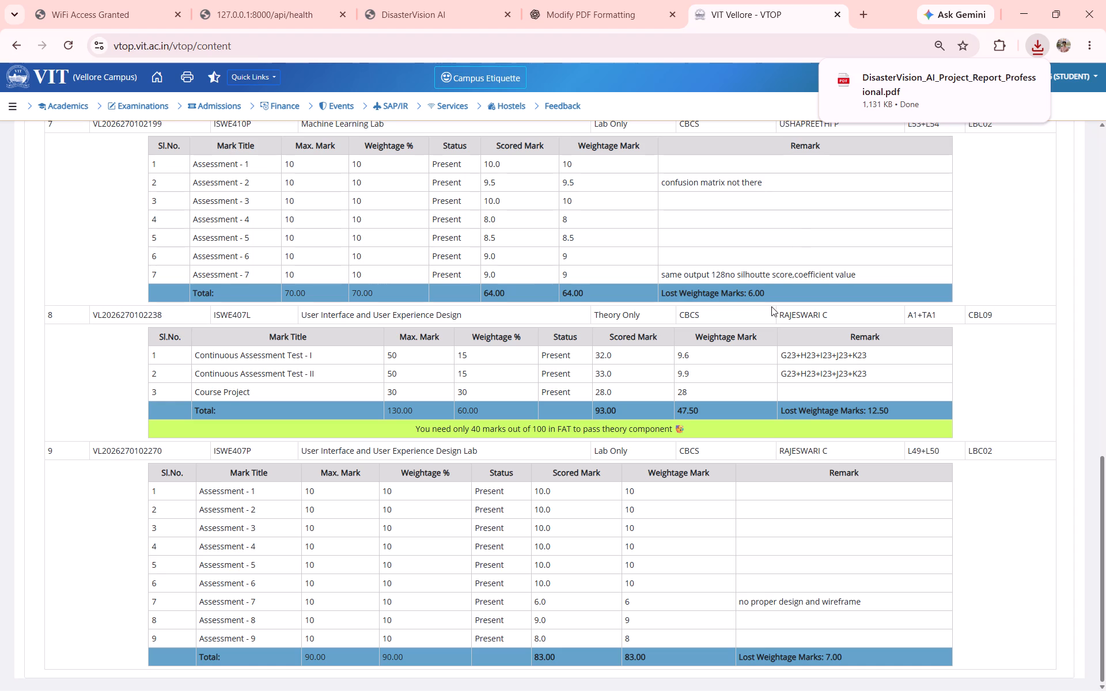
pyautogui.scroll(-3, 771, 306)
# Open the consolidated course page and show the Fall Semester 2026-27 course ISWE313L - Advanced Java Programming.
pyautogui.click(81, 105)
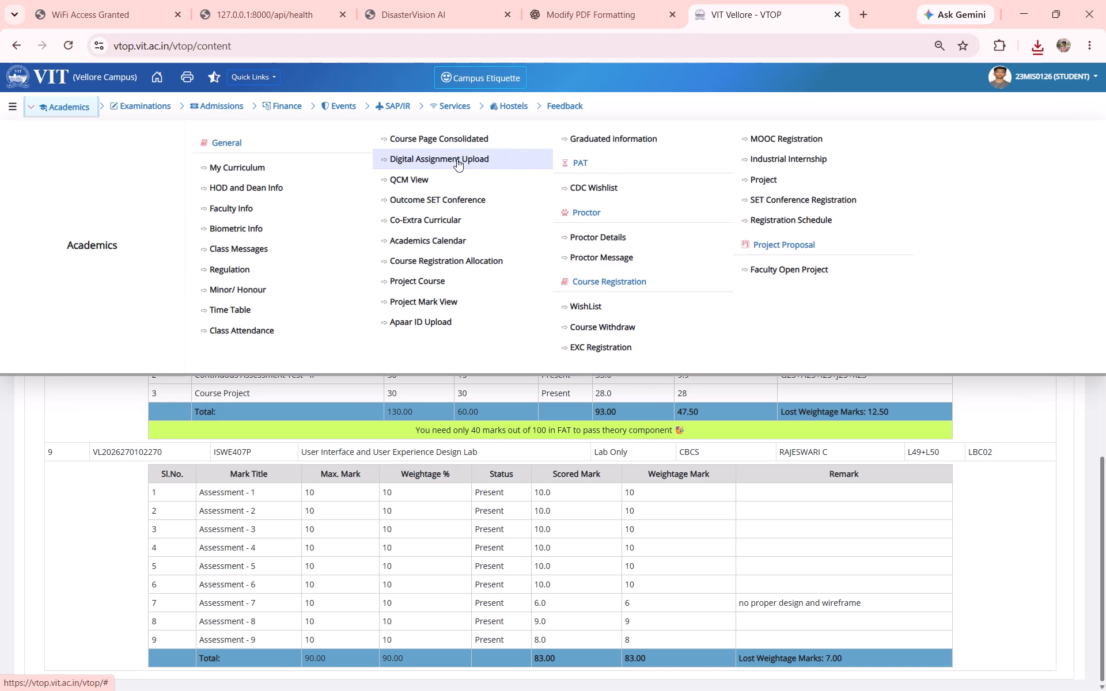
pyautogui.click(483, 142)
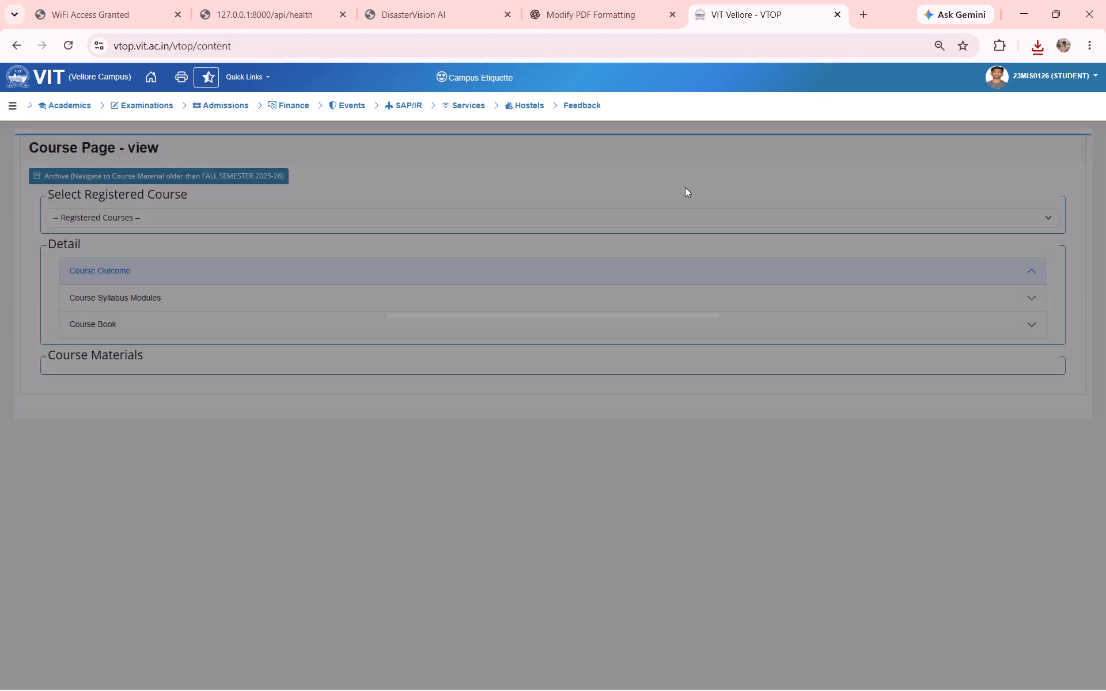
pyautogui.click(618, 213)
pyautogui.press('Down')
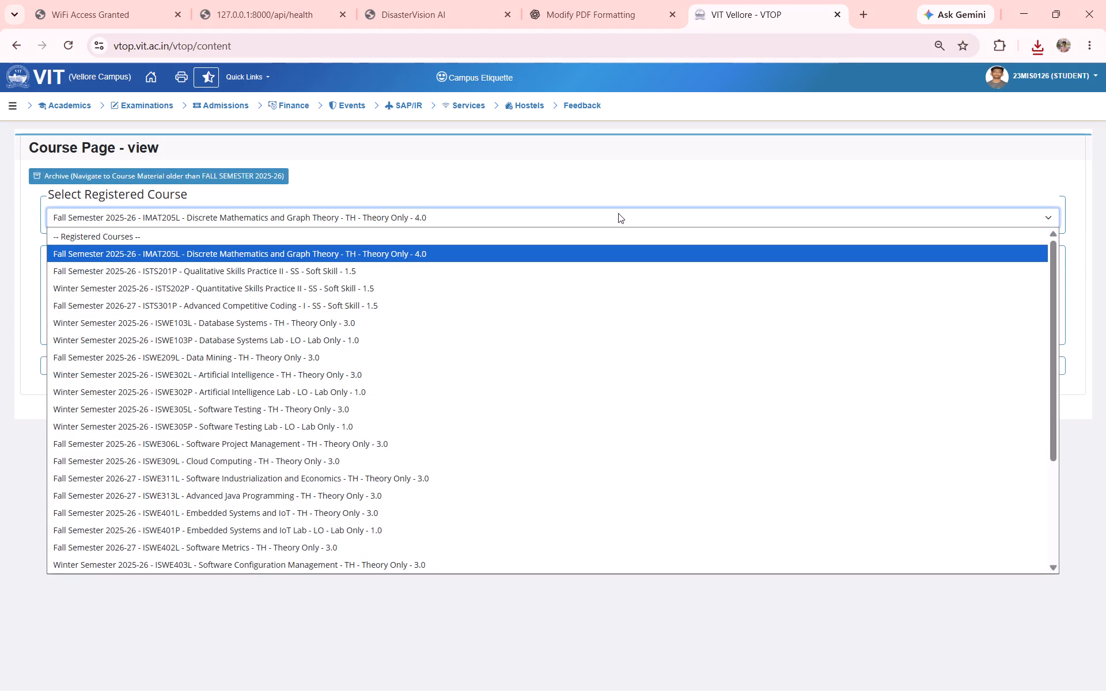
pyautogui.press('Down')
pyautogui.press('Down')
pyautogui.press('Down')
pyautogui.press('Down')
pyautogui.press('Down')
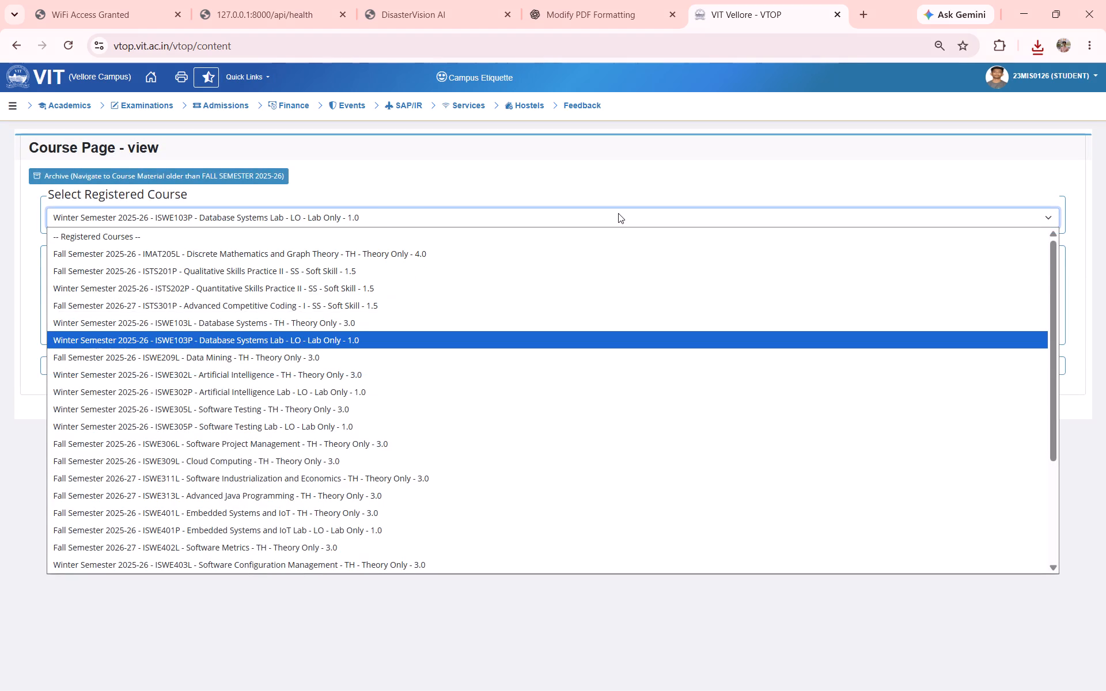
pyautogui.press('Down')
pyautogui.press('Down')
pyautogui.press('Down')
pyautogui.press('Down')
pyautogui.press('Down')
pyautogui.press('Down')
pyautogui.press('Down')
pyautogui.press('Down')
pyautogui.press('Down')
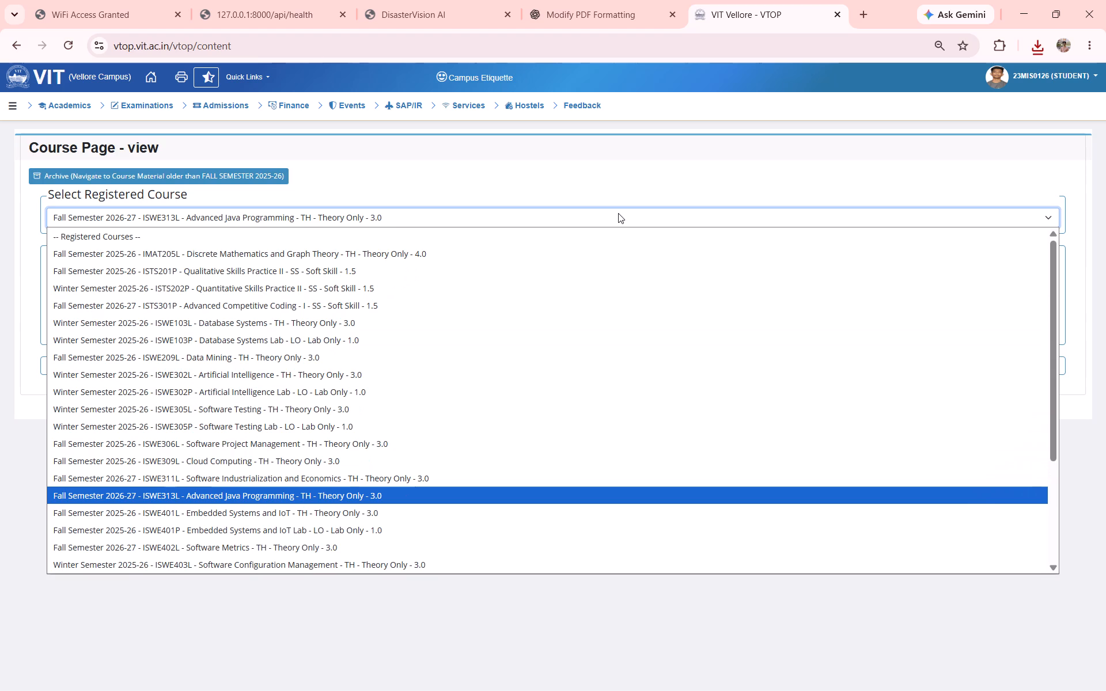
pyautogui.press('Return')
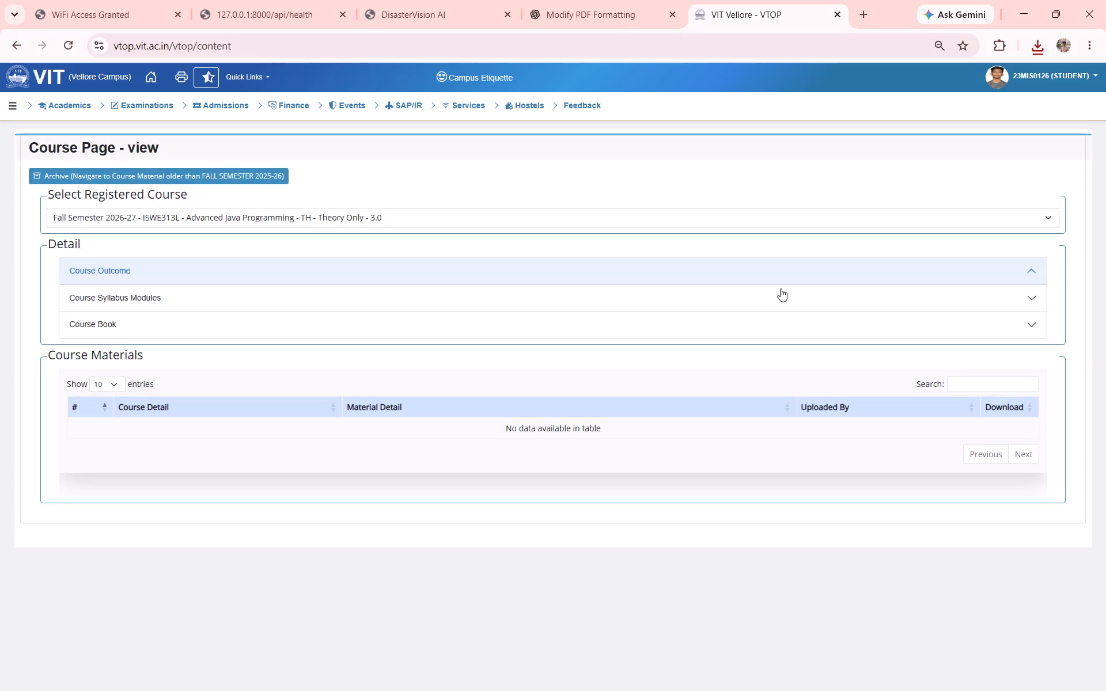
# Open the downloaded DisasterVision_AI_Project_Report_Professional PDF from the Downloads folder.
pyautogui.click(1041, 47)
pyautogui.click(1001, 110)
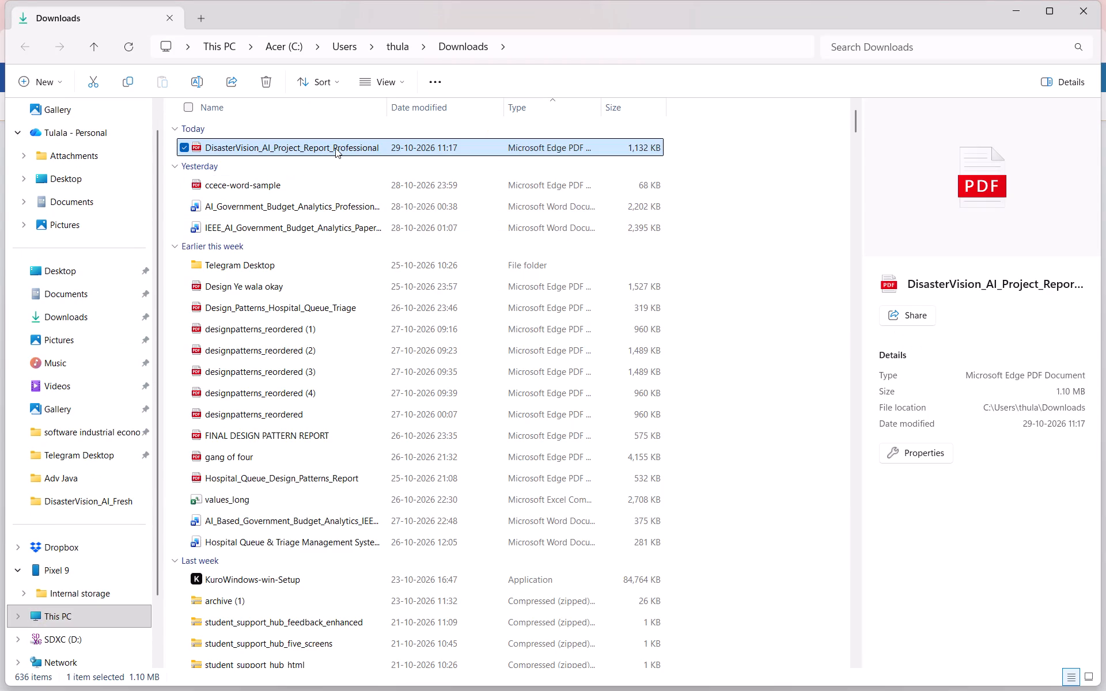
pyautogui.doubleClick(335, 148)
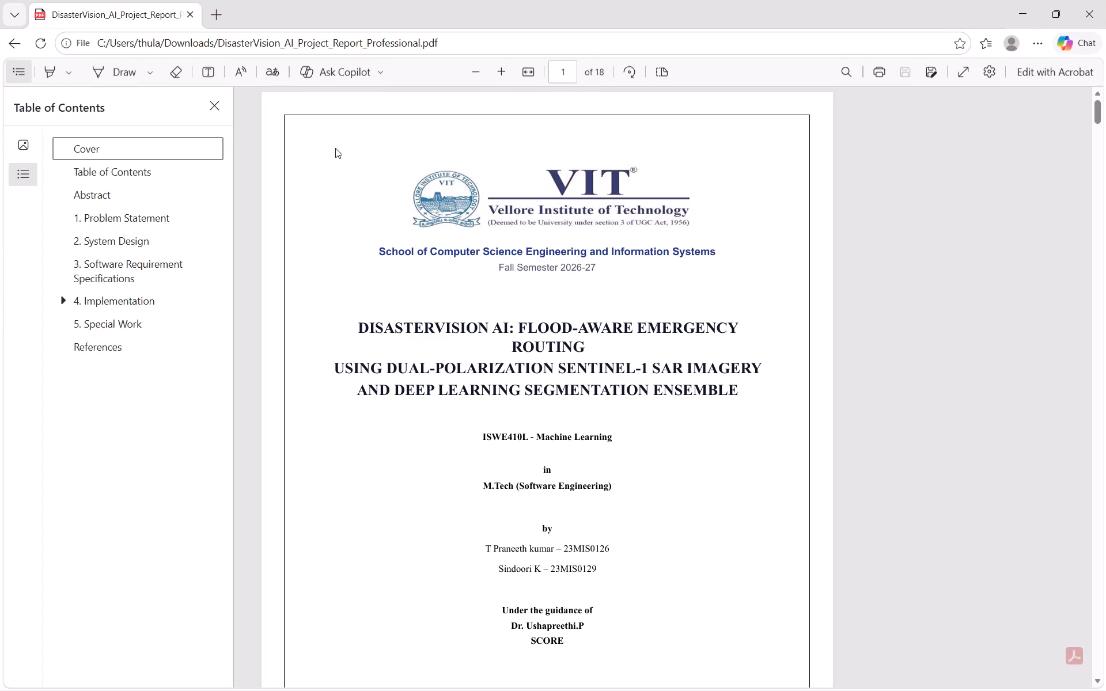
# Check the report PDF's layout from the cover through the table of contents and abstract to the Problem Statement chapter.
pyautogui.scroll(-5, 613, 307)
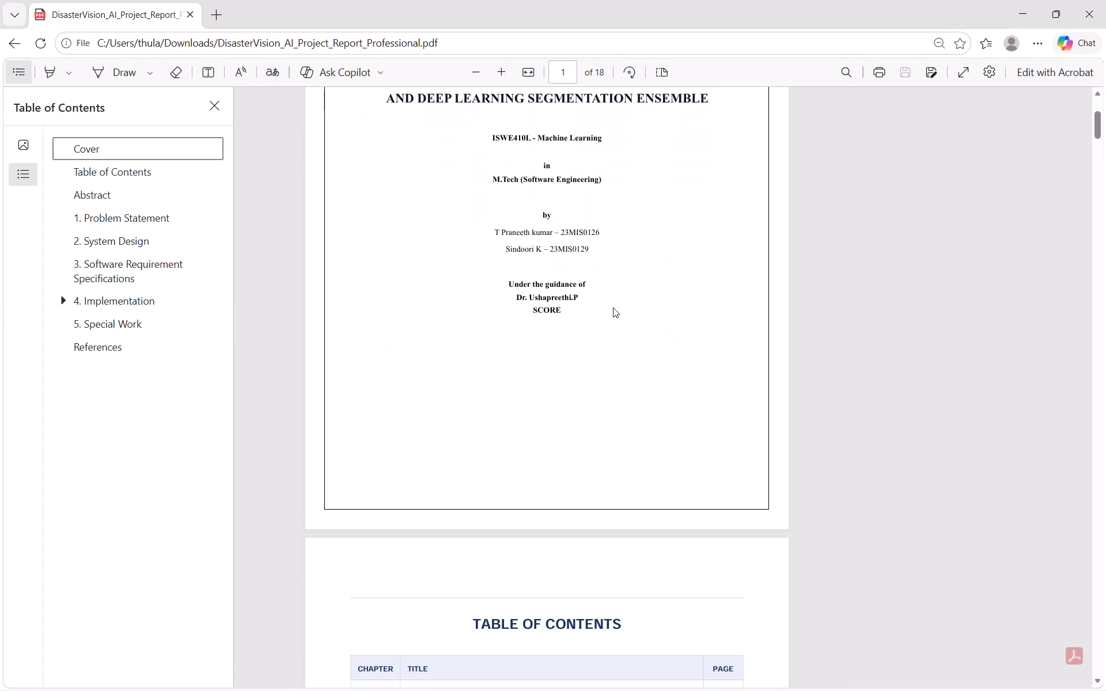
pyautogui.scroll(-11, 613, 307)
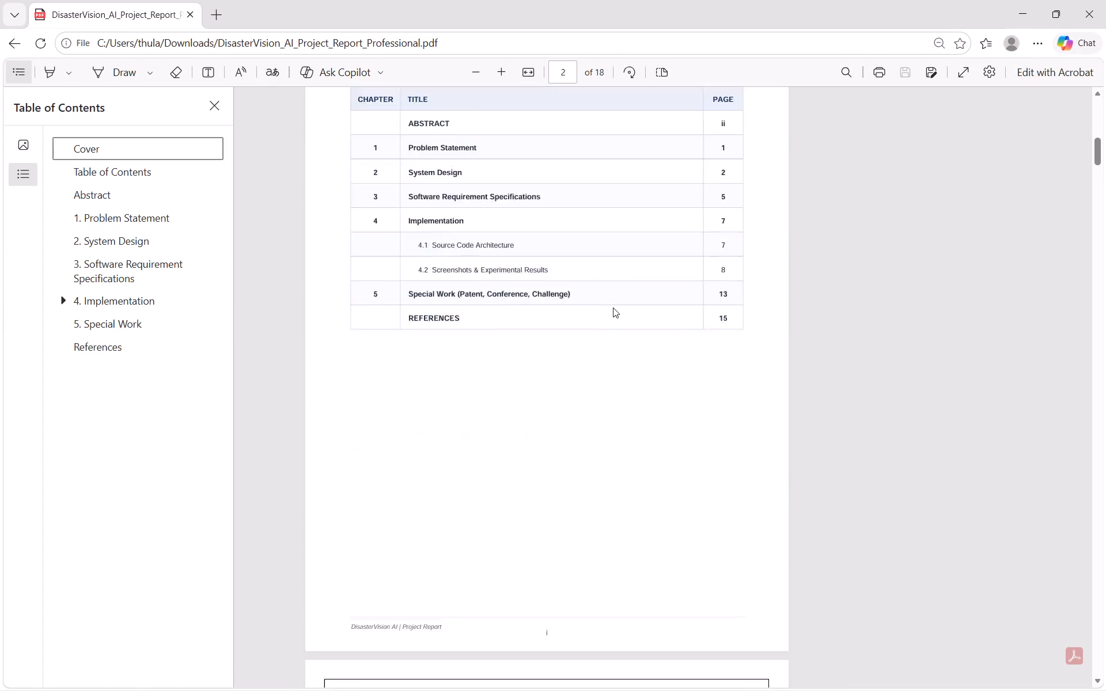
pyautogui.scroll(-3, 613, 307)
pyautogui.scroll(6, 613, 307)
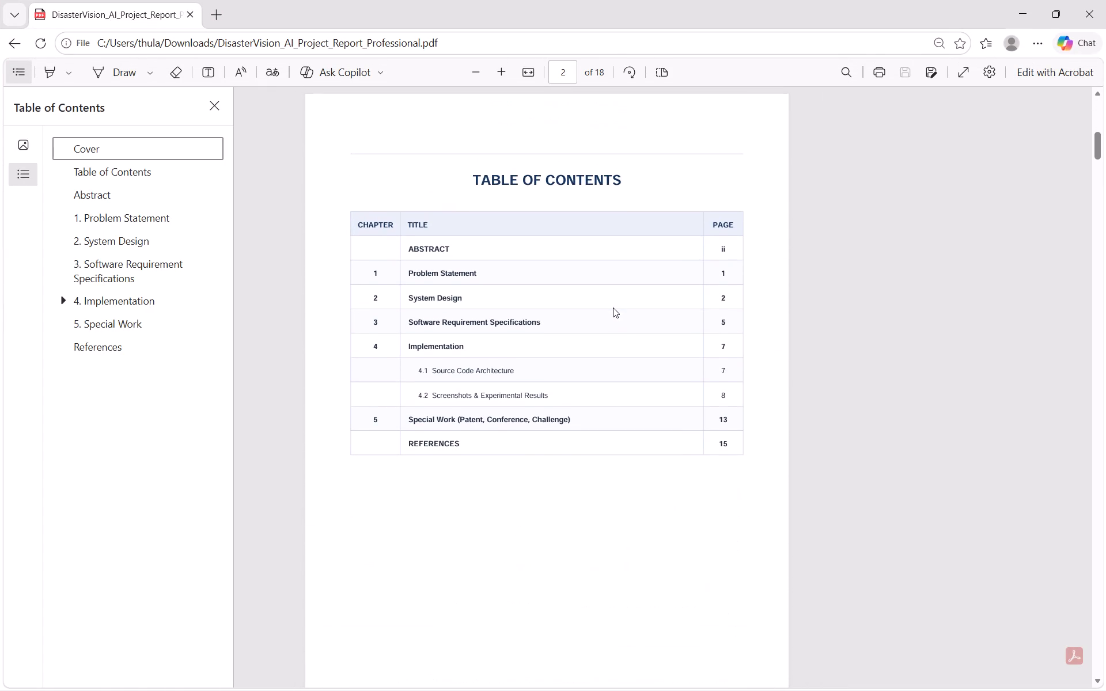
pyautogui.scroll(-9, 613, 307)
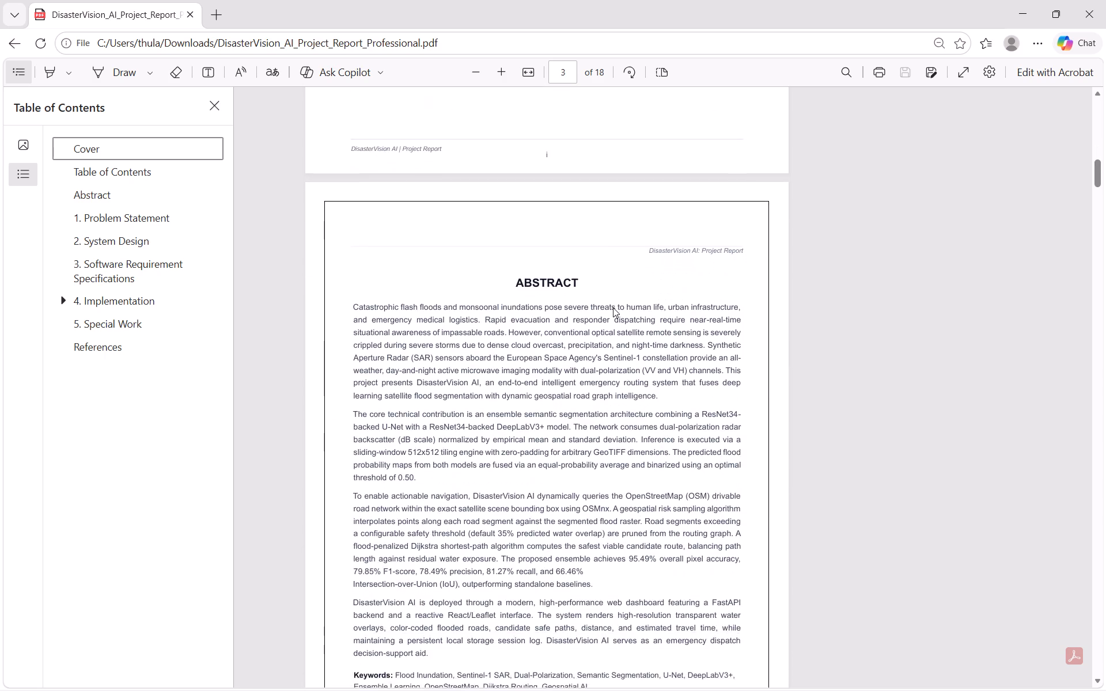
pyautogui.scroll(-12, 613, 307)
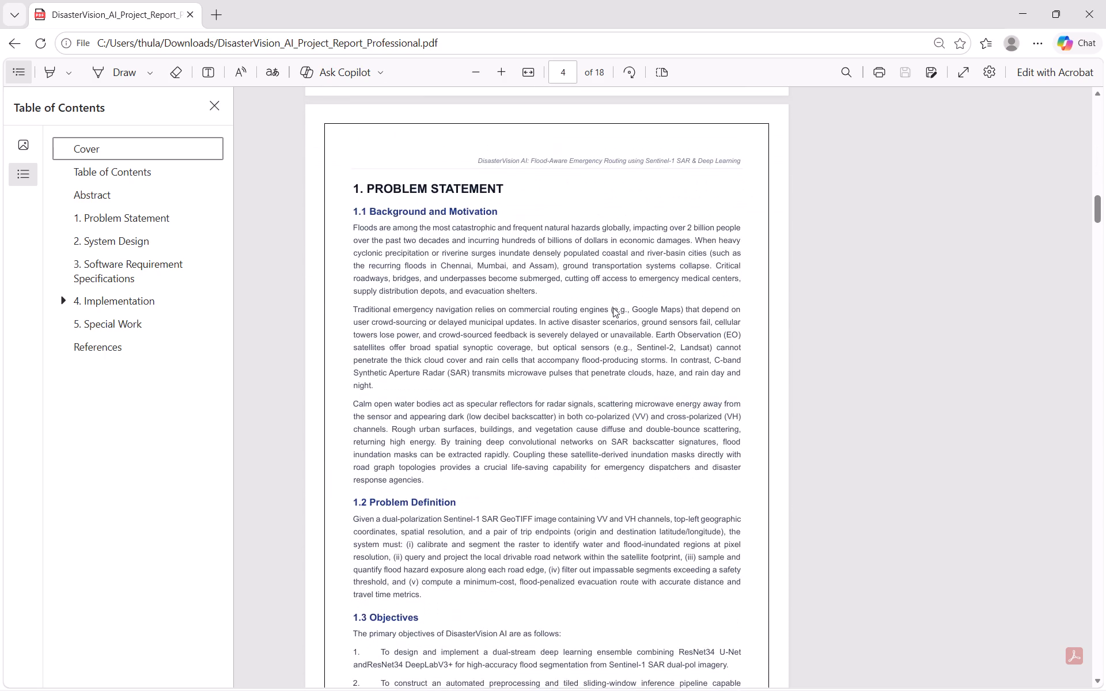
pyautogui.scroll(2, 613, 307)
pyautogui.scroll(-3, 613, 307)
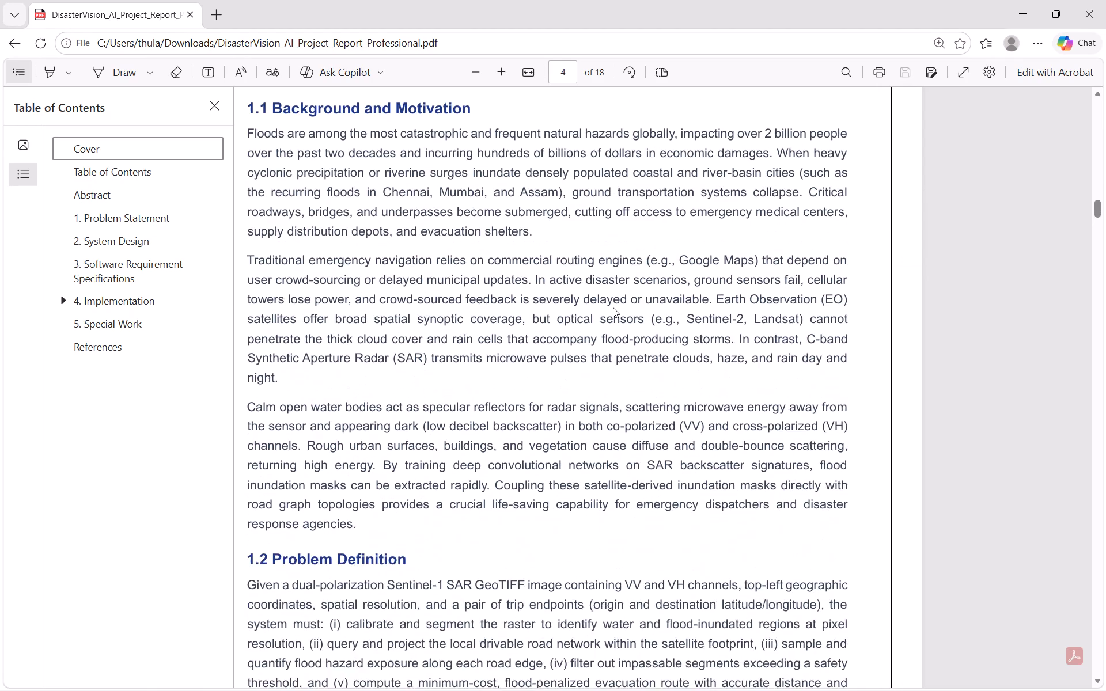
pyautogui.scroll(-1, 613, 307)
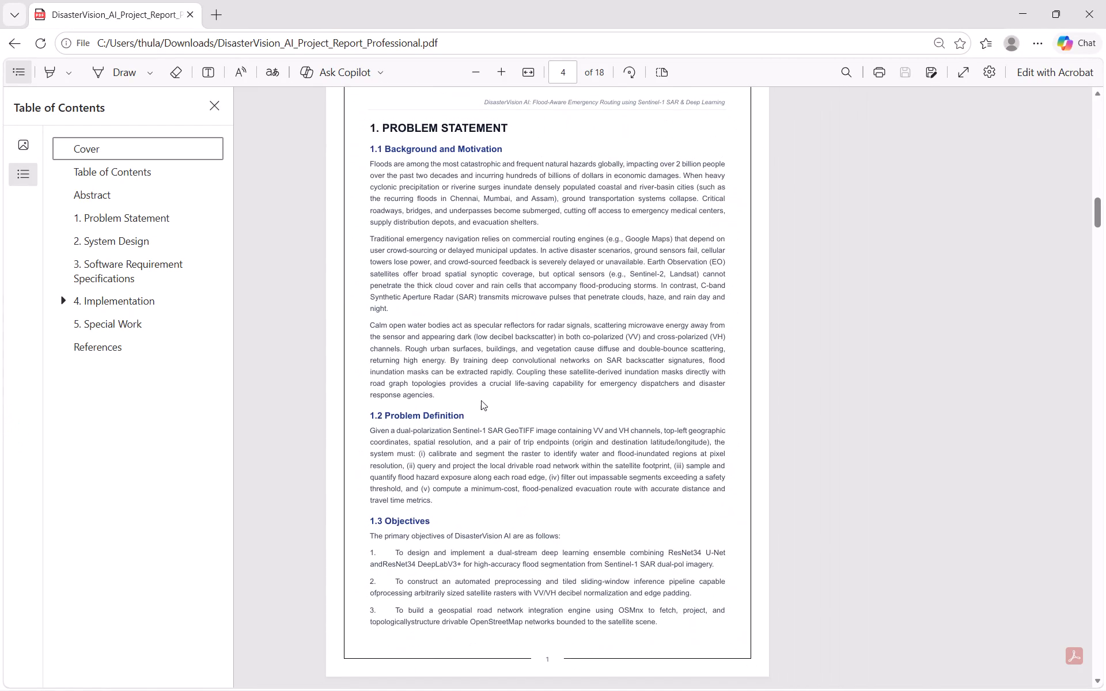
pyautogui.scroll(-3, 468, 393)
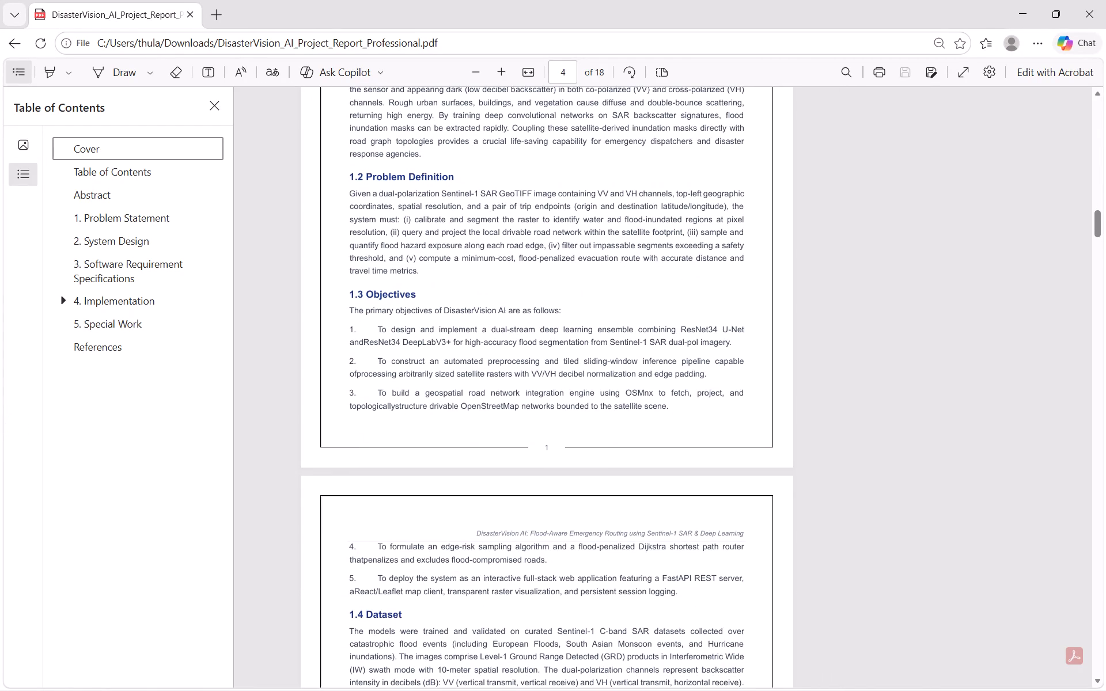
pyautogui.scroll(-1, 468, 393)
# View the report PDF in full screen and page back from the References through the Implementation source-code pages.
pyautogui.click(964, 76)
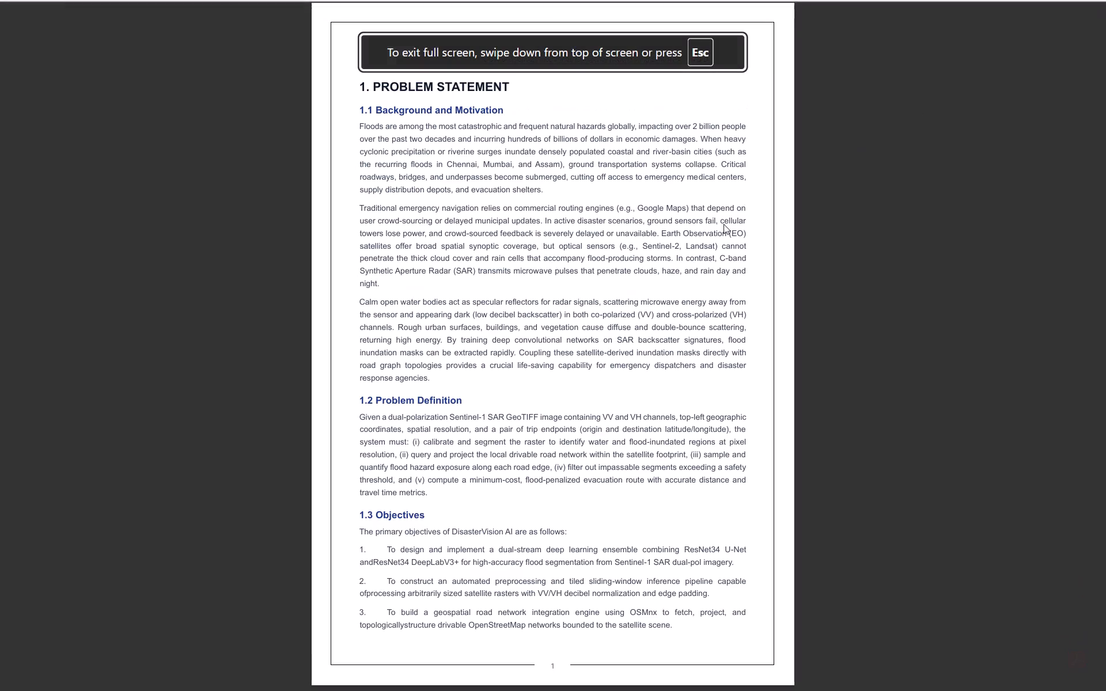
pyautogui.scroll(4, 673, 251)
pyautogui.scroll(-1, 673, 251)
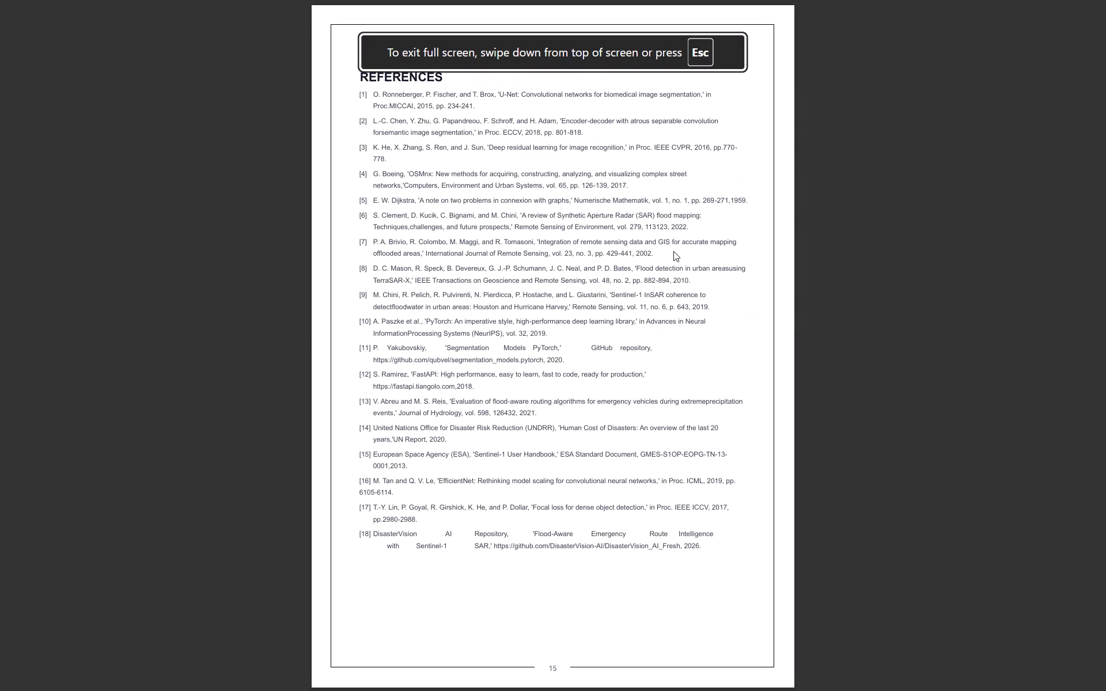
pyautogui.press('Right')
pyautogui.press('Left')
pyautogui.press('Left')
pyautogui.press('Left')
pyautogui.press('Left')
pyautogui.press('Left')
pyautogui.press('Left')
pyautogui.press('Left')
pyautogui.press('Left')
pyautogui.press('Left')
pyautogui.press('Left')
pyautogui.press('Left')
pyautogui.press('Left')
pyautogui.press('Left')
pyautogui.press('Left')
pyautogui.press('Left')
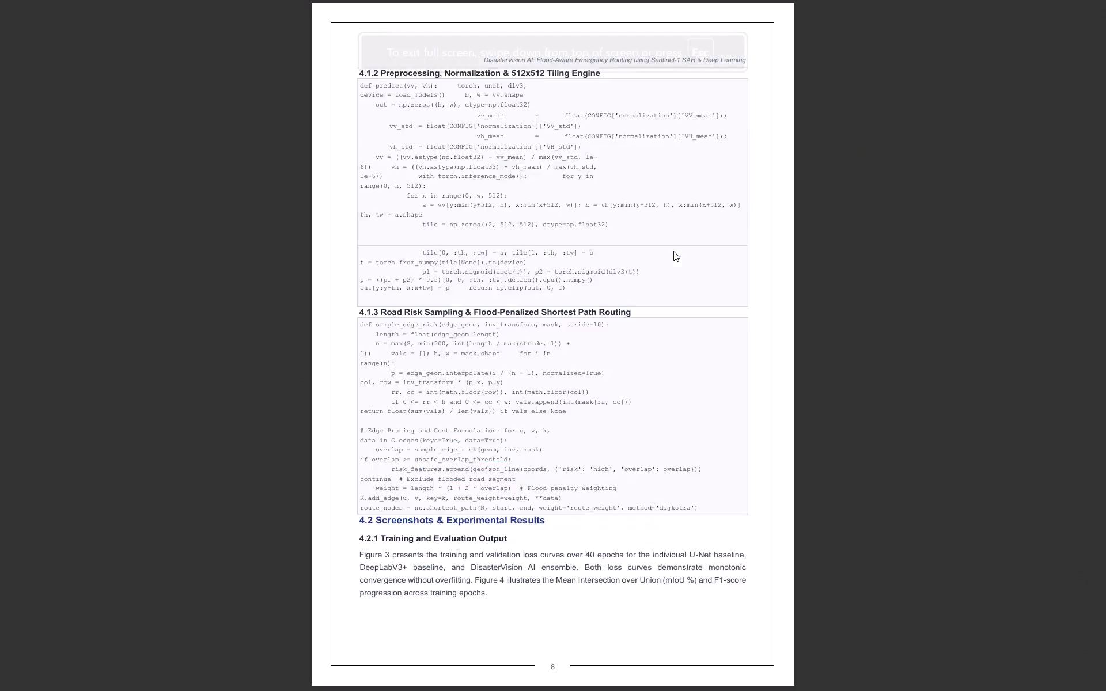
pyautogui.press('Left')
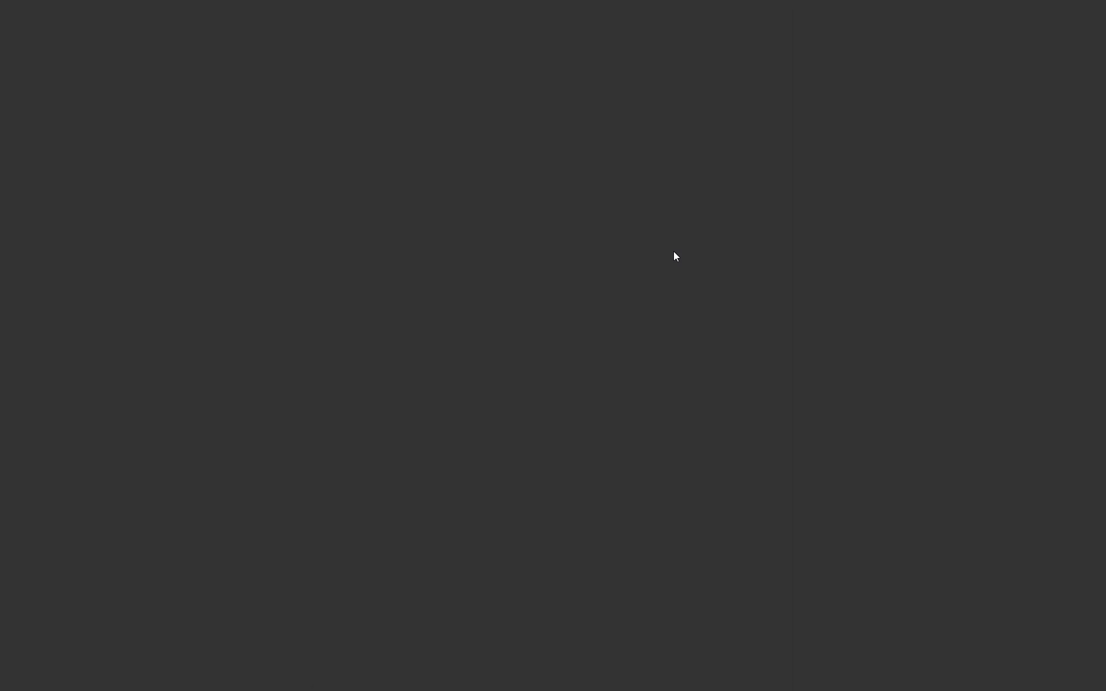
# Check the full-screen PDF pages from the Problem Statement chapter through the Dataset section and the start of System Design.
pyautogui.press('Right')
pyautogui.press('Right')
pyautogui.press('Left')
pyautogui.press('Right')
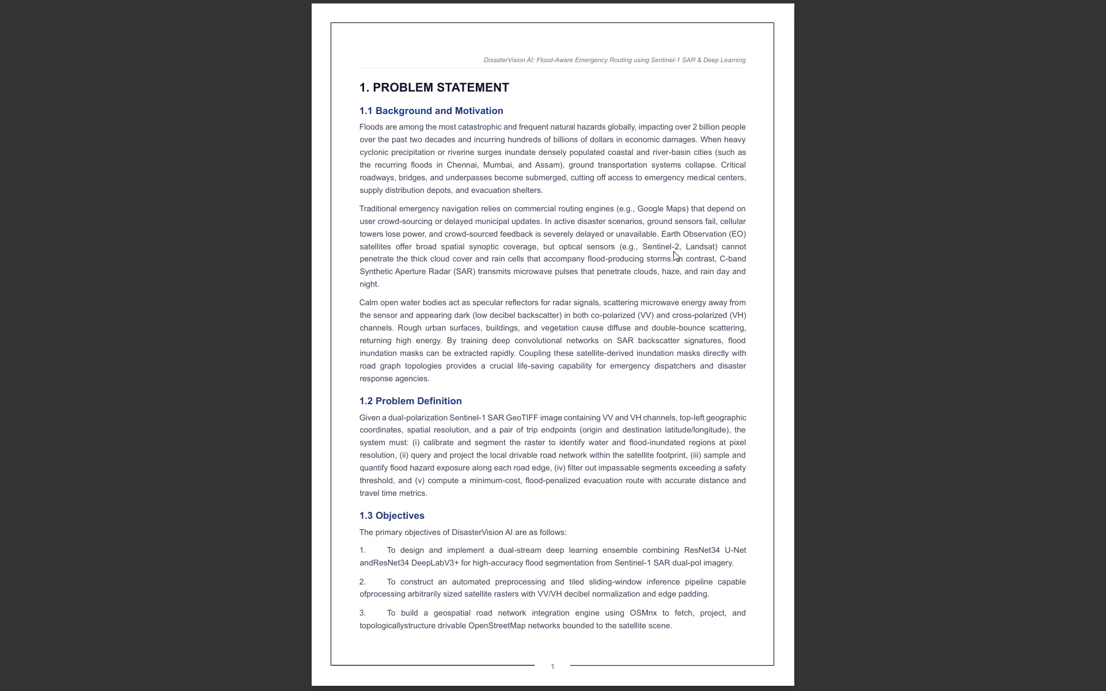
pyautogui.press('Right')
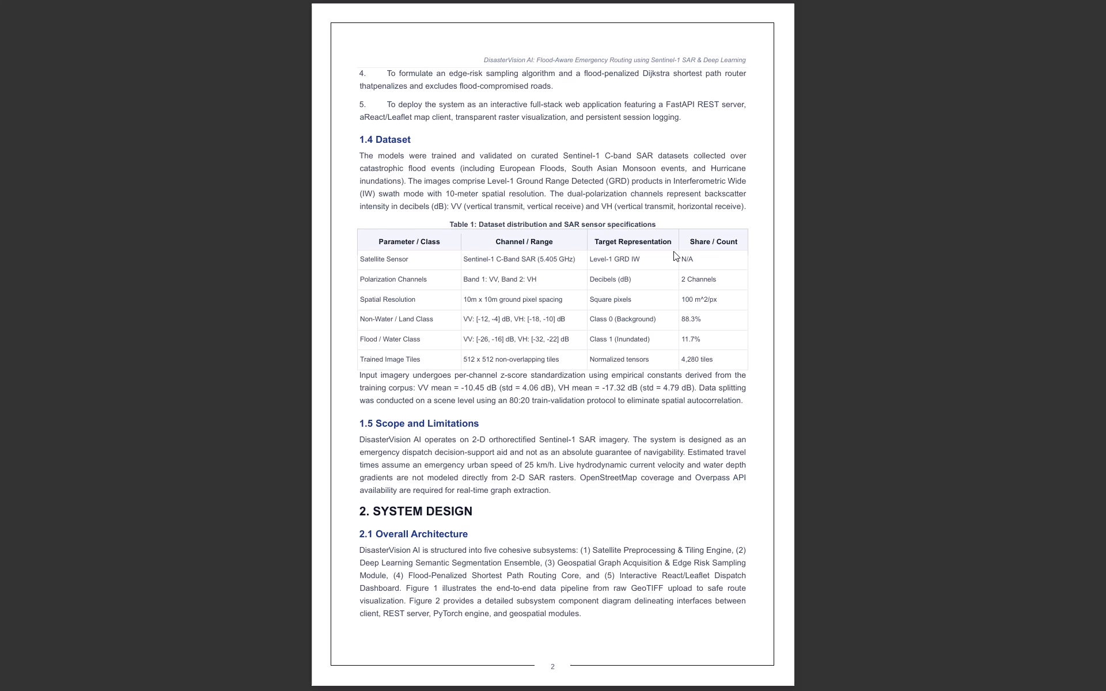
pyautogui.press('Right')
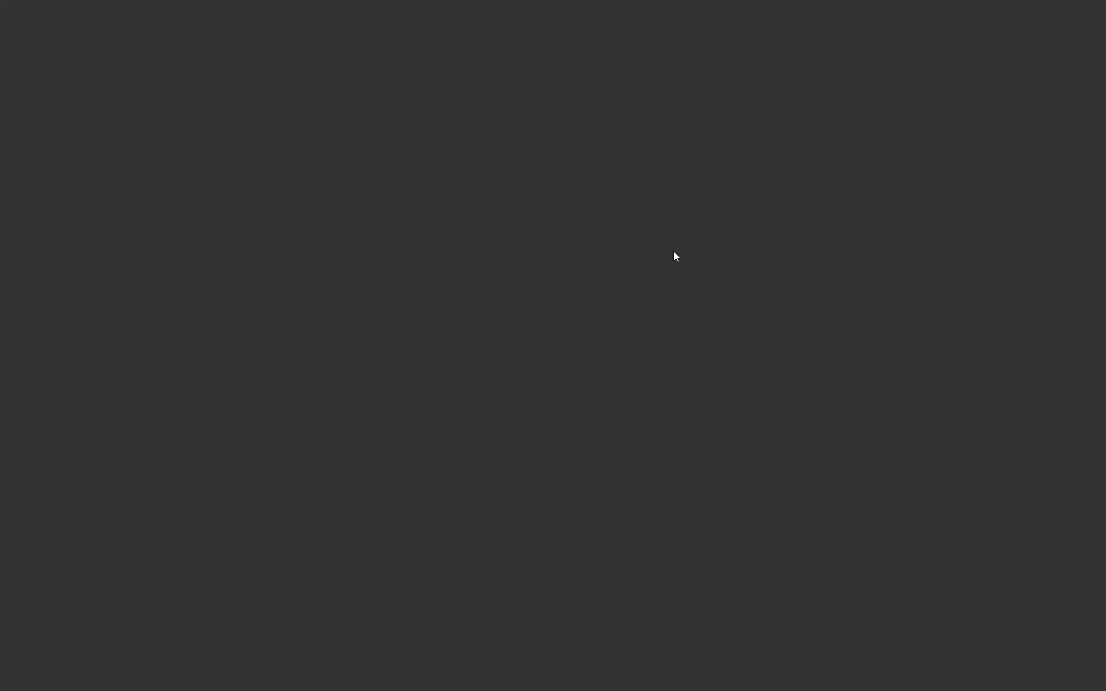
pyautogui.press('Right')
pyautogui.press('Right')
# Page further forward through the full-screen report PDF to examine the pages after the start of System Design, and close the PDF.
pyautogui.press('Right')
pyautogui.press('Right')
pyautogui.press('Right')
pyautogui.press('Right')
pyautogui.press('Right')
pyautogui.press('Right')
pyautogui.press('Right')
pyautogui.press('Right')
pyautogui.press('Right')
pyautogui.press('Right')
pyautogui.press('Right')
pyautogui.press('Left')
pyautogui.press('Escape')
pyautogui.click(1105, 0)
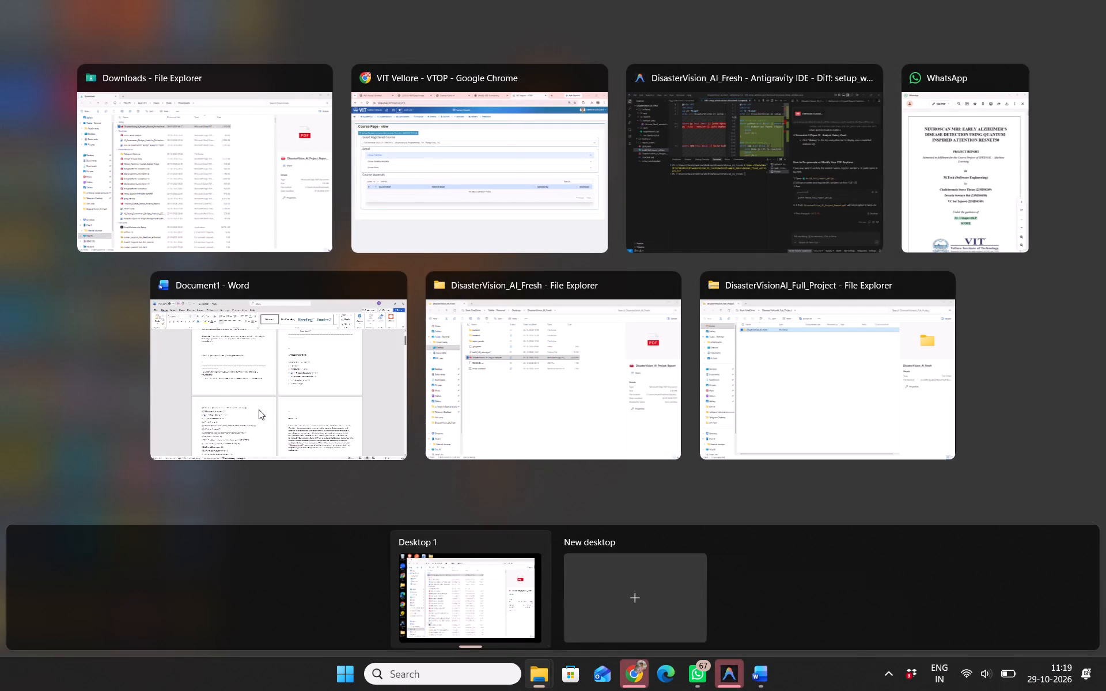
# Switch to the open Document1 window in Word.
pyautogui.click(340, 384)
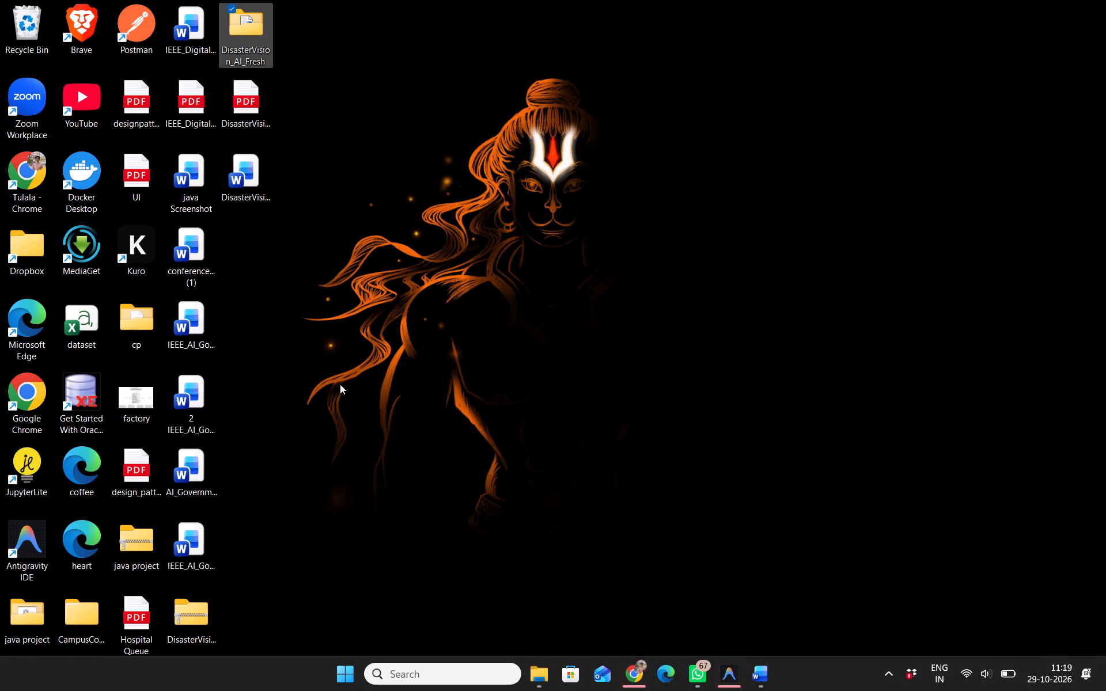
# Open the DisasterVision_AI_Project_Report Word document from the desktop.
pyautogui.doubleClick(251, 180)
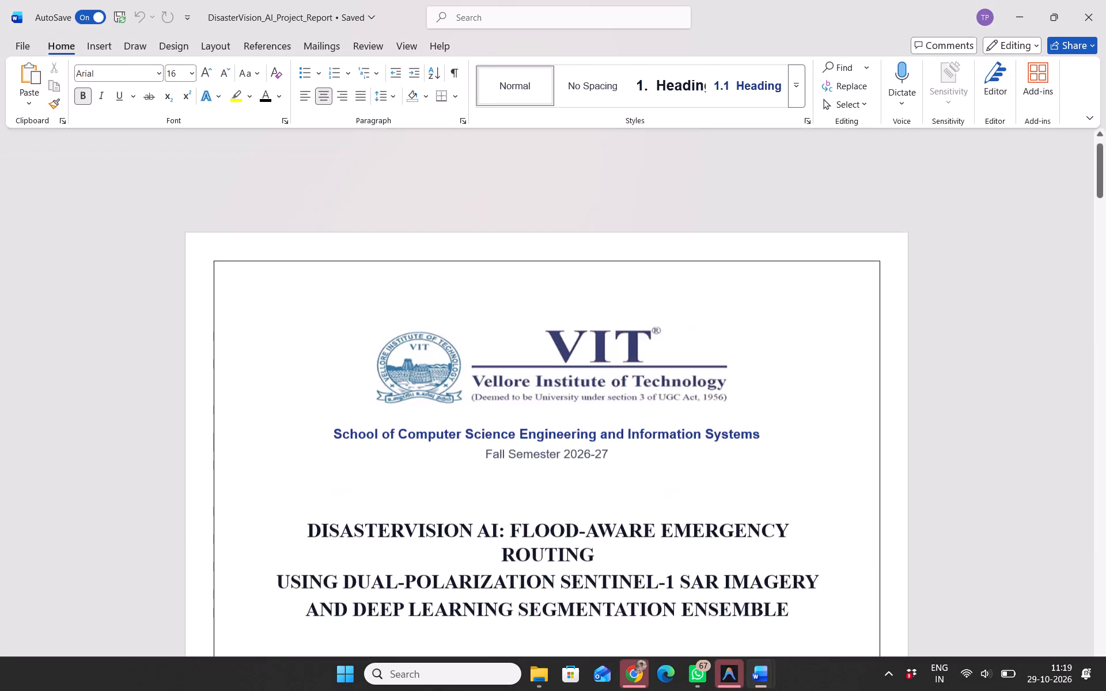
# Set the font colour of the first two Abstract paragraphs to black.
pyautogui.scroll(-13, 726, 374)
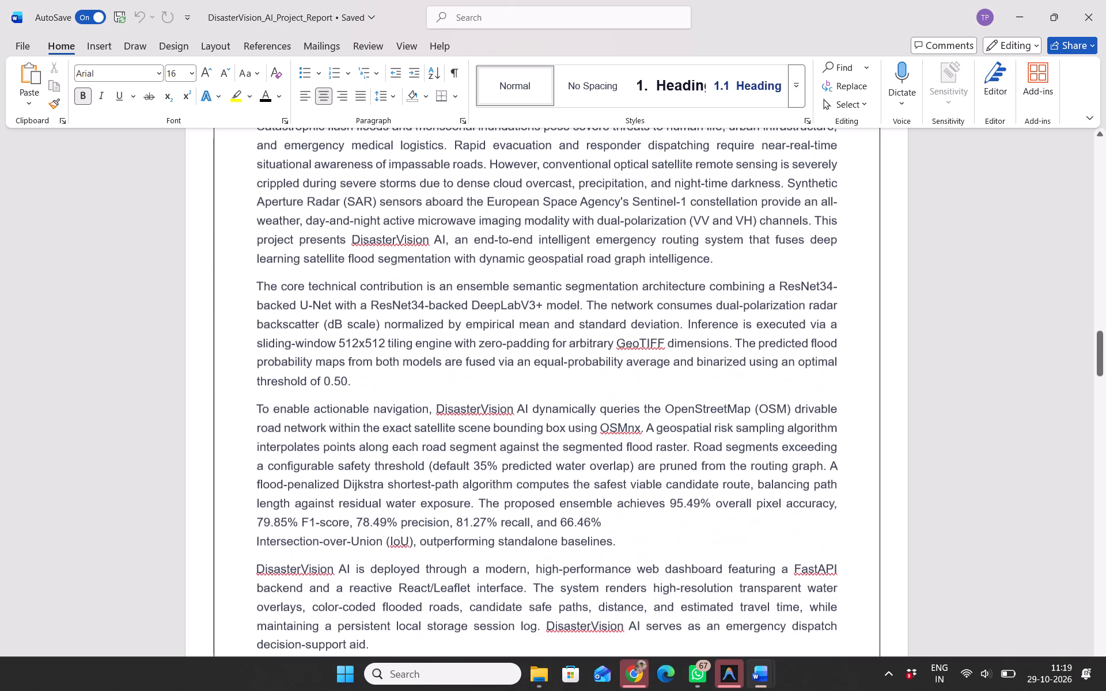
pyautogui.scroll(-1, 726, 374)
pyautogui.click(705, 364)
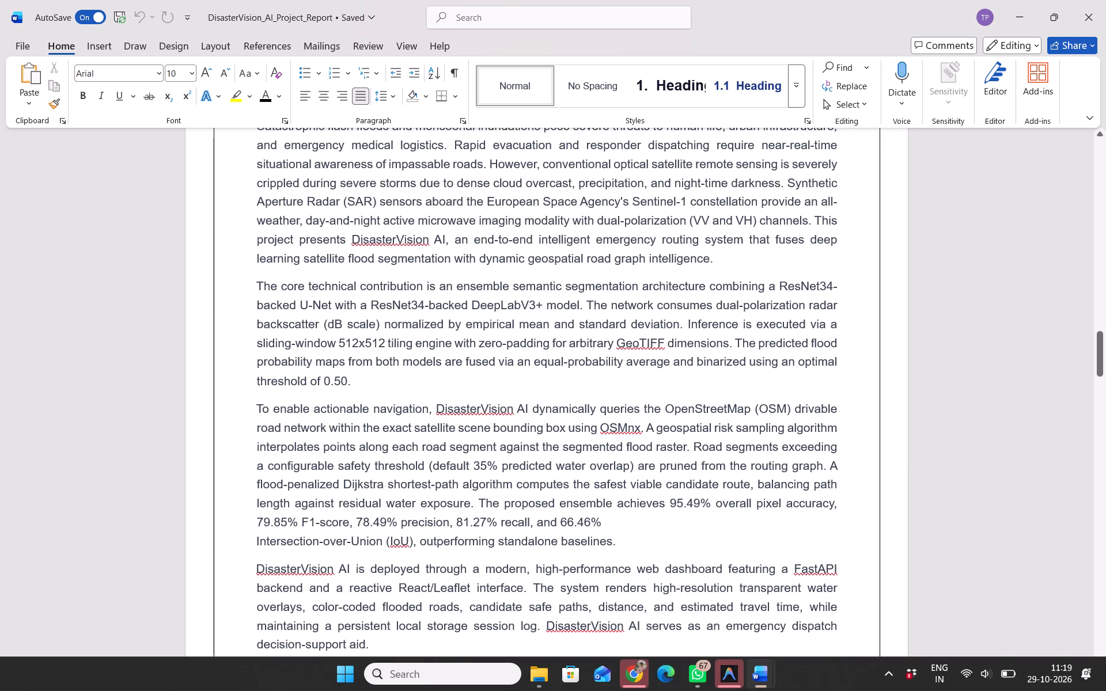
pyautogui.scroll(1, 533, 389)
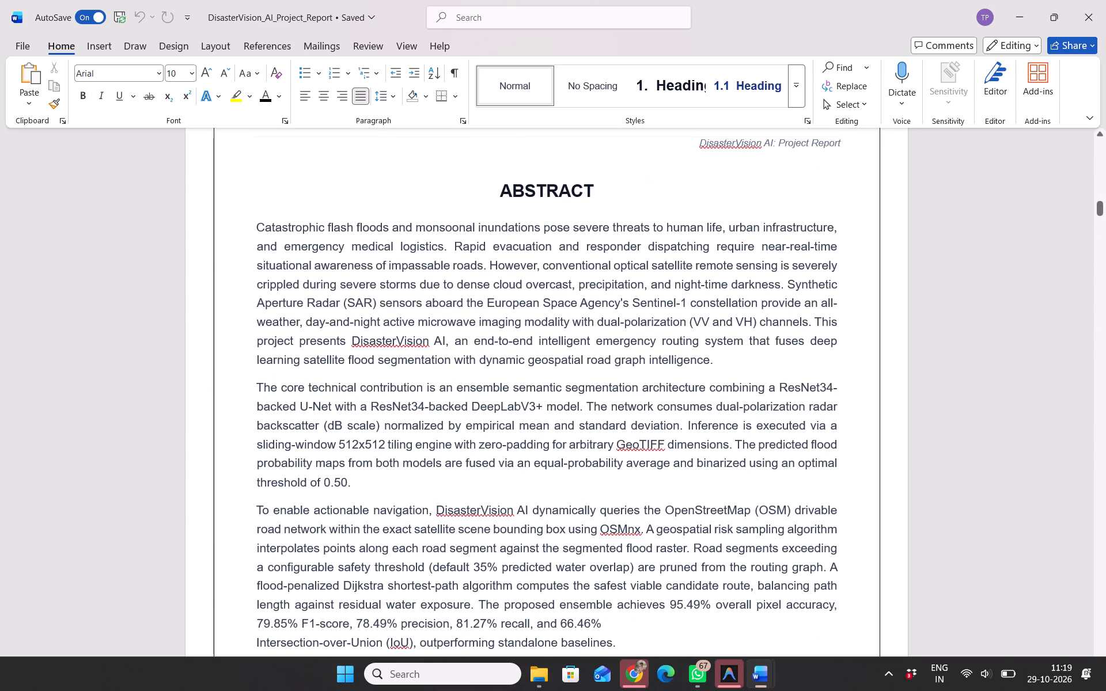
pyautogui.moveTo(253, 220); pyautogui.dragTo(373, 479)
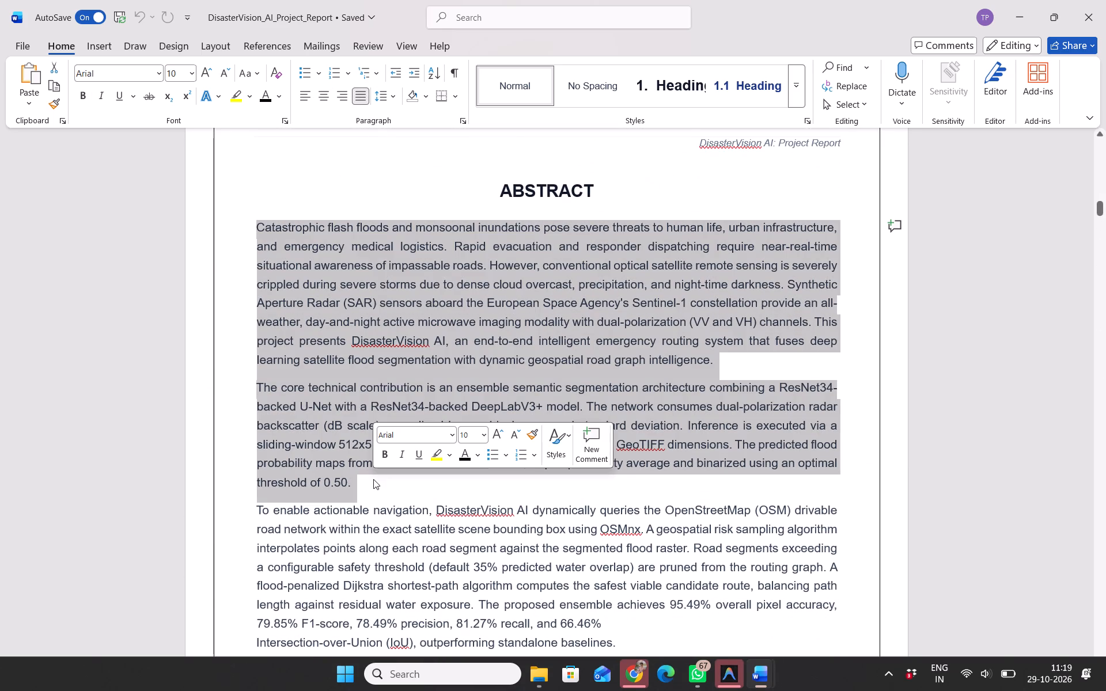
pyautogui.click(467, 458)
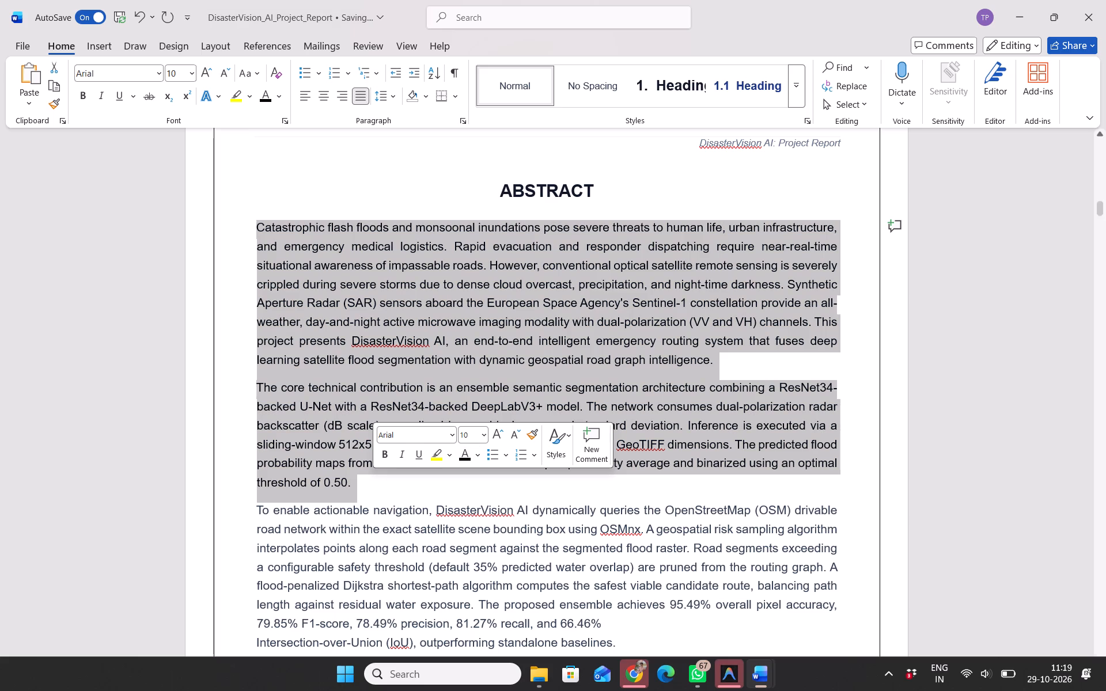
pyautogui.click(533, 508)
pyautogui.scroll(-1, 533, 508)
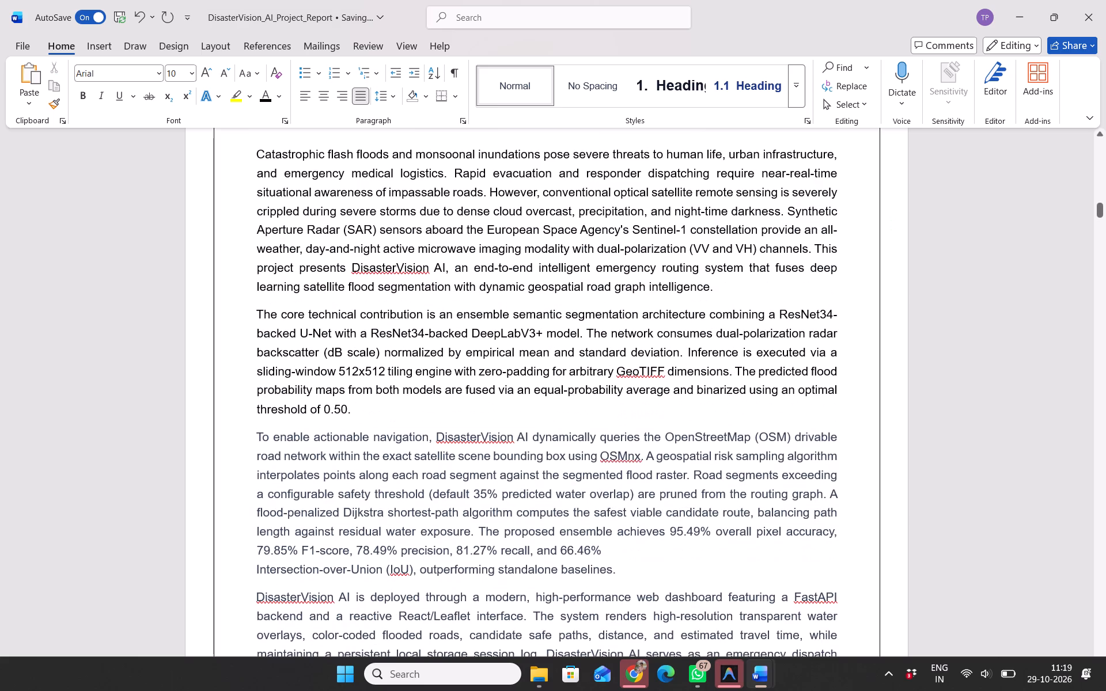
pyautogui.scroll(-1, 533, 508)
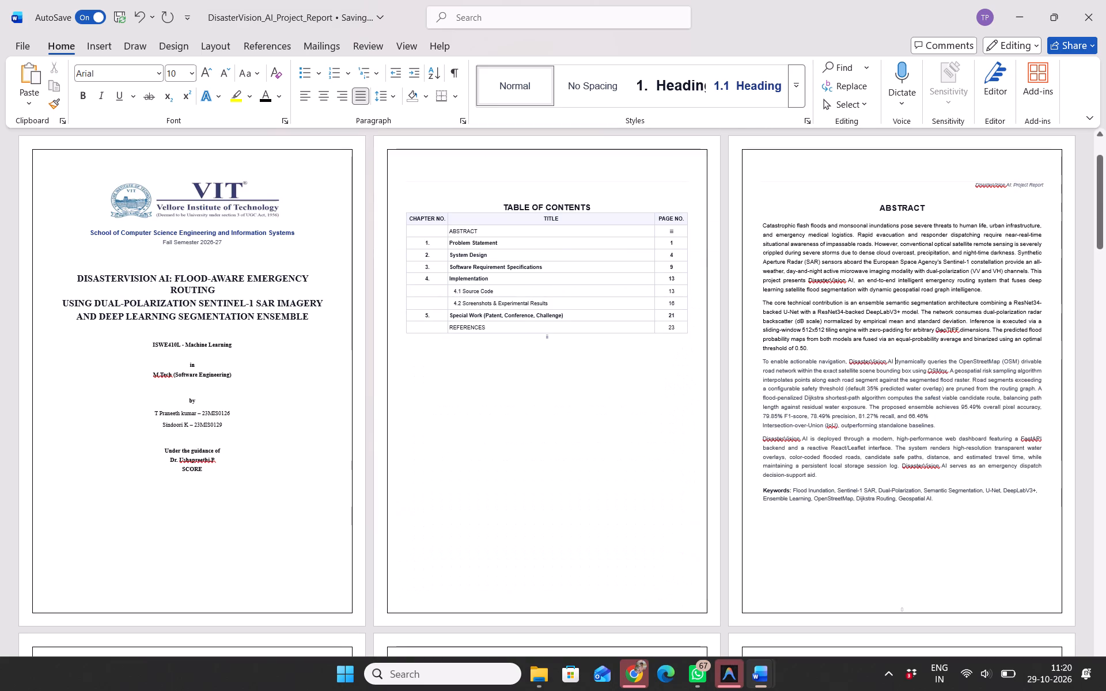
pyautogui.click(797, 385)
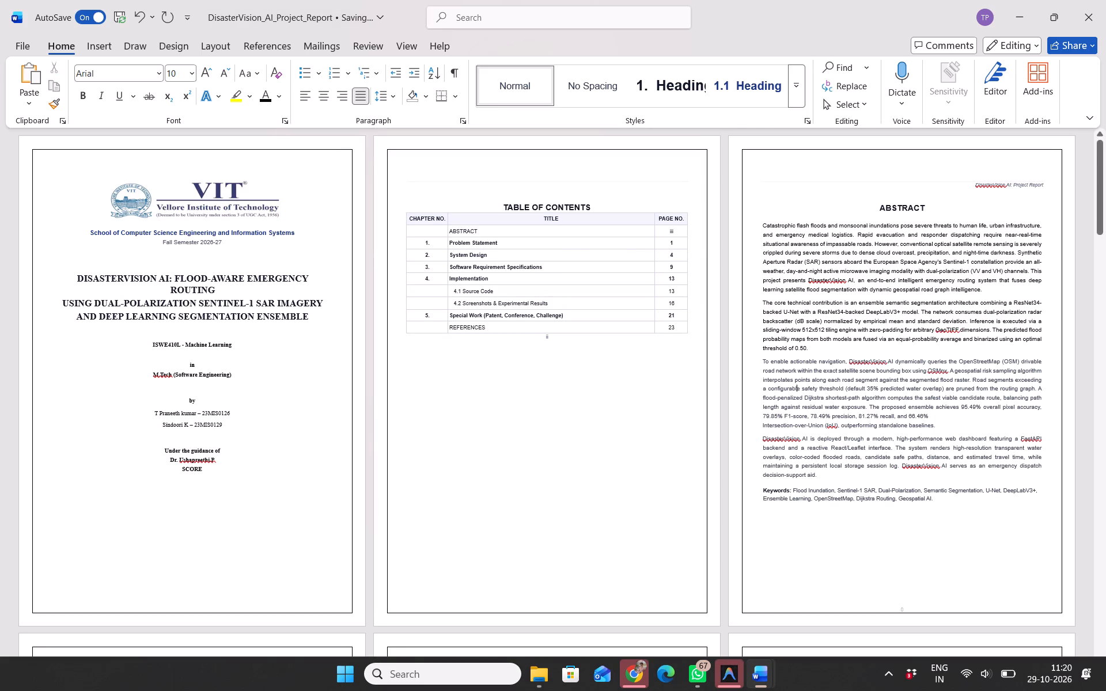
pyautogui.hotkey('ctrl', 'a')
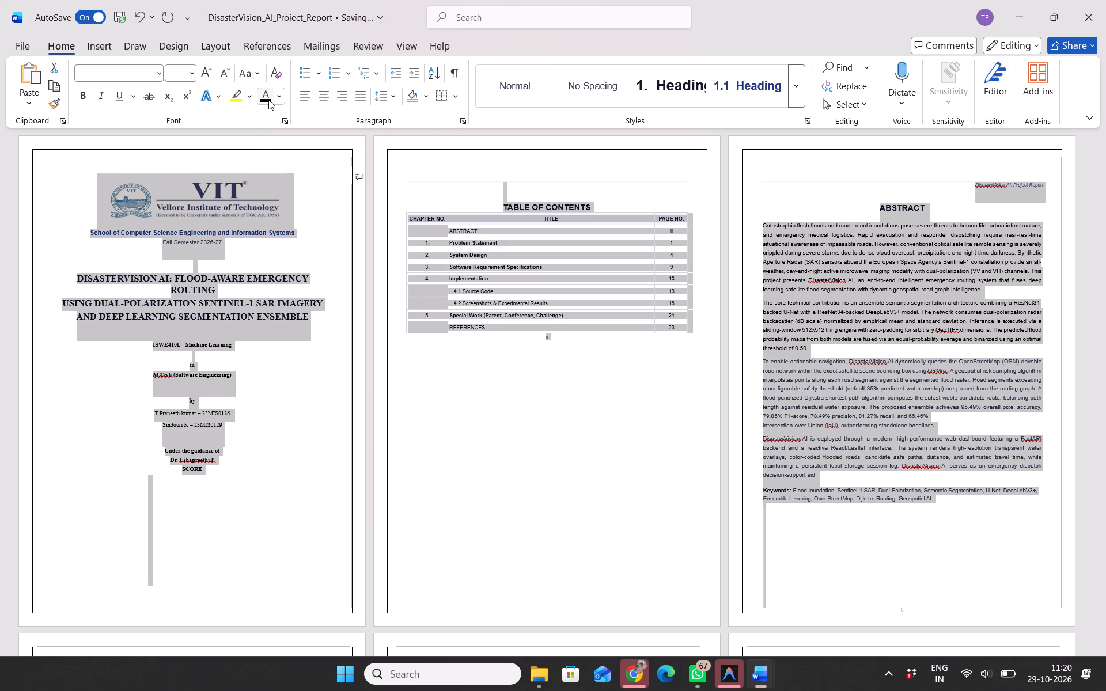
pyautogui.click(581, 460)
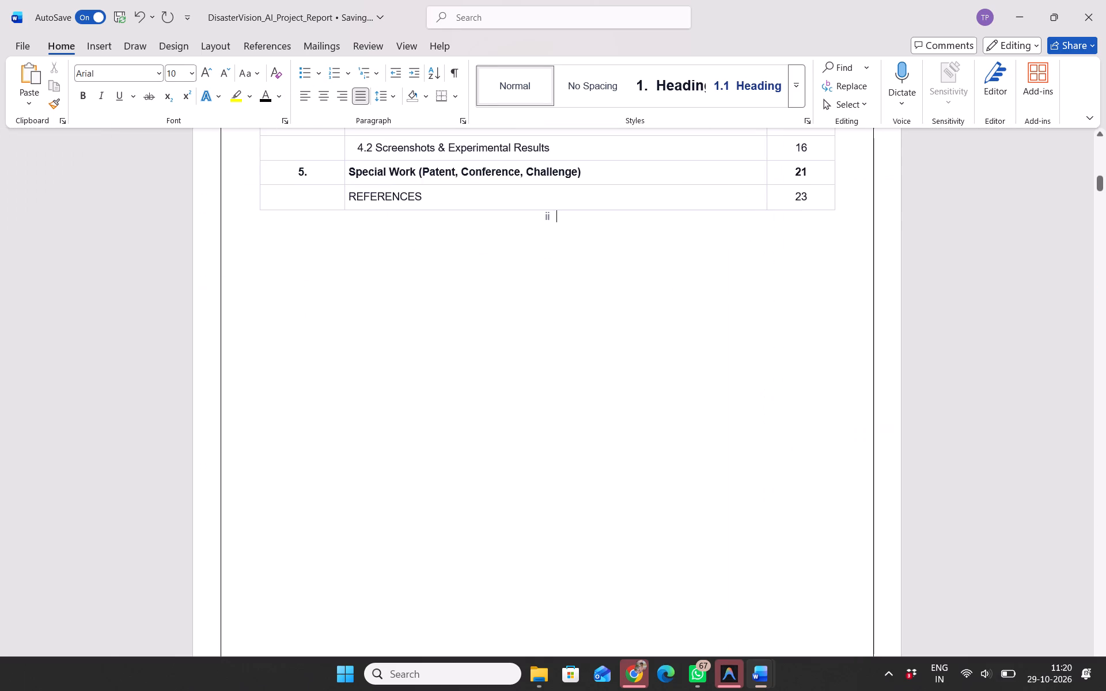
# Examine the Word report's text colour and layout from the cover and table of contents through the abstract to System Design.
pyautogui.scroll(8, 908, 455)
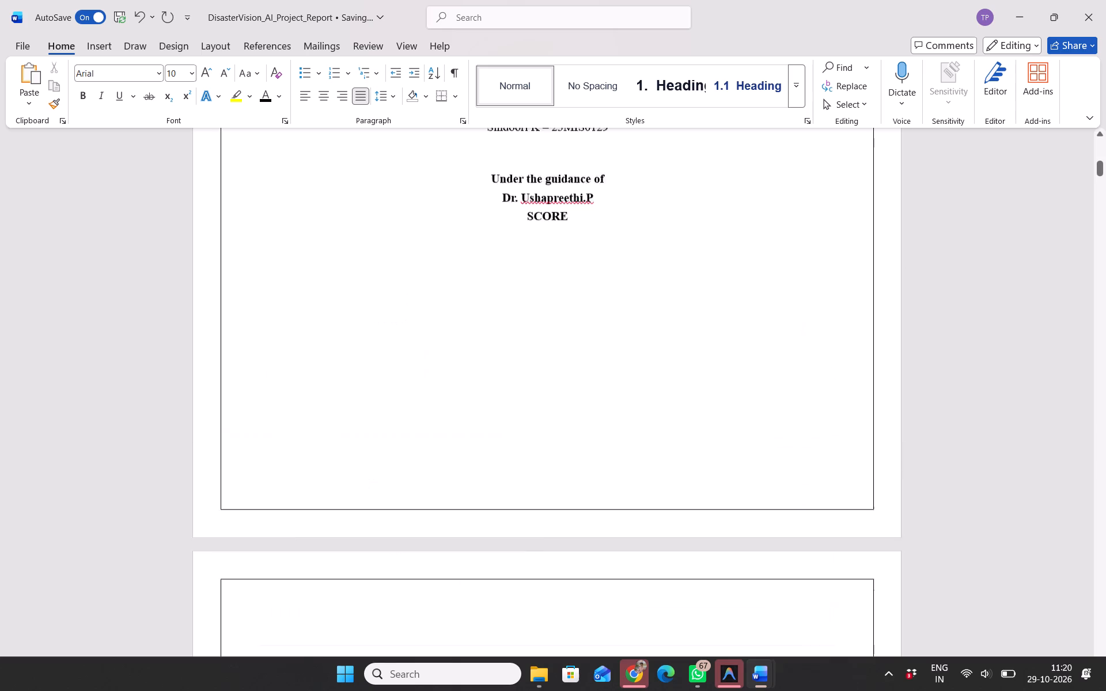
pyautogui.scroll(-2, 908, 455)
pyautogui.scroll(4, 908, 455)
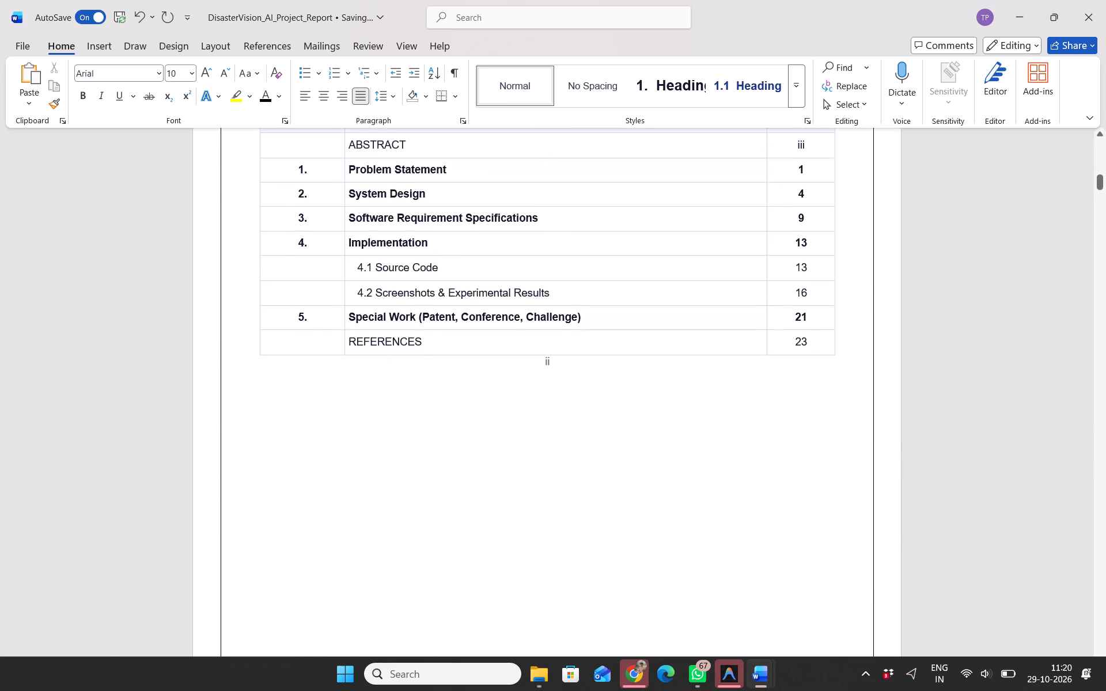
pyautogui.scroll(2, 908, 455)
pyautogui.scroll(-7, 908, 455)
pyautogui.scroll(3, 908, 455)
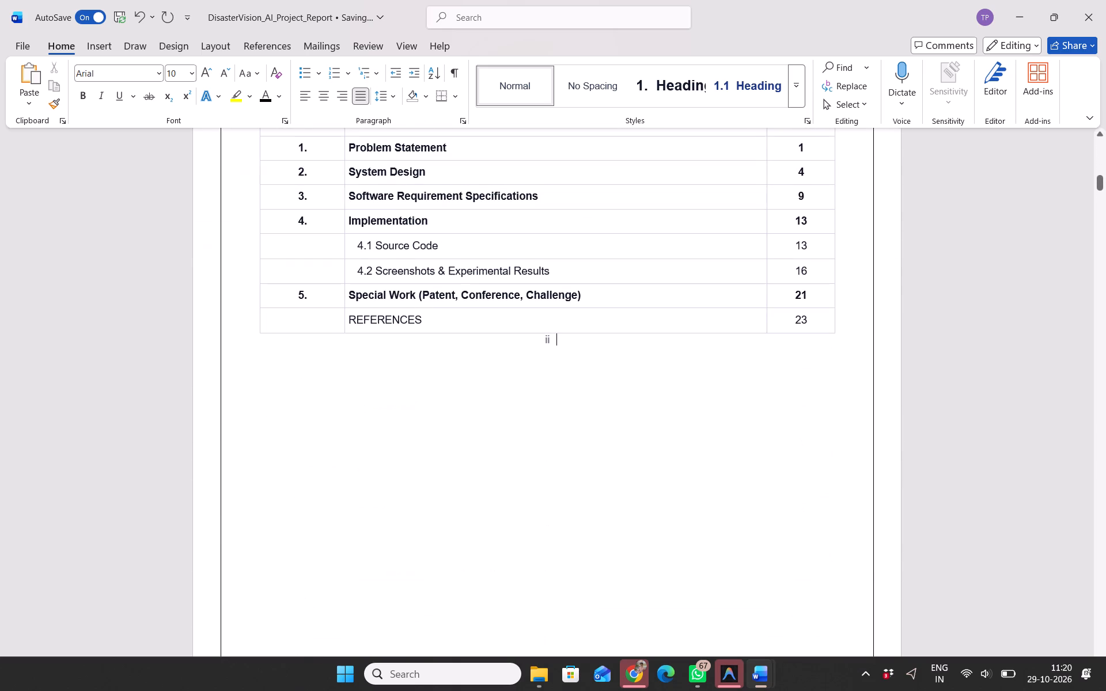
pyautogui.scroll(-7, 593, 354)
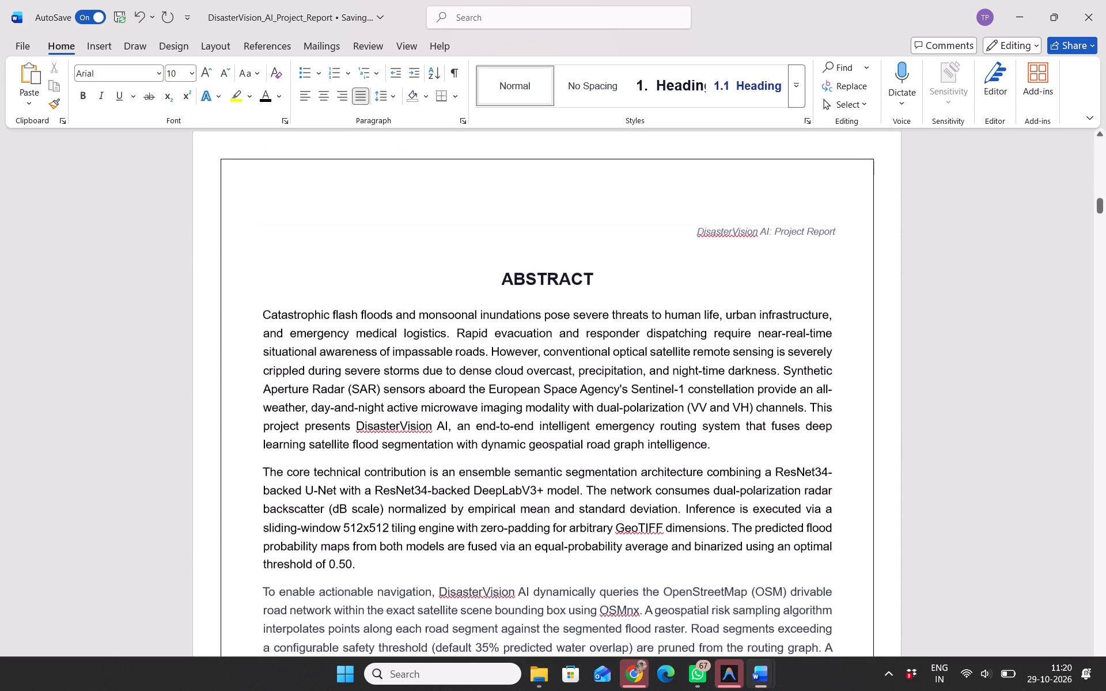
pyautogui.scroll(-3, 593, 354)
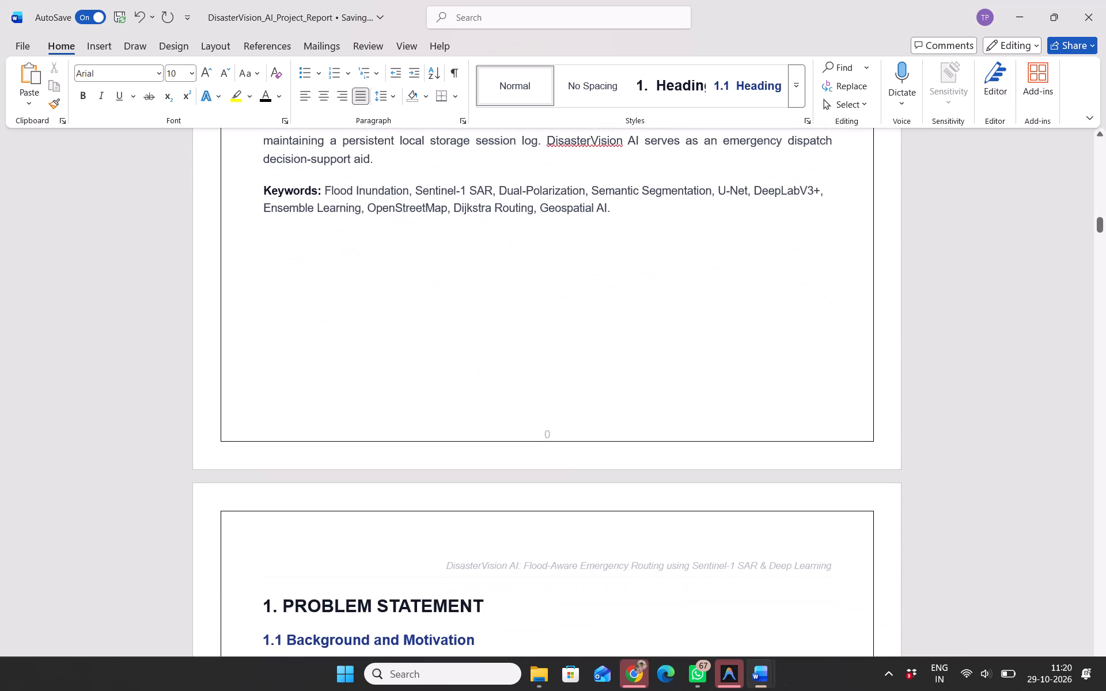
pyautogui.scroll(-9, 593, 354)
pyautogui.scroll(1, 593, 354)
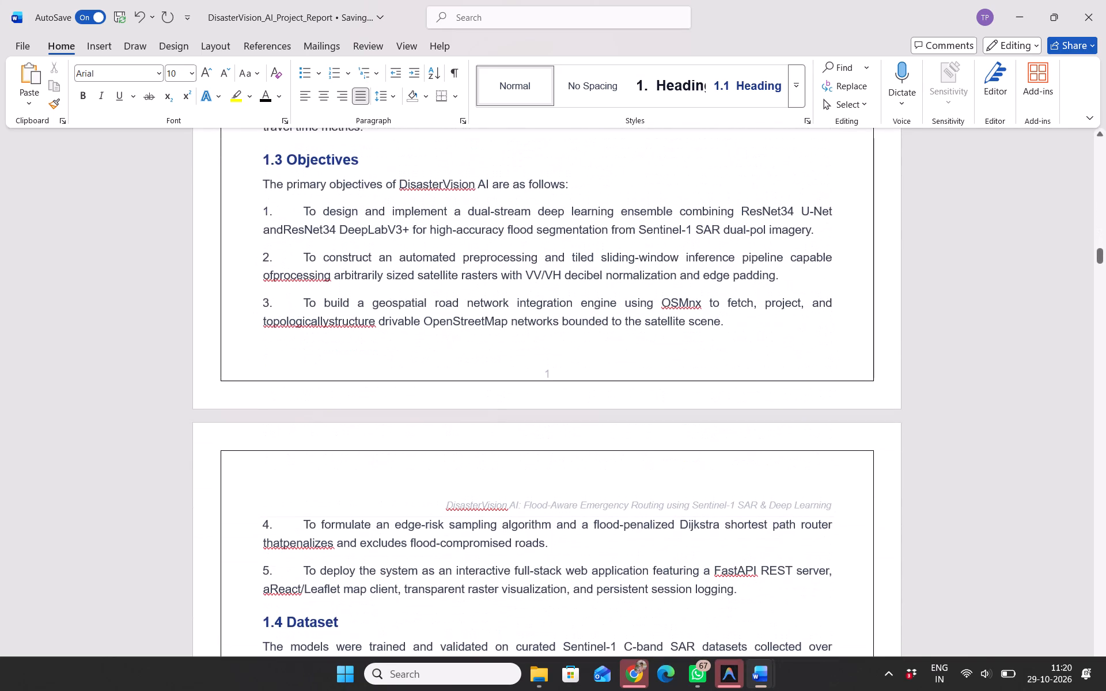
pyautogui.scroll(1, 593, 354)
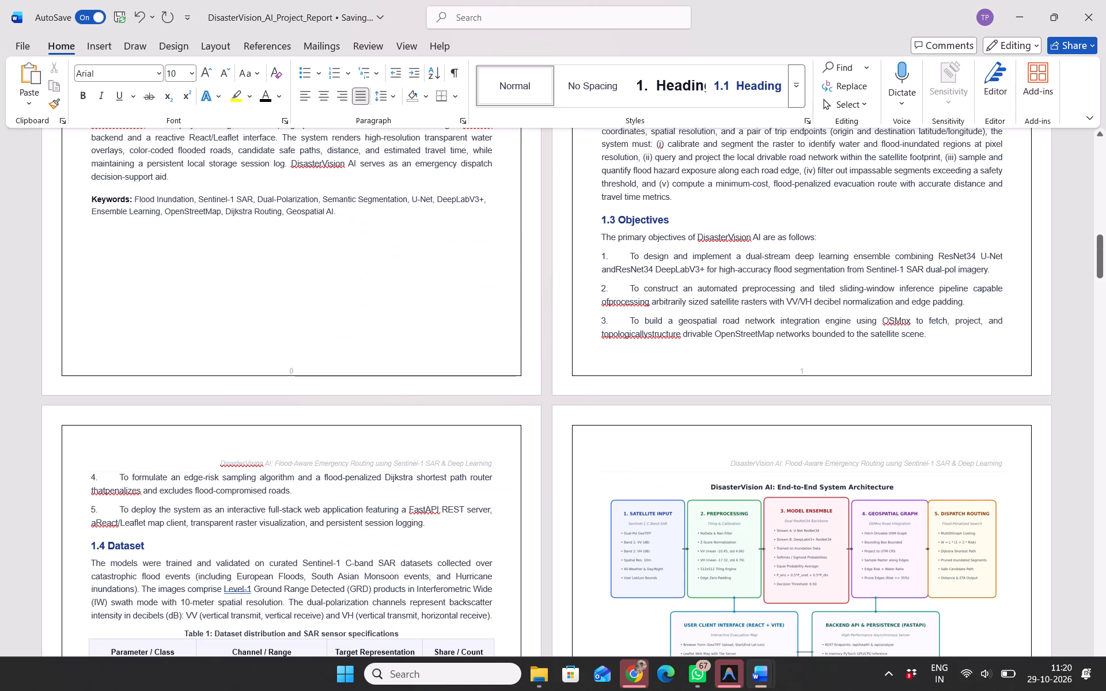
pyautogui.scroll(20, 570, 365)
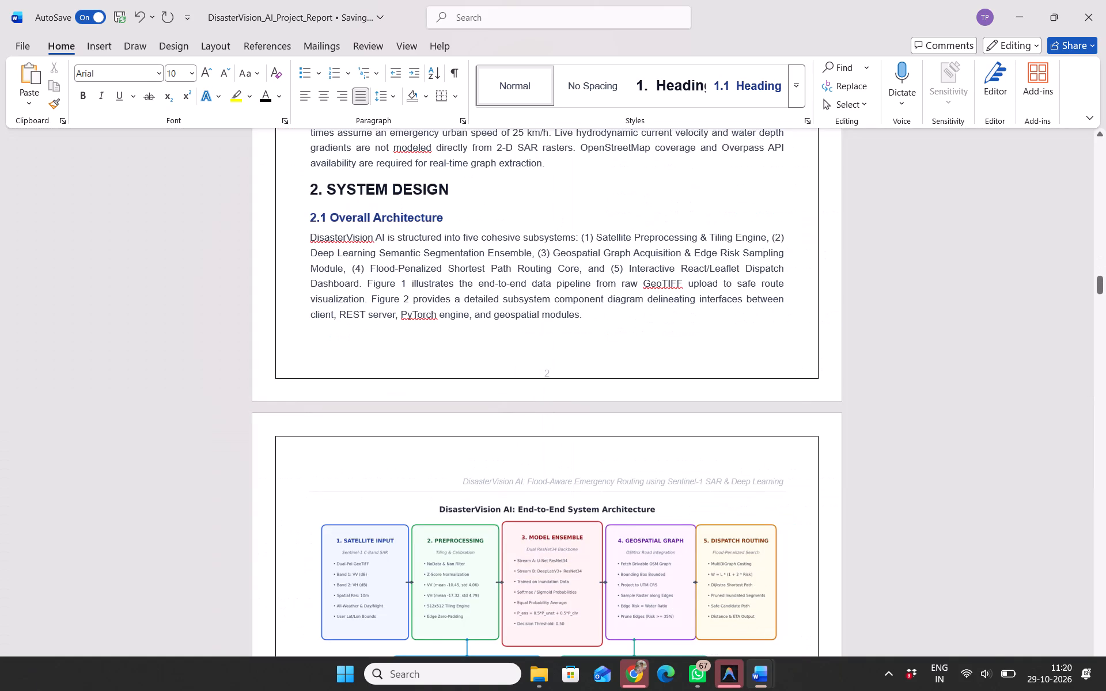
# Set the font colour to black for the Abstract text from its second paragraph through the Keywords lines.
pyautogui.scroll(18, 570, 365)
pyautogui.scroll(9, 658, 276)
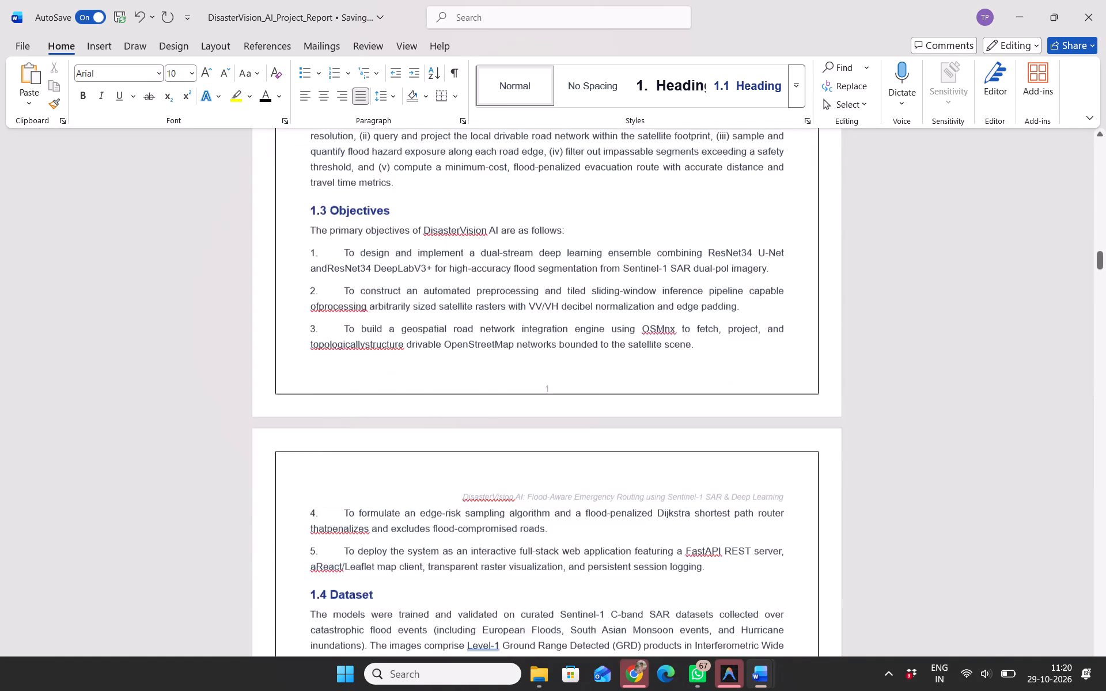
pyautogui.scroll(7, 658, 276)
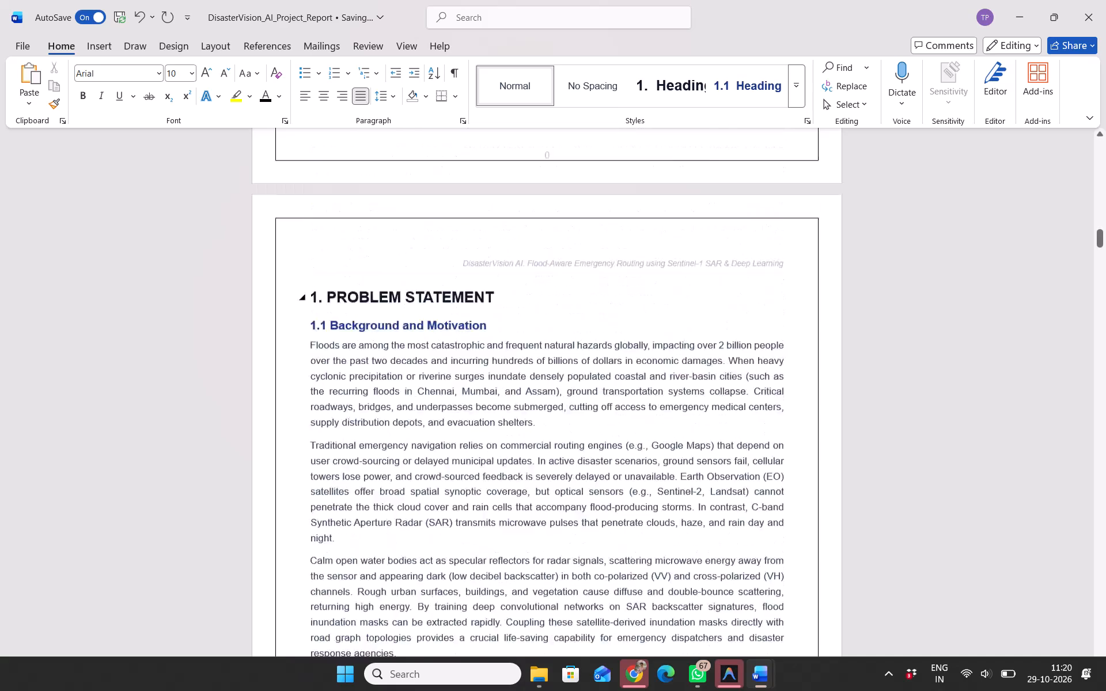
pyautogui.scroll(2, 658, 276)
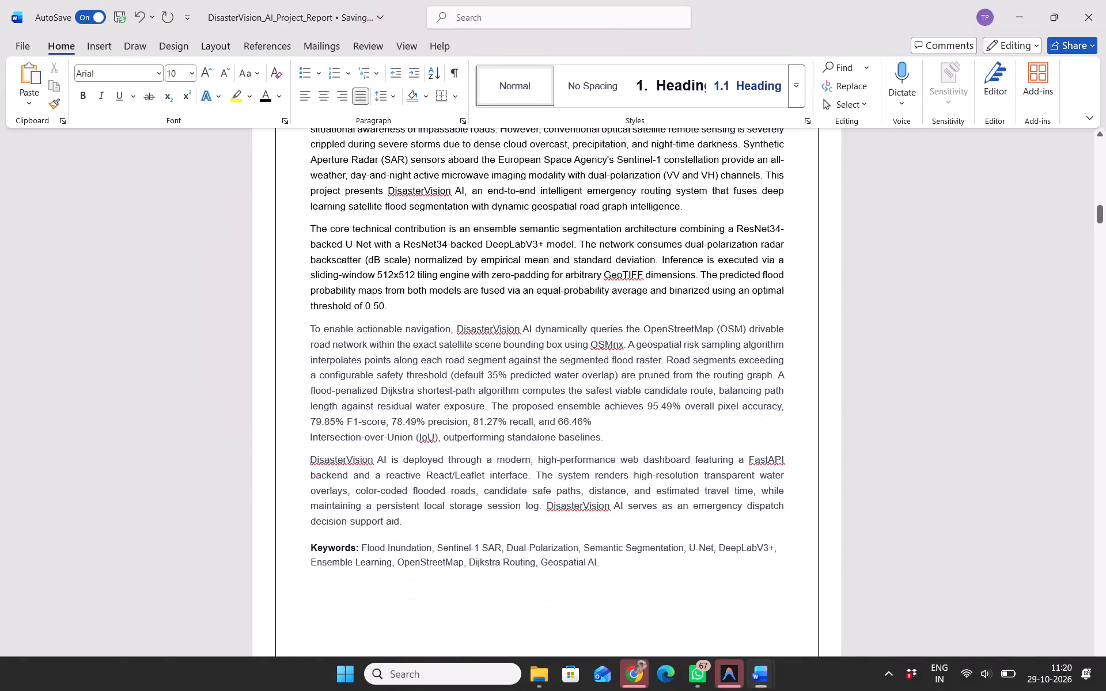
pyautogui.moveTo(615, 568); pyautogui.dragTo(329, 470)
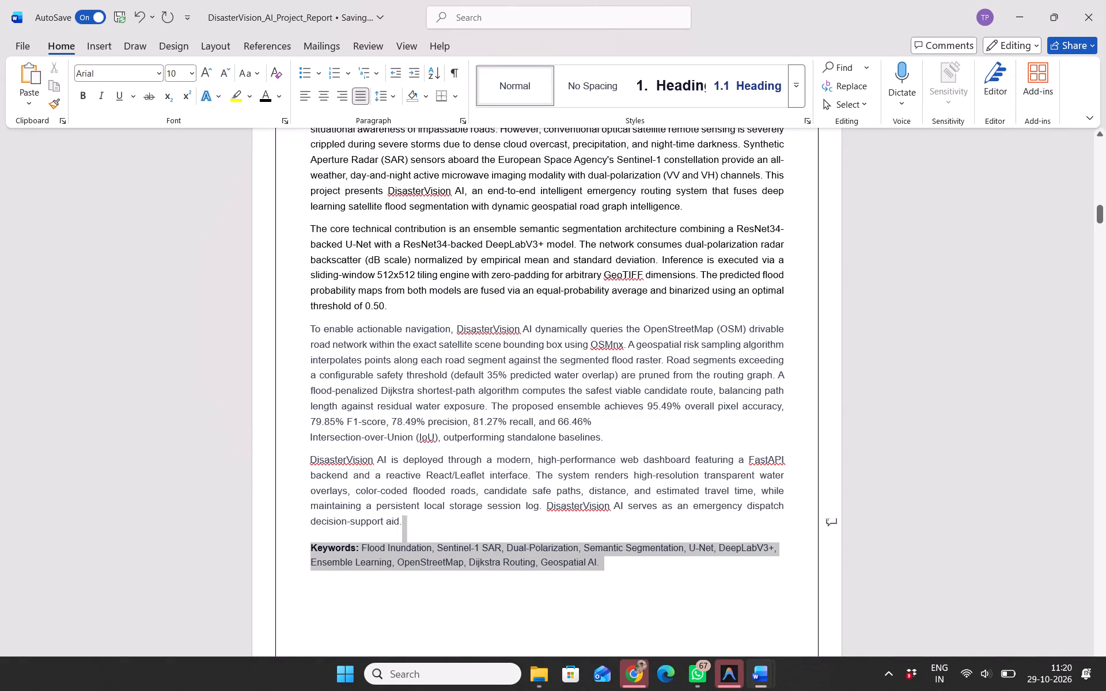
pyautogui.moveTo(329, 470); pyautogui.dragTo(298, 230)
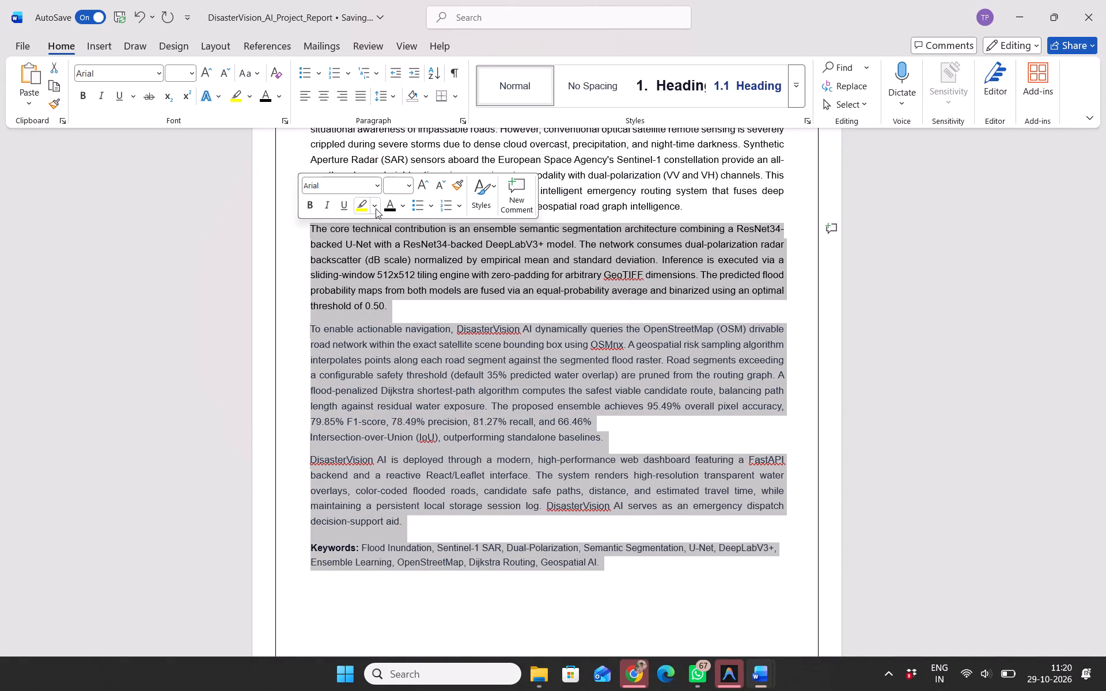
pyautogui.click(395, 208)
pyautogui.click(602, 298)
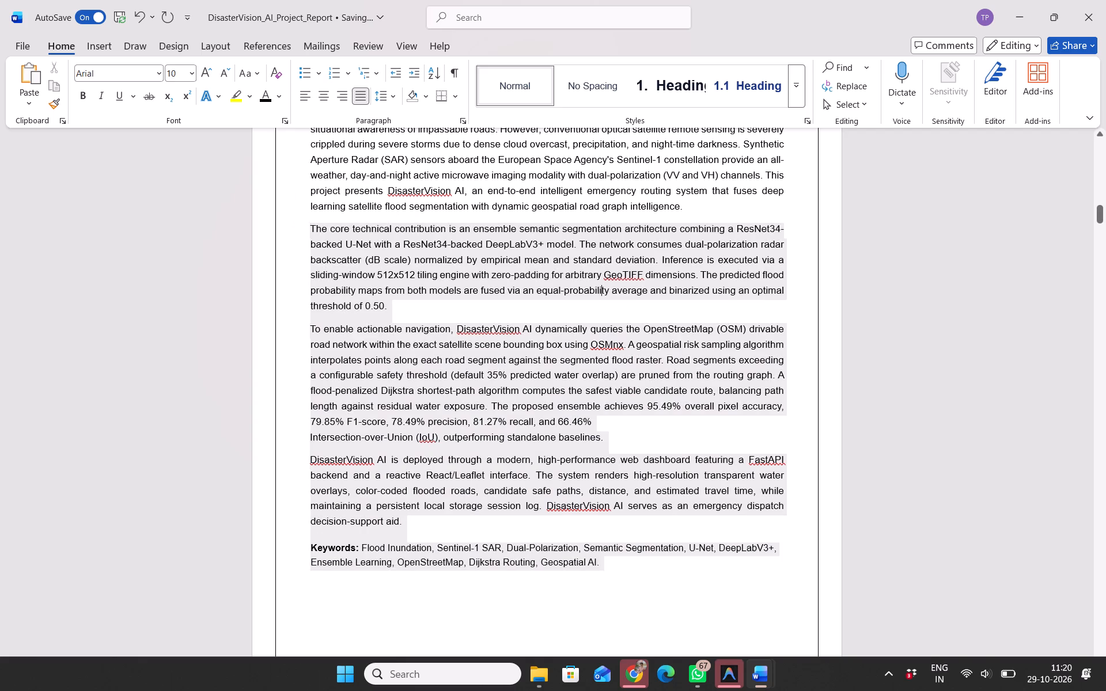
# Delete the Keywords lines at the end of the Abstract.
pyautogui.scroll(-5, 537, 350)
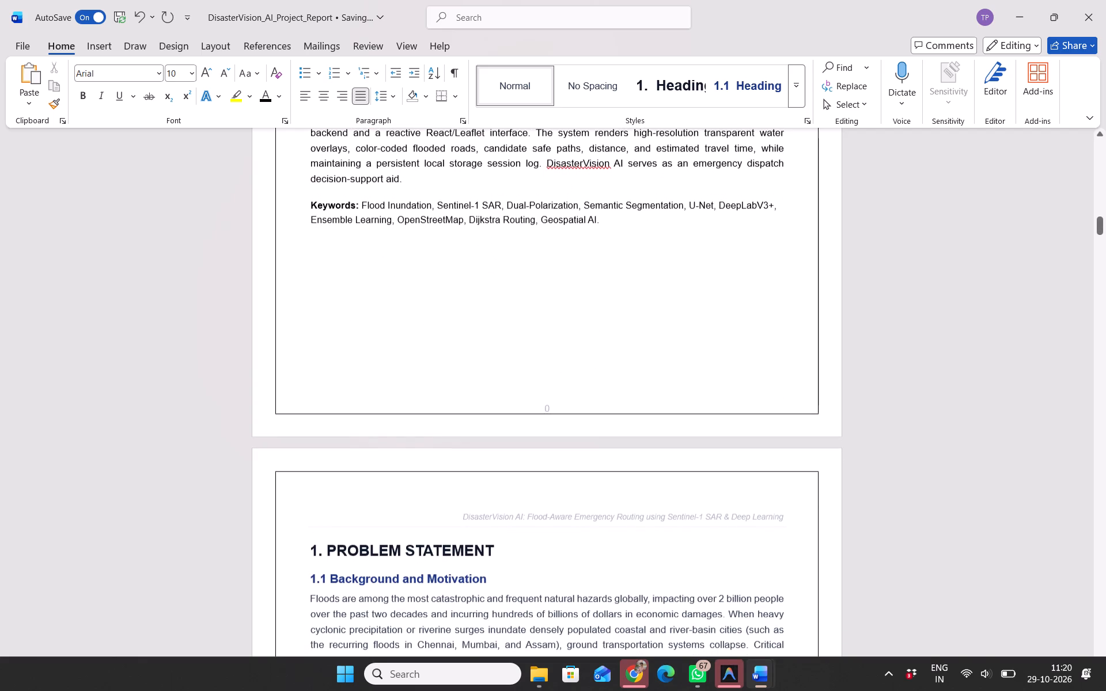
pyautogui.moveTo(623, 227); pyautogui.dragTo(284, 208)
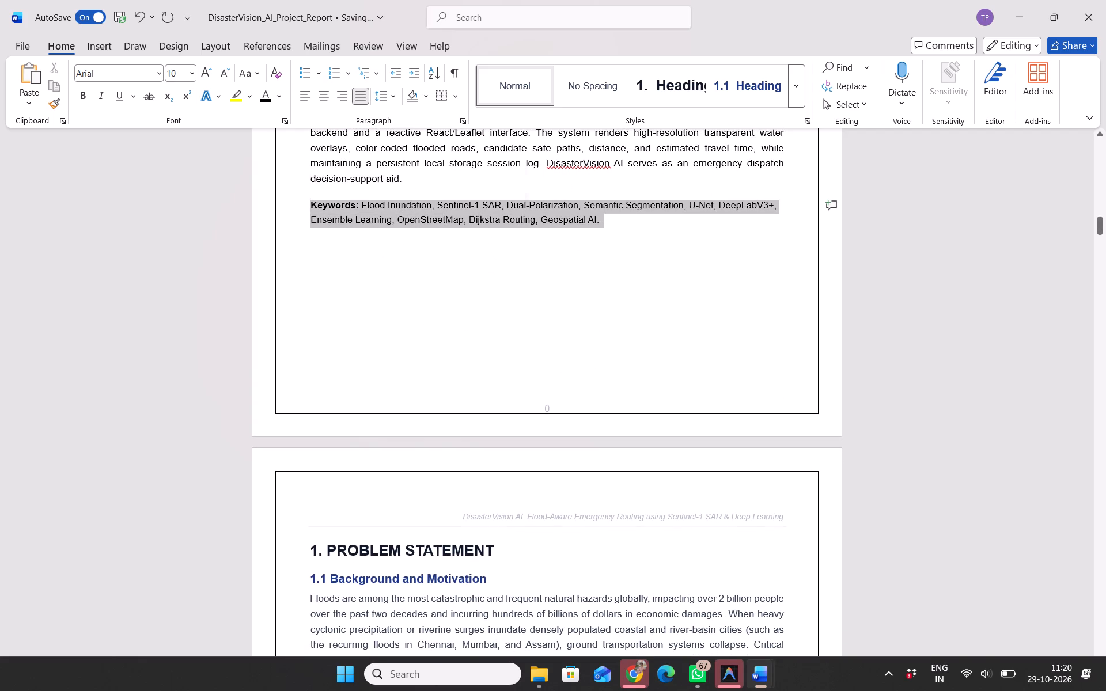
pyautogui.press('BackSpace')
# Set the font colour to black for the body paragraphs of 1.1 Background and Motivation and 1.2 Problem Definition.
pyautogui.scroll(-3, 528, 276)
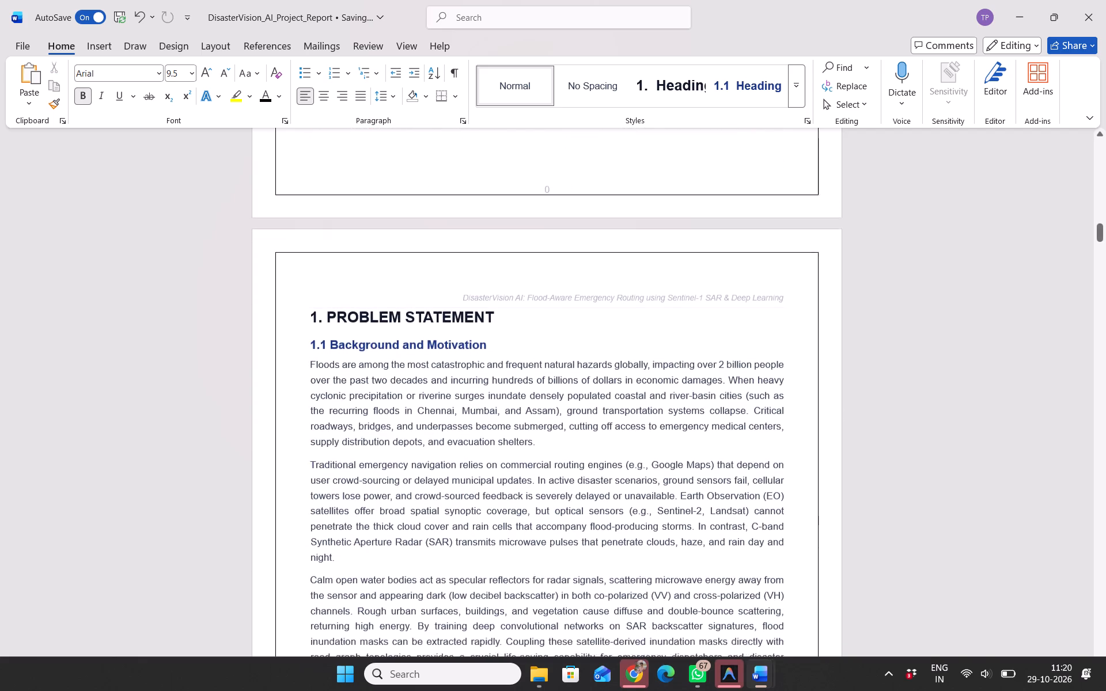
pyautogui.scroll(-1, 528, 276)
pyautogui.scroll(-2, 387, 372)
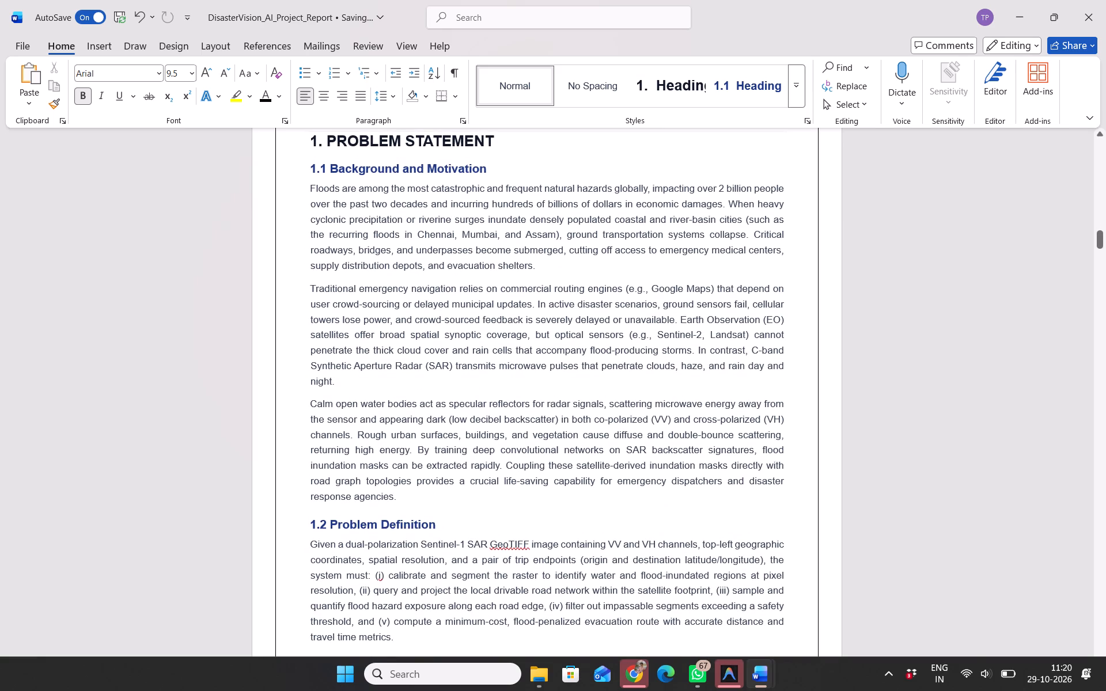
pyautogui.moveTo(400, 500); pyautogui.dragTo(312, 191)
pyautogui.click(399, 166)
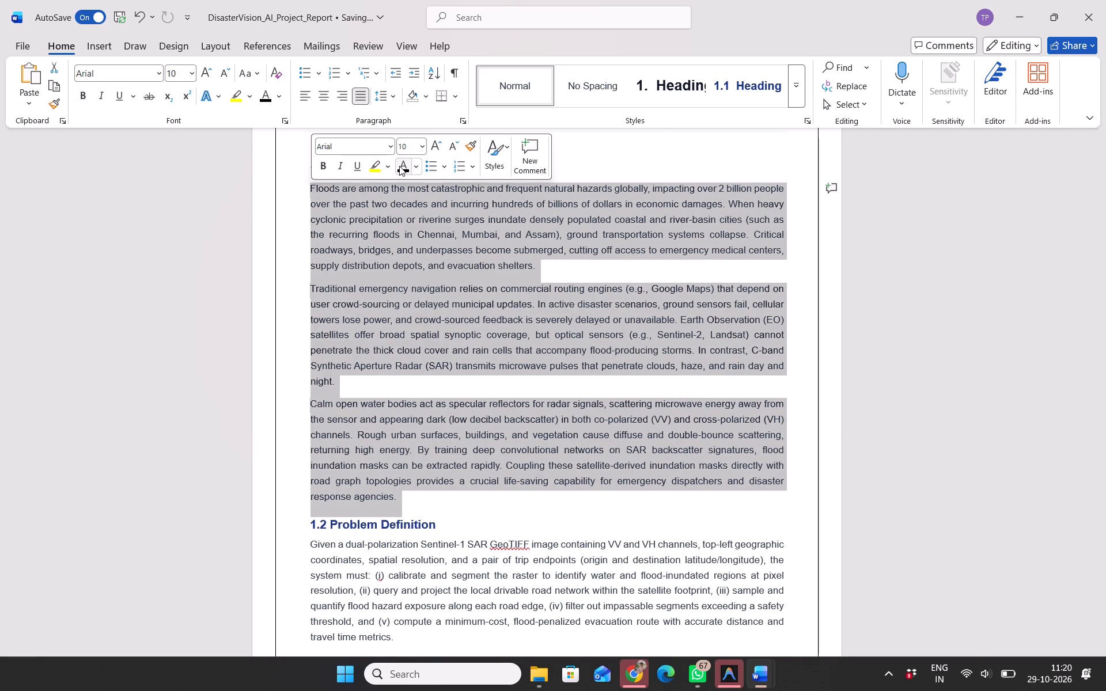
pyautogui.scroll(-3, 591, 307)
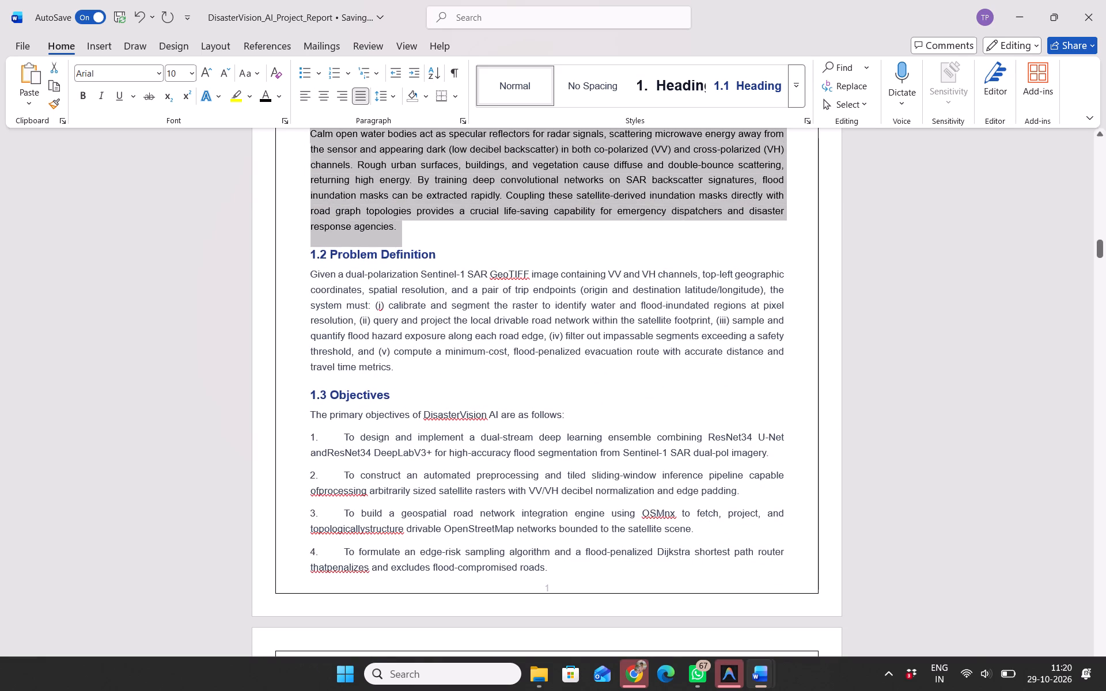
pyautogui.moveTo(396, 370); pyautogui.dragTo(320, 275)
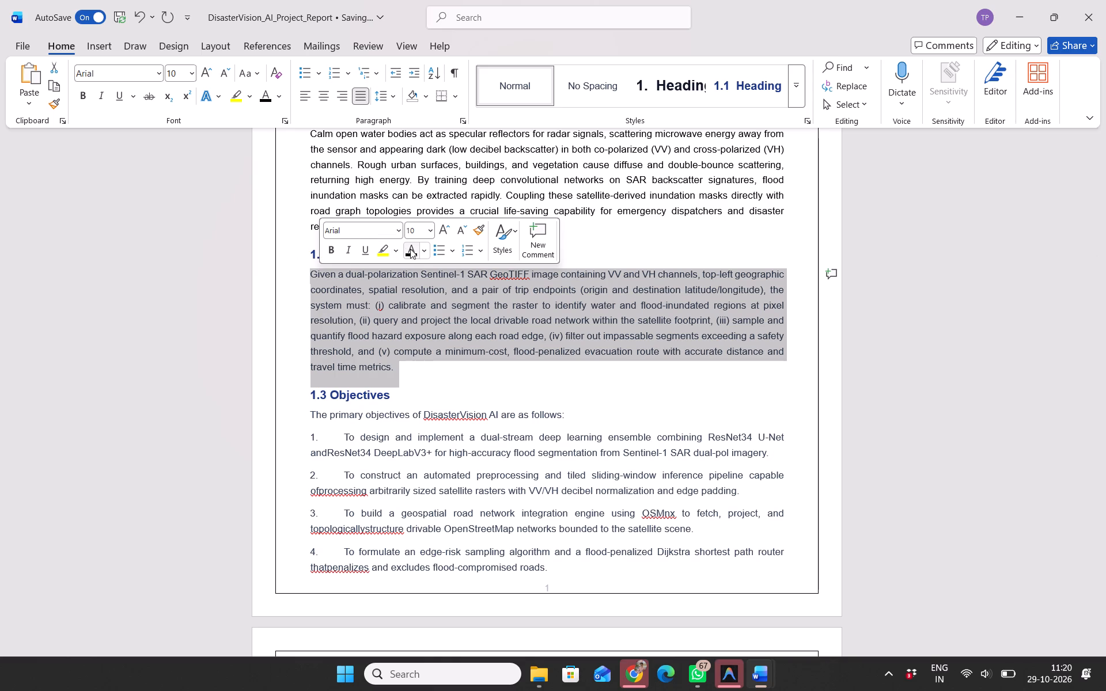
pyautogui.click(414, 252)
# Set the font colour to black for the 1.3 Objectives introduction and its five numbered items.
pyautogui.scroll(-1, 457, 494)
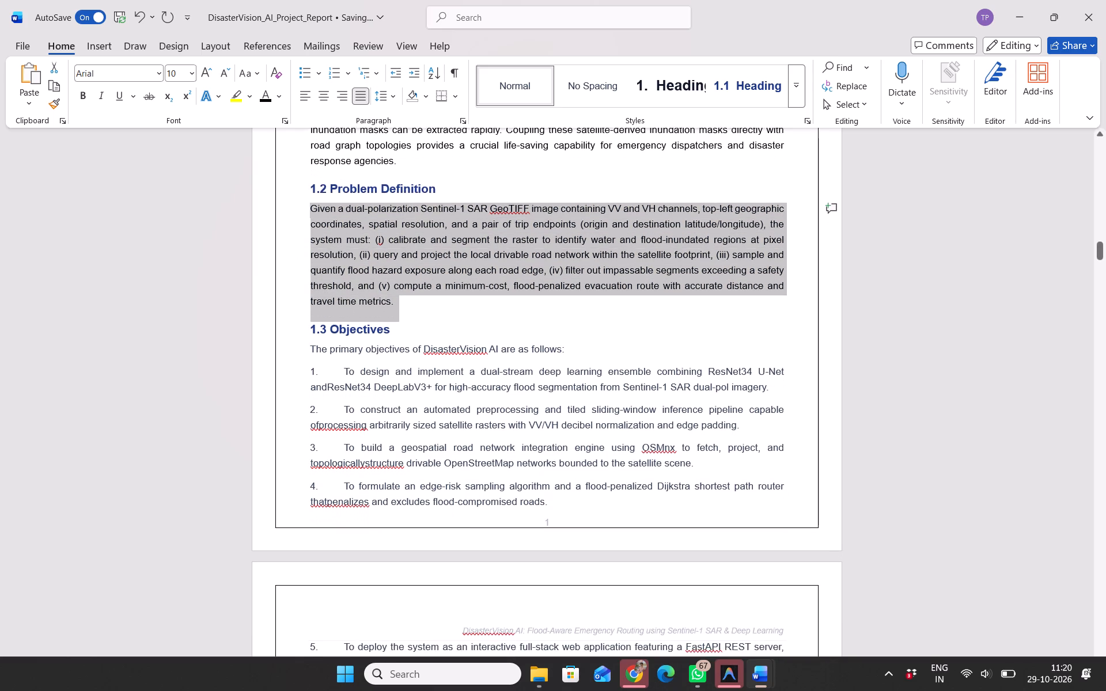
pyautogui.scroll(-2, 521, 481)
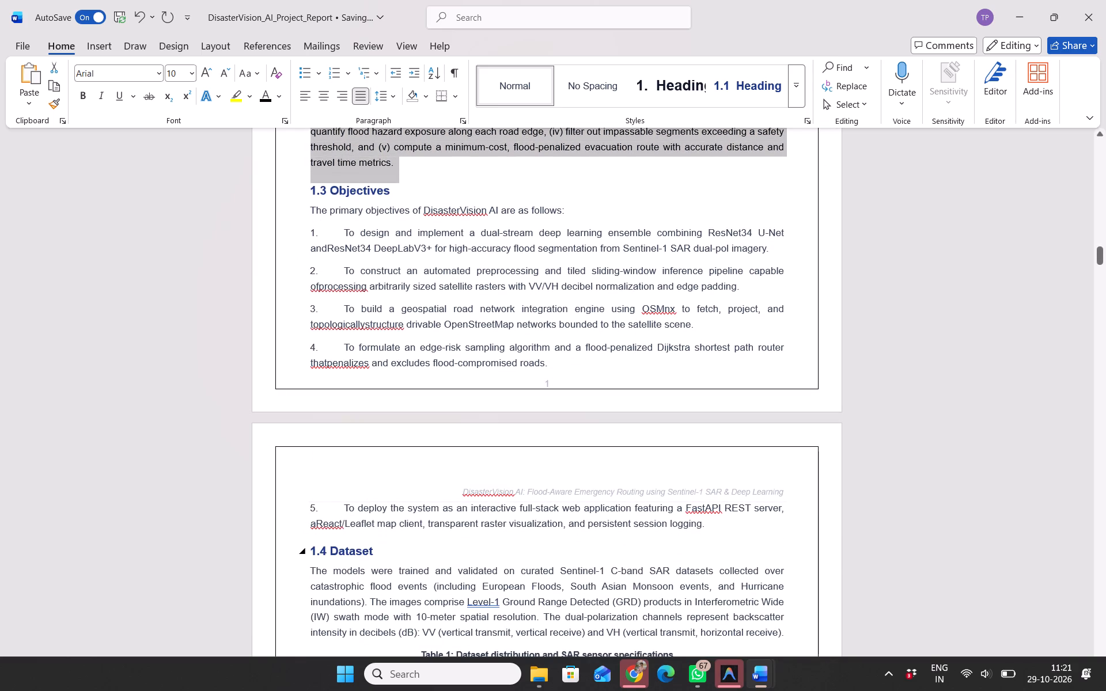
pyautogui.moveTo(710, 529); pyautogui.dragTo(291, 227)
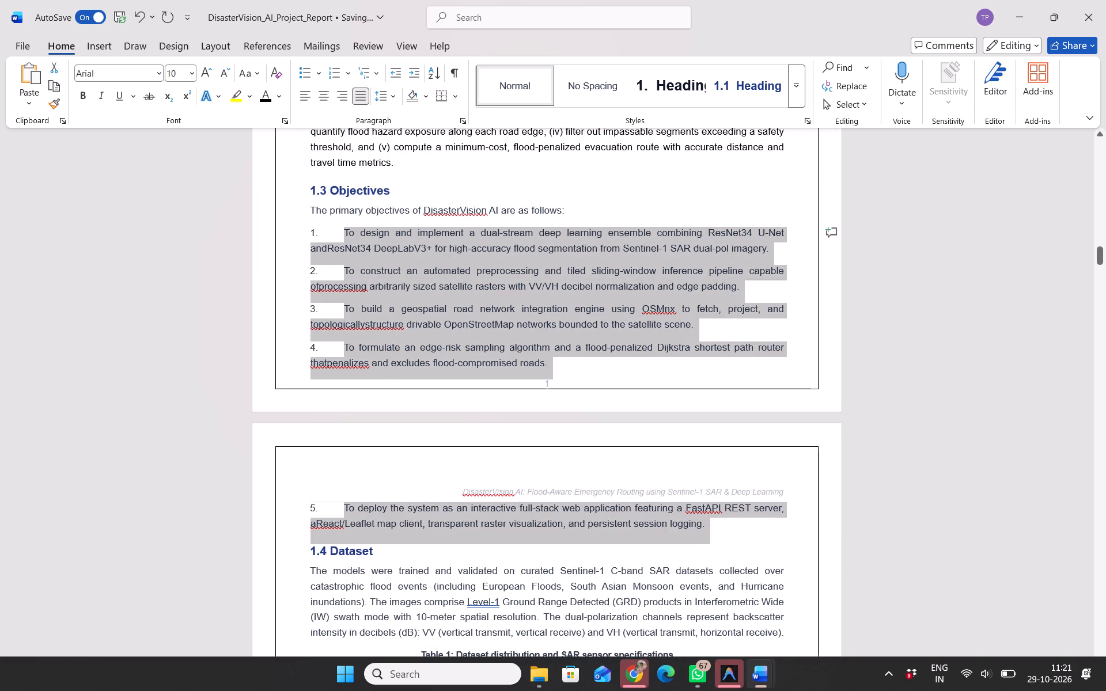
pyautogui.moveTo(291, 227); pyautogui.dragTo(296, 216)
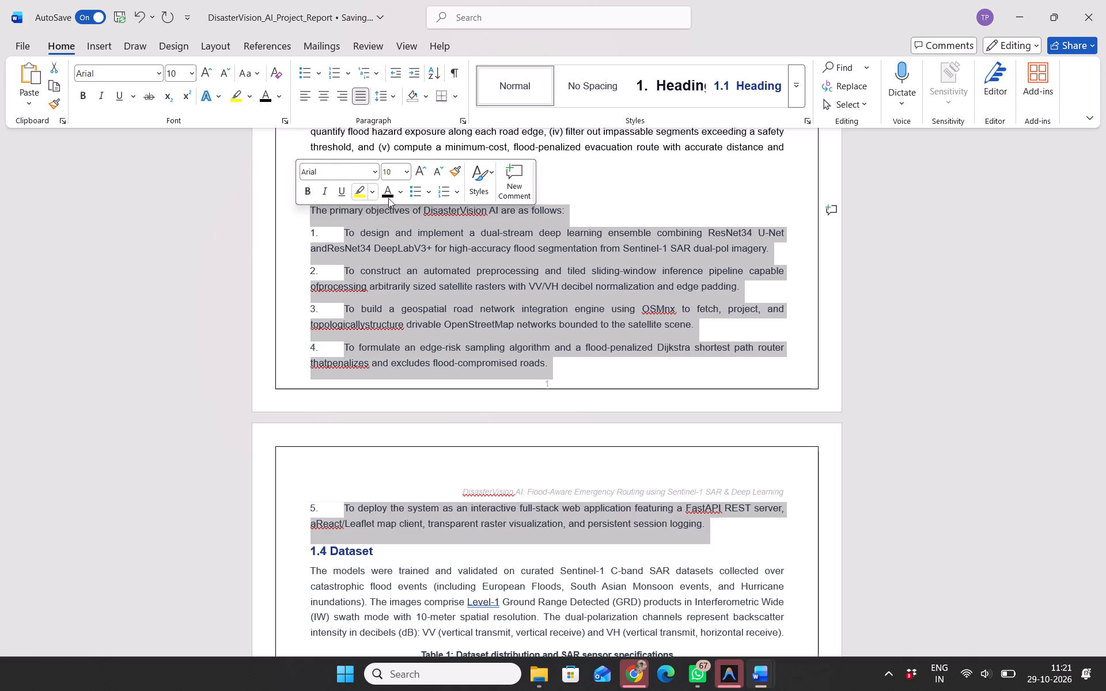
pyautogui.click(387, 192)
# Set the font colour to black for the 1.4 Dataset section, including both paragraphs, the Table 1 caption and the table.
pyautogui.scroll(-3, 588, 347)
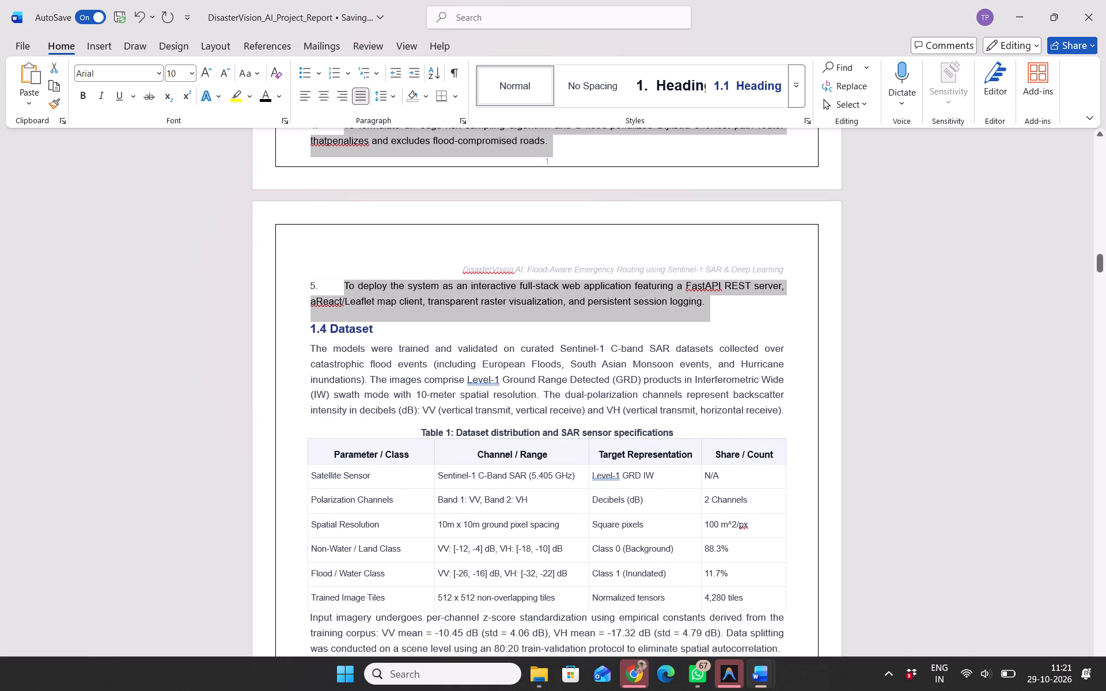
pyautogui.moveTo(309, 344); pyautogui.dragTo(609, 593)
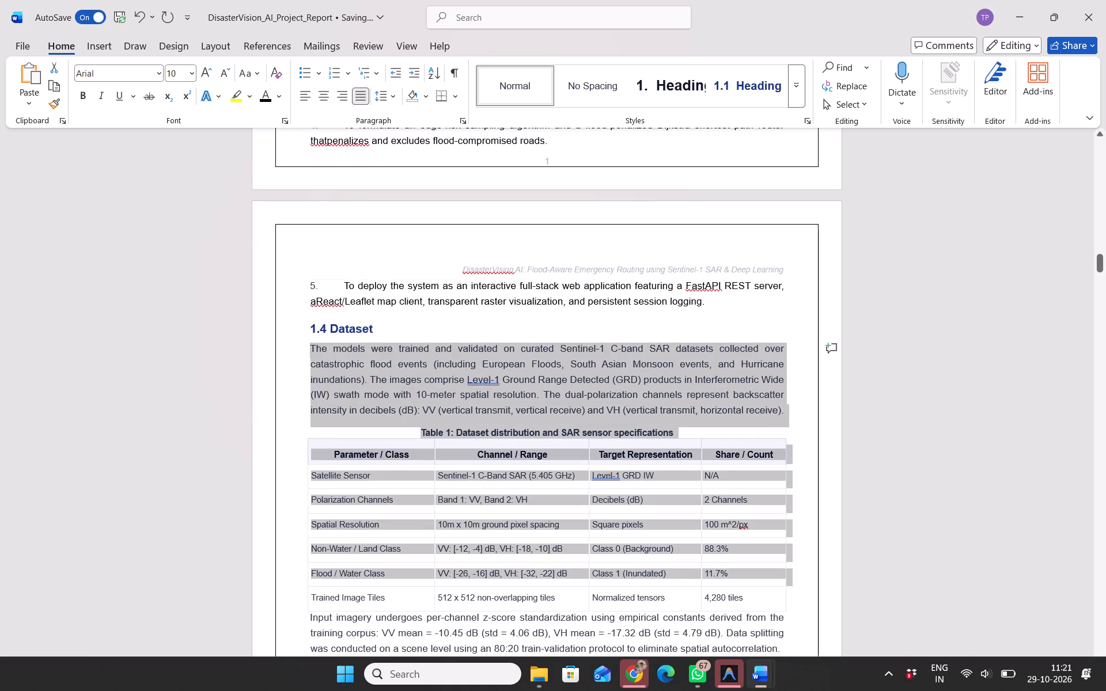
pyautogui.moveTo(609, 593); pyautogui.dragTo(706, 489)
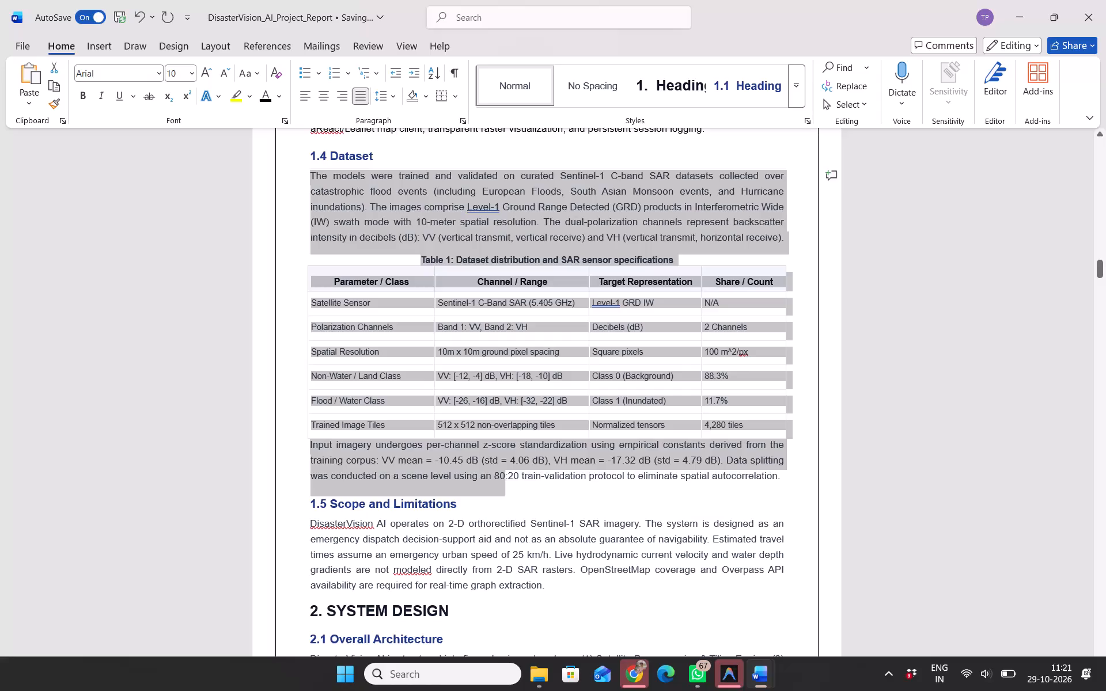
pyautogui.moveTo(706, 489); pyautogui.dragTo(787, 491)
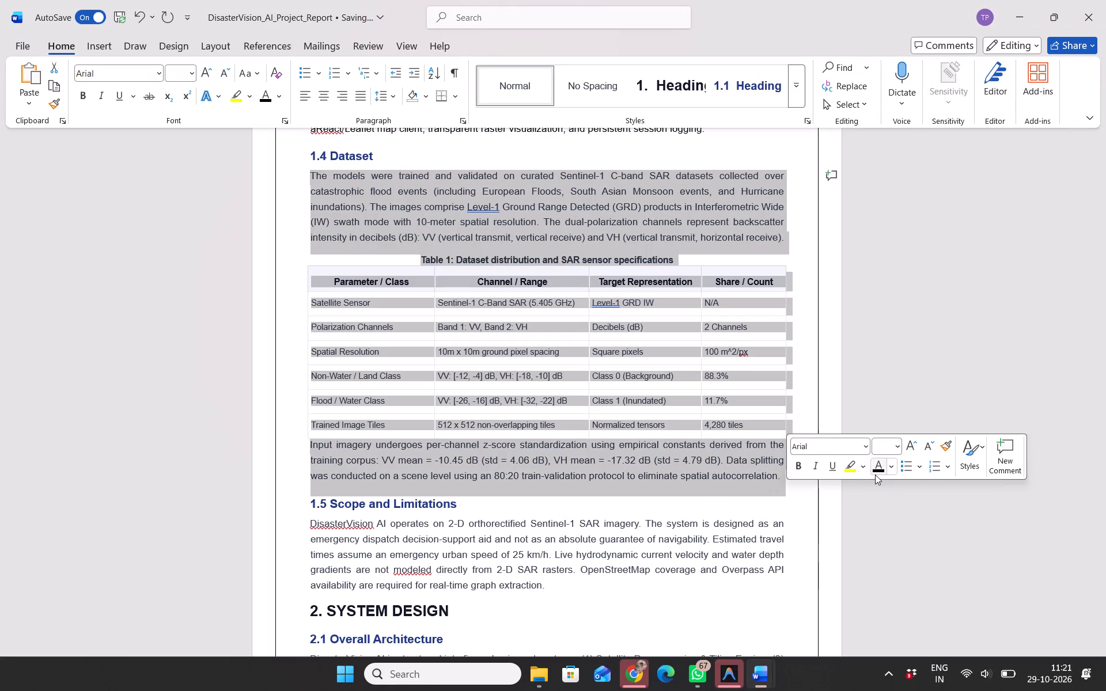
pyautogui.click(876, 474)
pyautogui.click(879, 532)
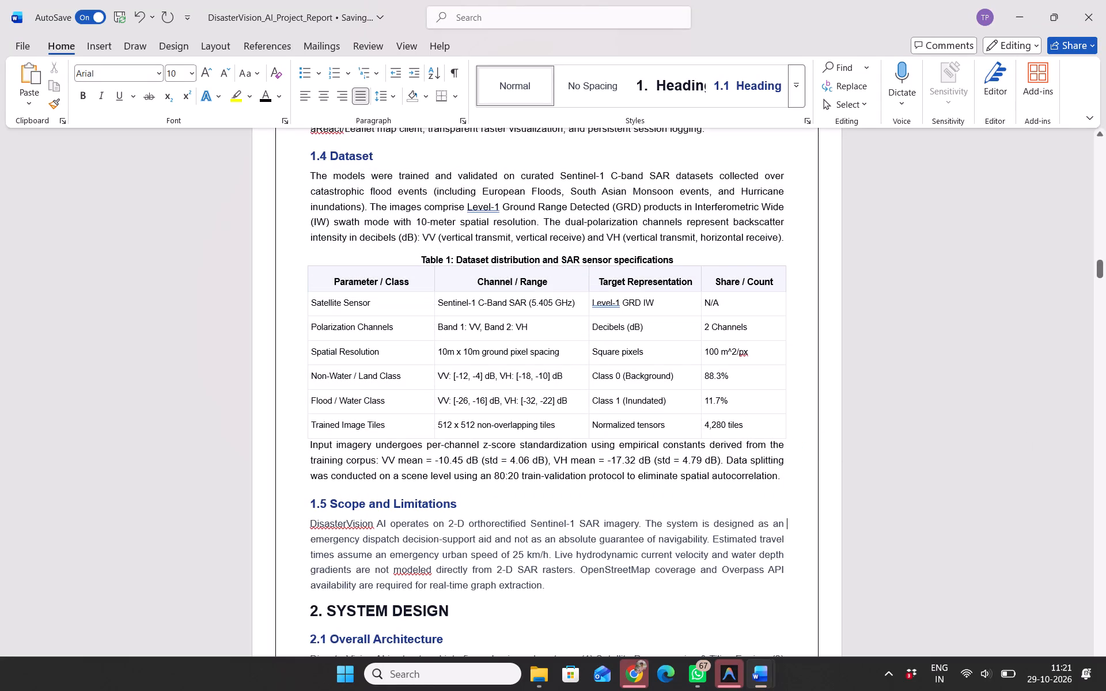
# Set the font colour to black for the 1.5 Scope and Limitations and 2.1 Overall Architecture paragraphs.
pyautogui.scroll(-2, 879, 532)
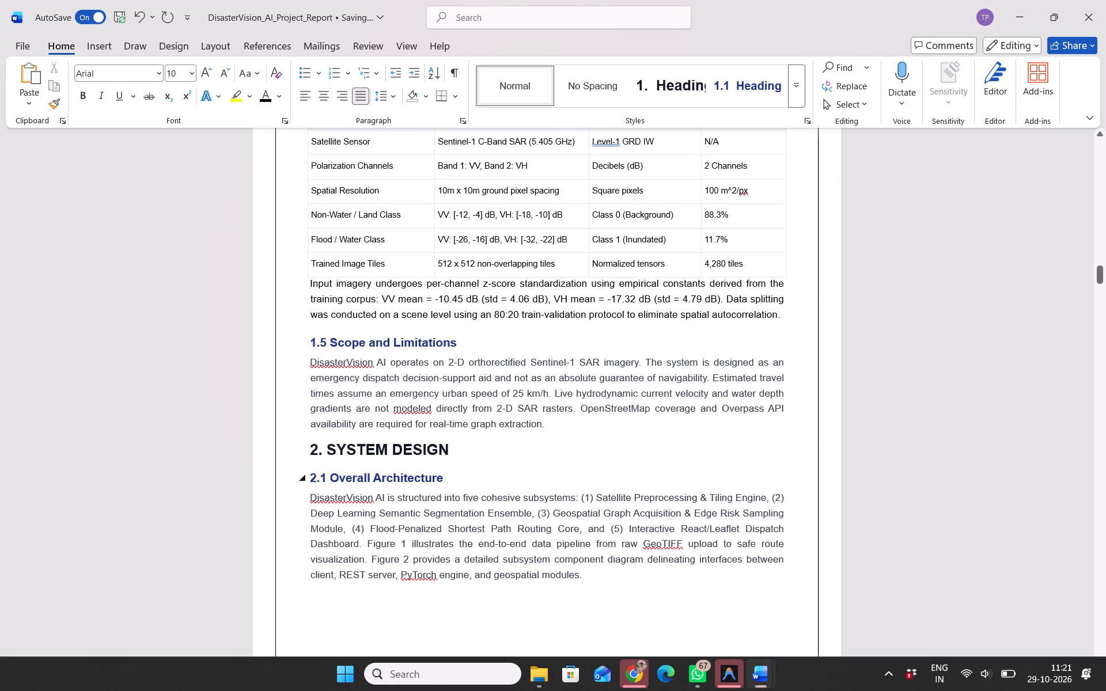
pyautogui.moveTo(556, 426); pyautogui.dragTo(293, 355)
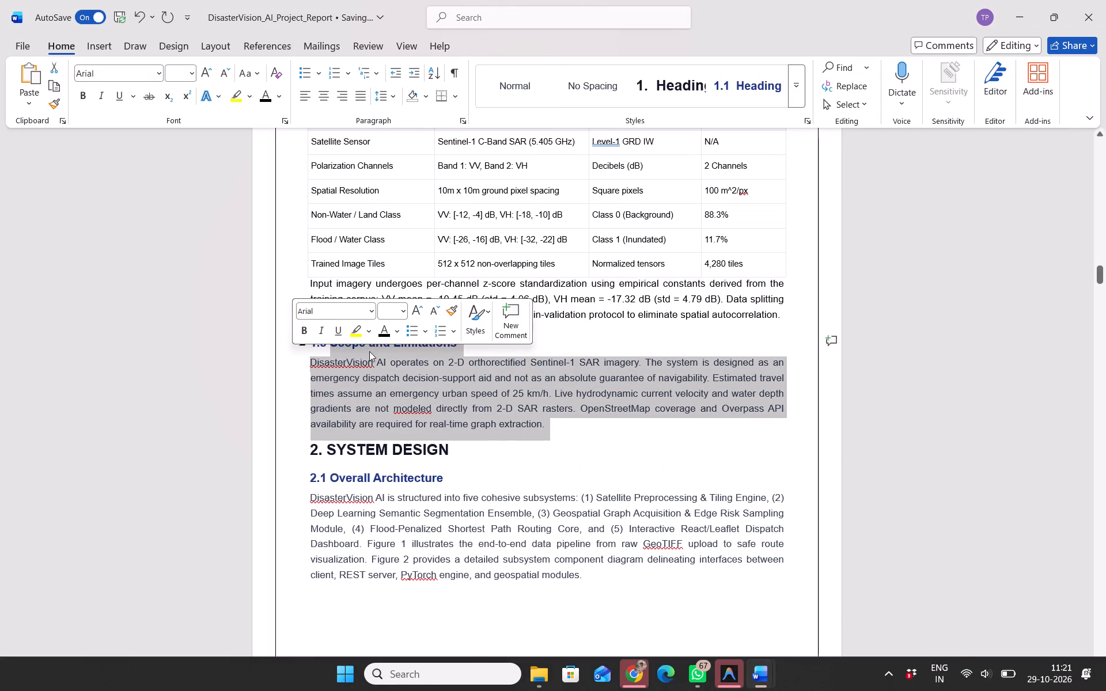
pyautogui.click(600, 352)
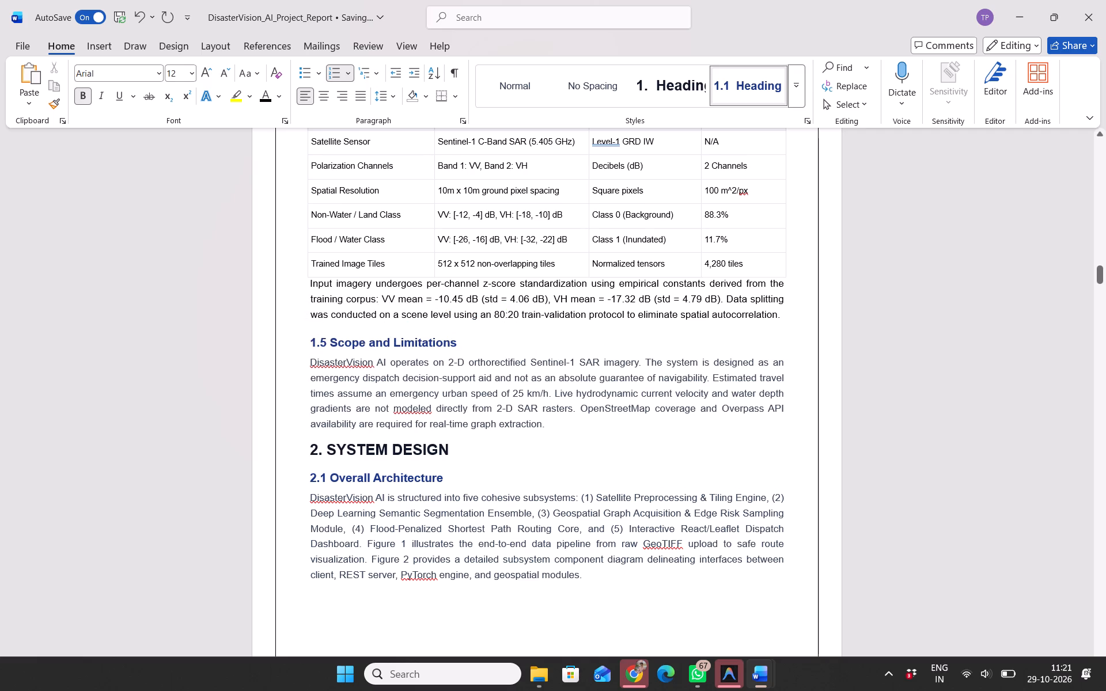
pyautogui.moveTo(550, 429); pyautogui.dragTo(335, 362)
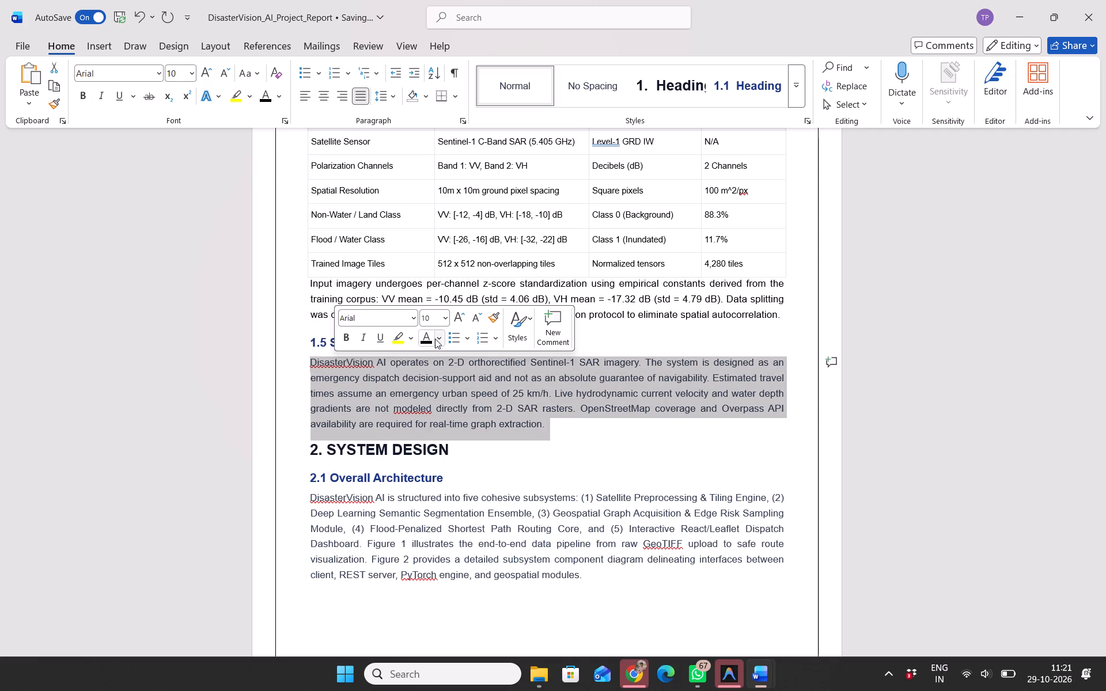
pyautogui.click(426, 342)
pyautogui.scroll(-1, 609, 460)
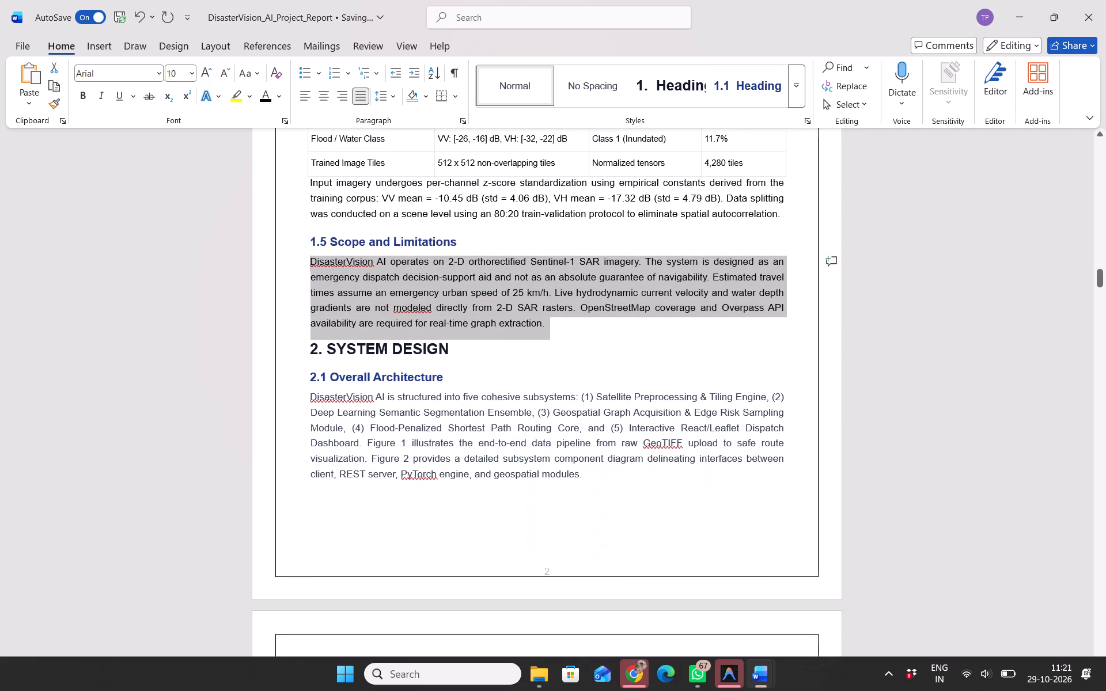
pyautogui.moveTo(590, 474); pyautogui.dragTo(305, 411)
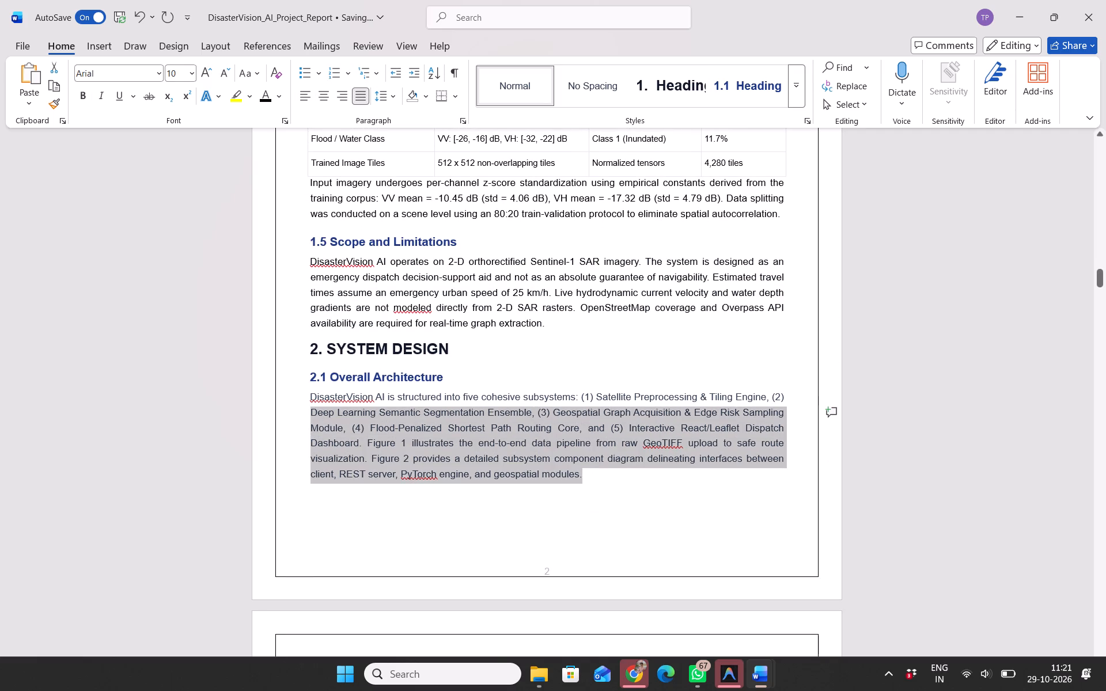
pyautogui.moveTo(305, 411); pyautogui.dragTo(306, 400)
pyautogui.click(400, 378)
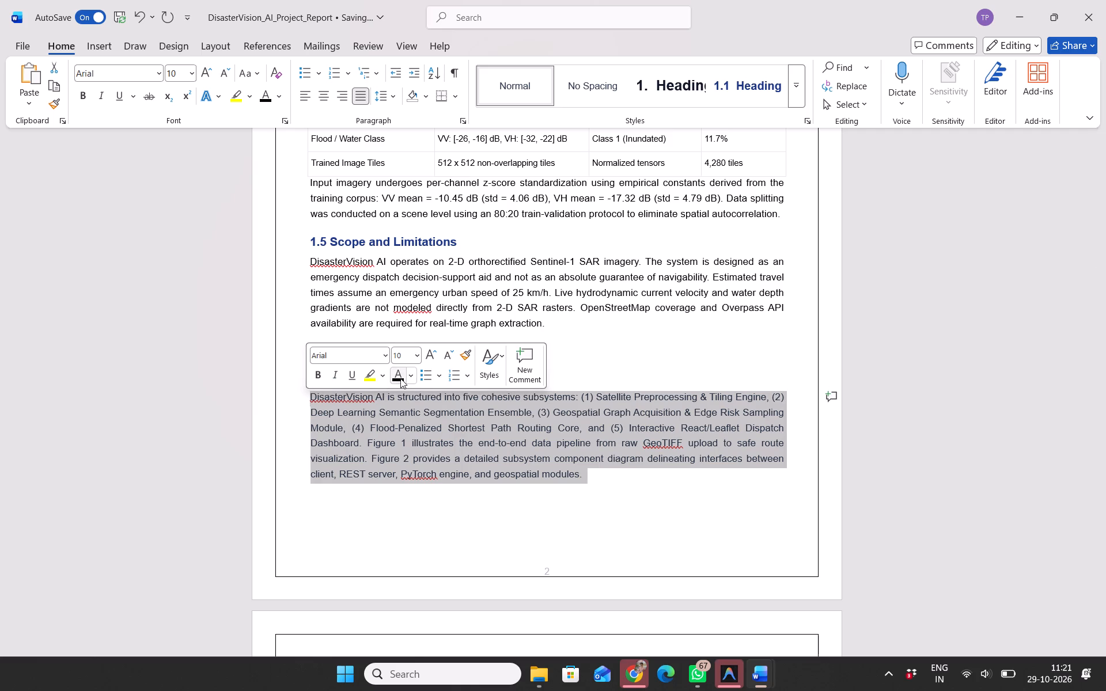
# Set the font colour to black for the 2.2 Data Pipeline paragraph above the Table 2 caption.
pyautogui.scroll(-6, 482, 524)
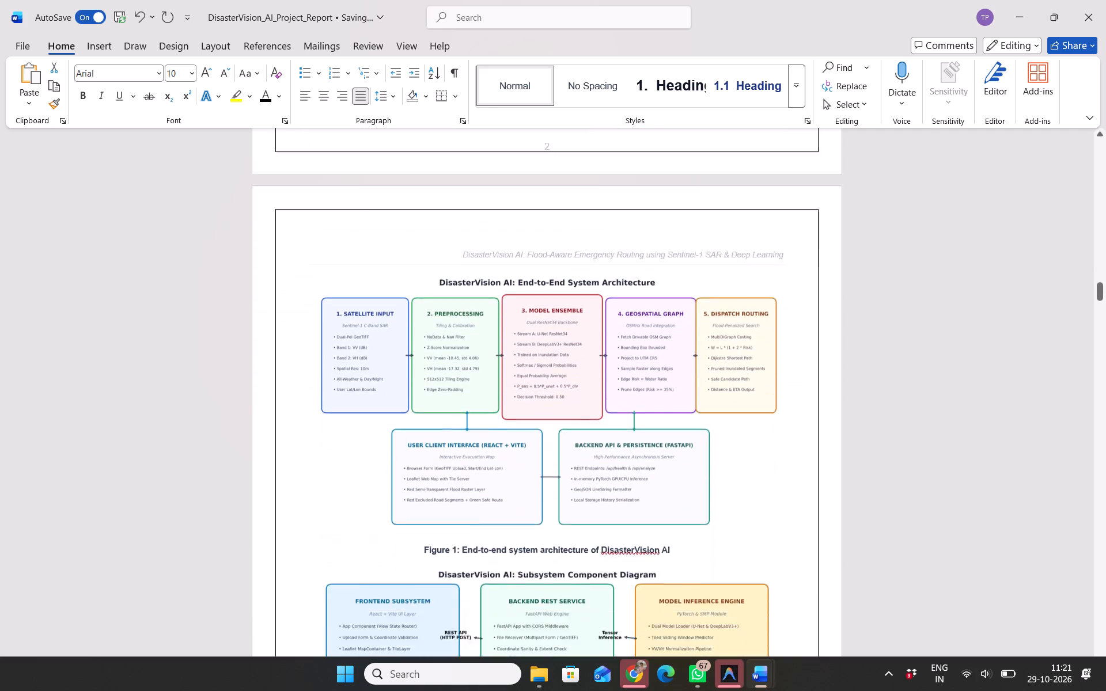
pyautogui.scroll(-6, 482, 524)
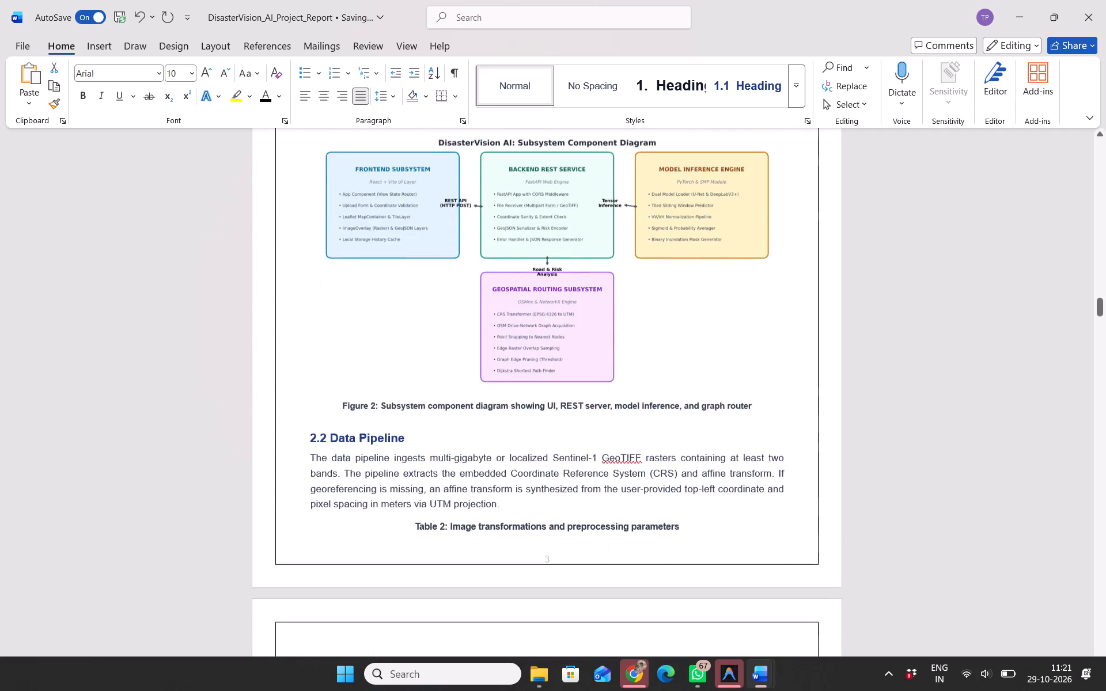
pyautogui.scroll(-3, 482, 524)
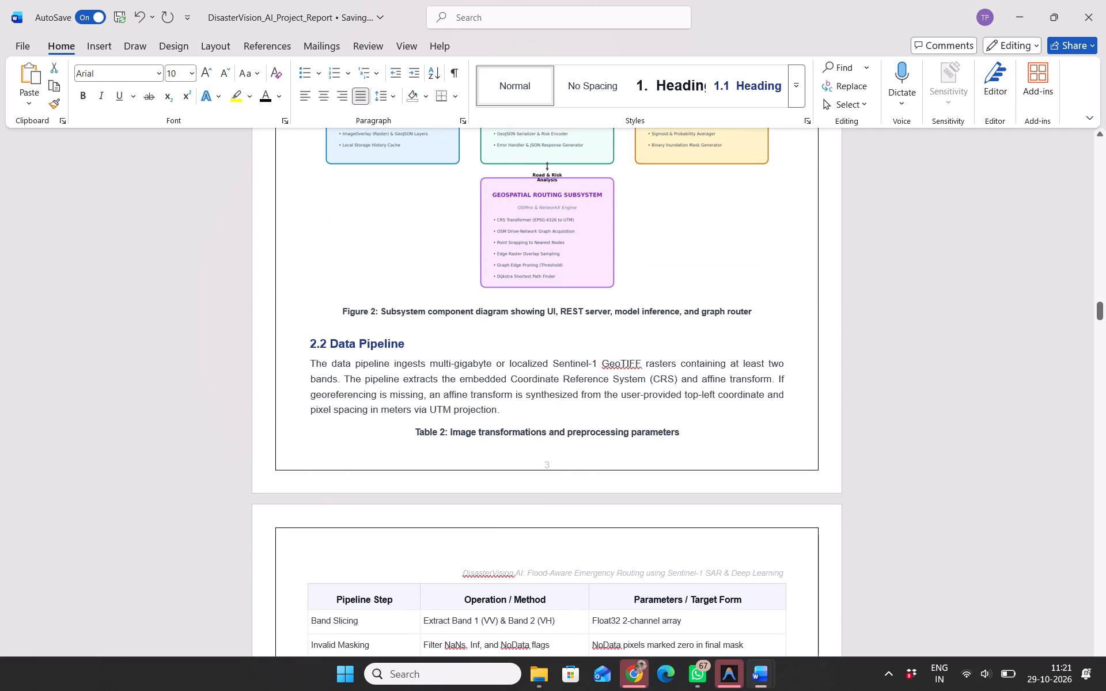
pyautogui.moveTo(509, 412); pyautogui.dragTo(306, 366)
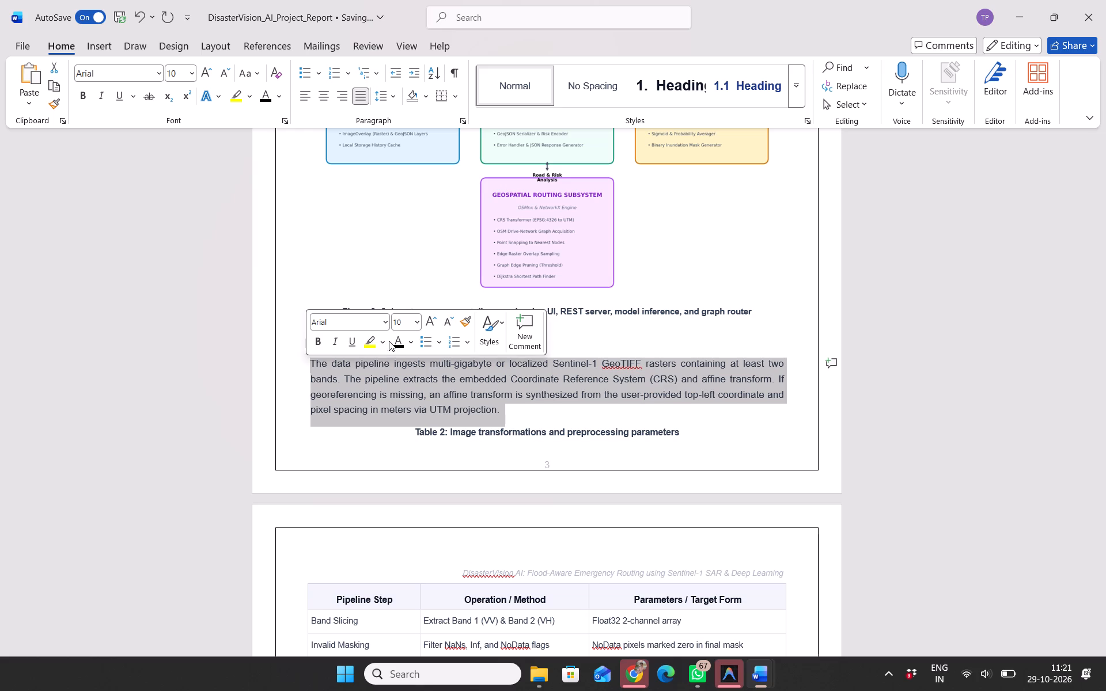
pyautogui.click(403, 345)
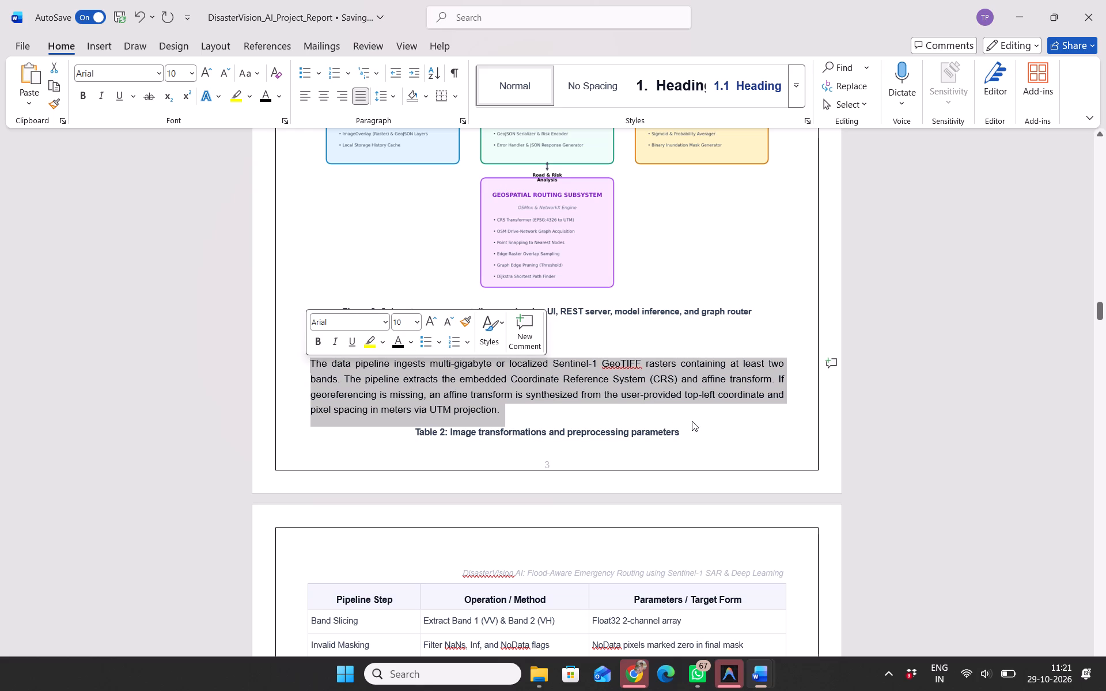
pyautogui.click(692, 421)
# Insert an empty line in the blank area at the end of the page before the "1. PROBLEM STATEMENT" heading.
pyautogui.scroll(11, 692, 421)
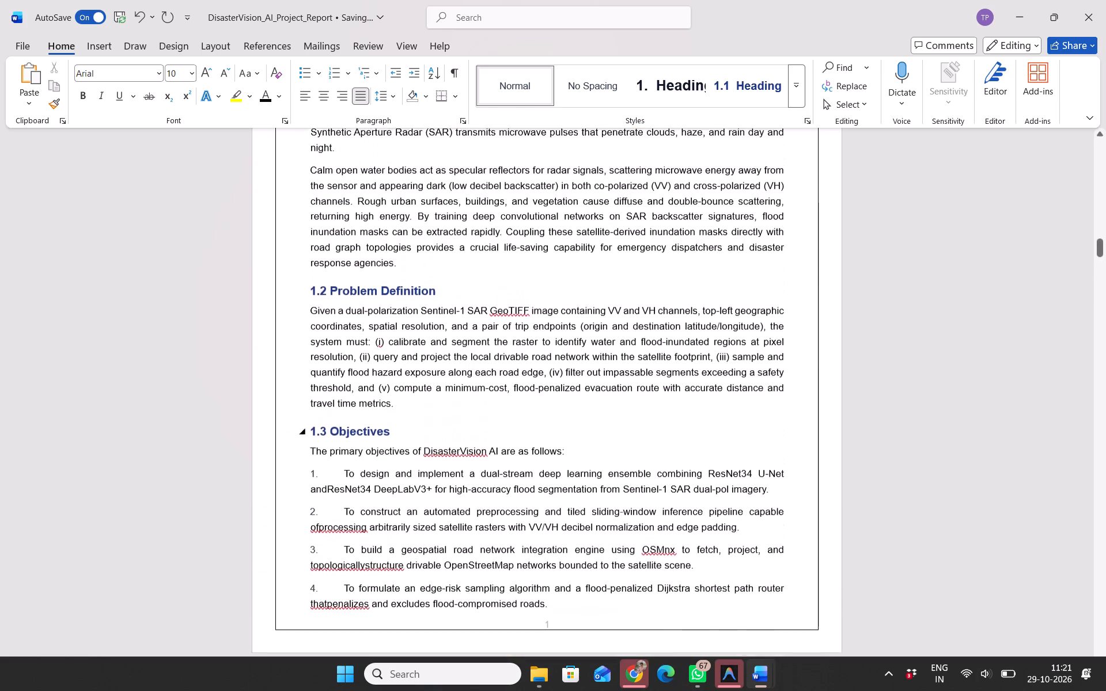
pyautogui.scroll(2, 692, 421)
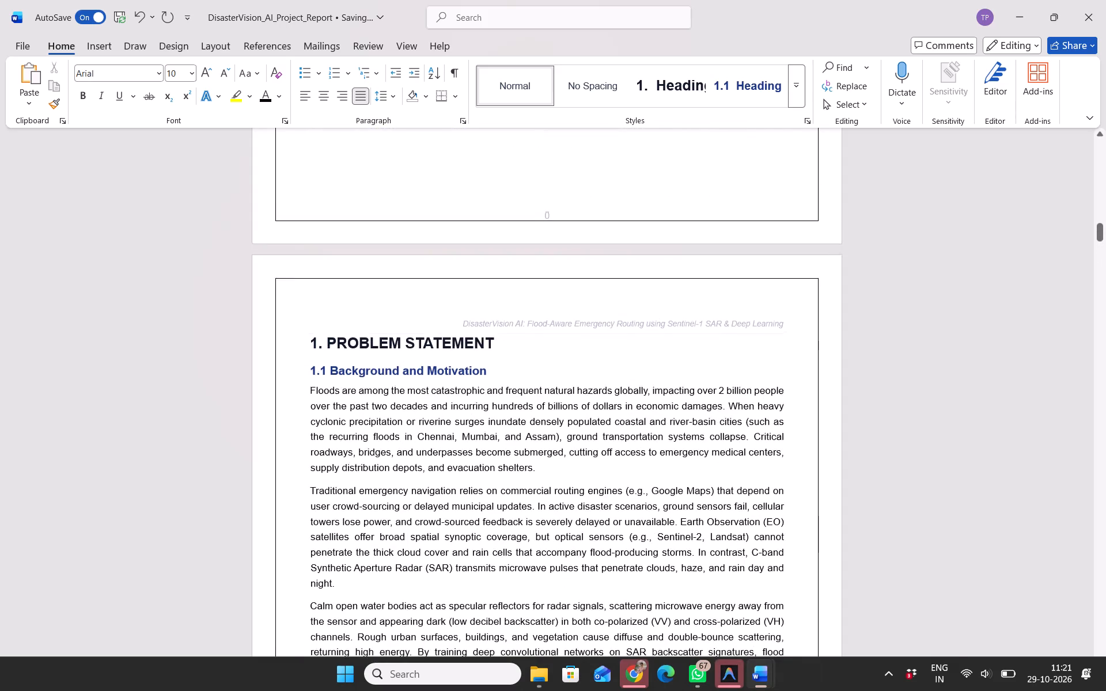
pyautogui.click(427, 173)
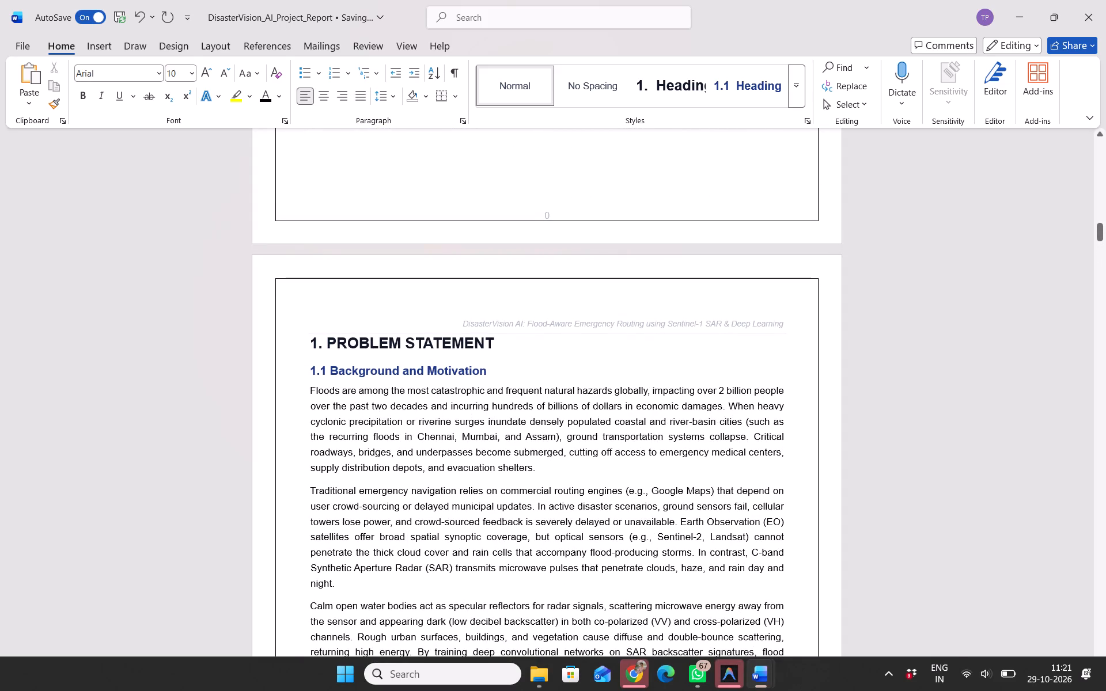
pyautogui.press('Return')
# Check the page layout of the report from section 1.1 through 2.1 Overall Architecture.
pyautogui.scroll(-7, 543, 294)
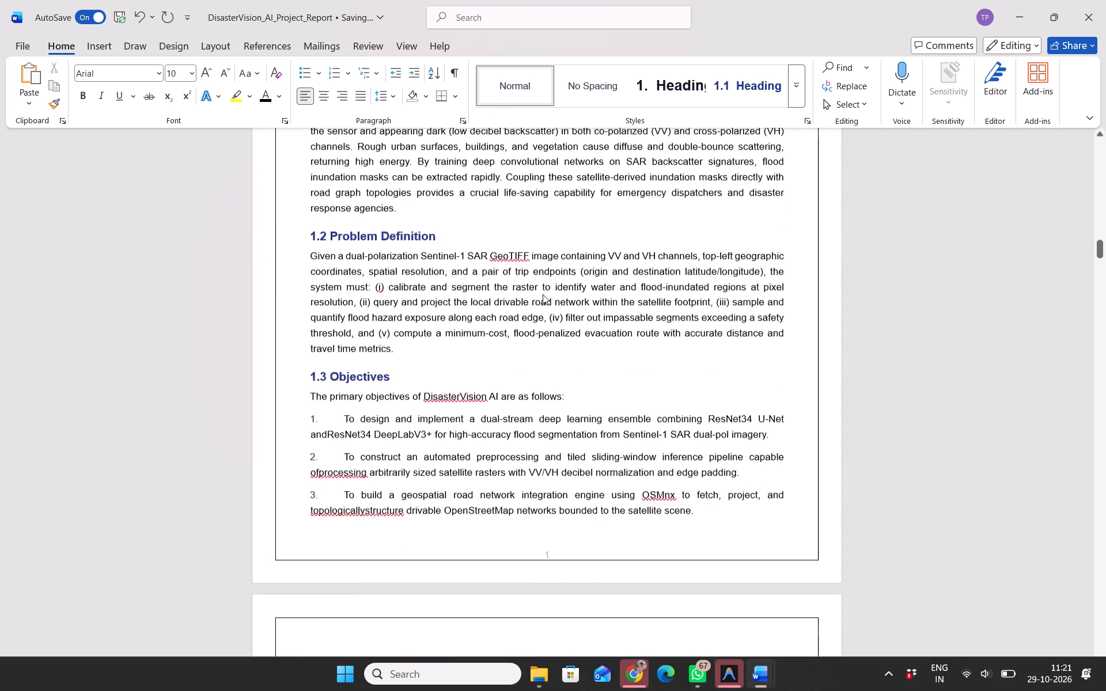
pyautogui.scroll(-3, 543, 294)
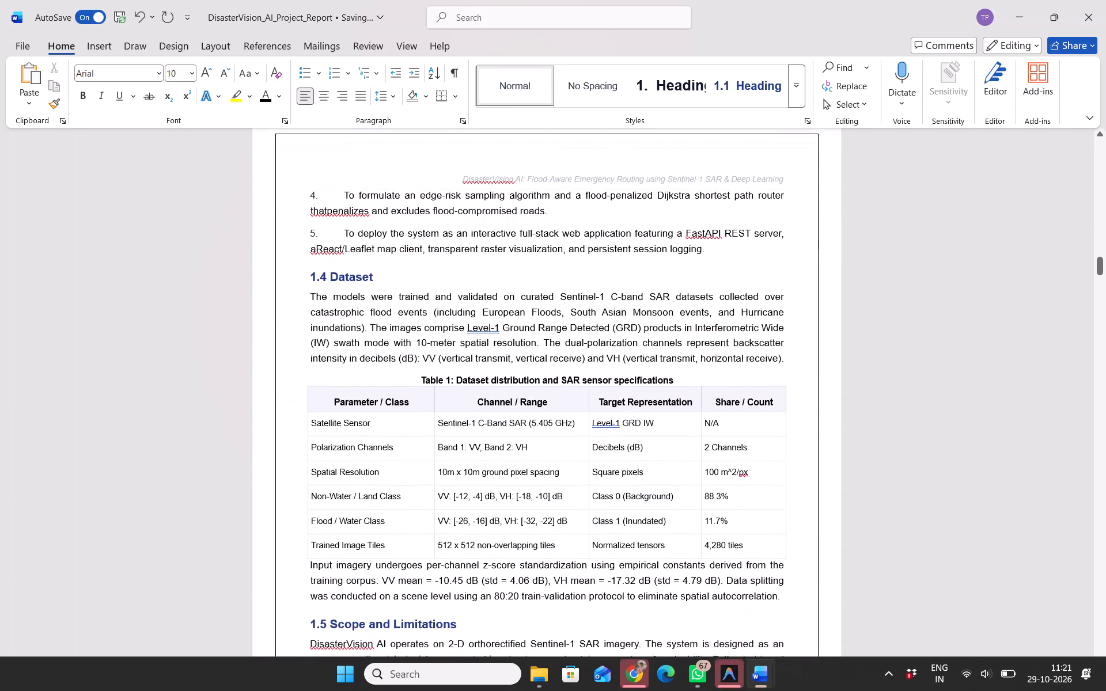
pyautogui.scroll(-3, 543, 294)
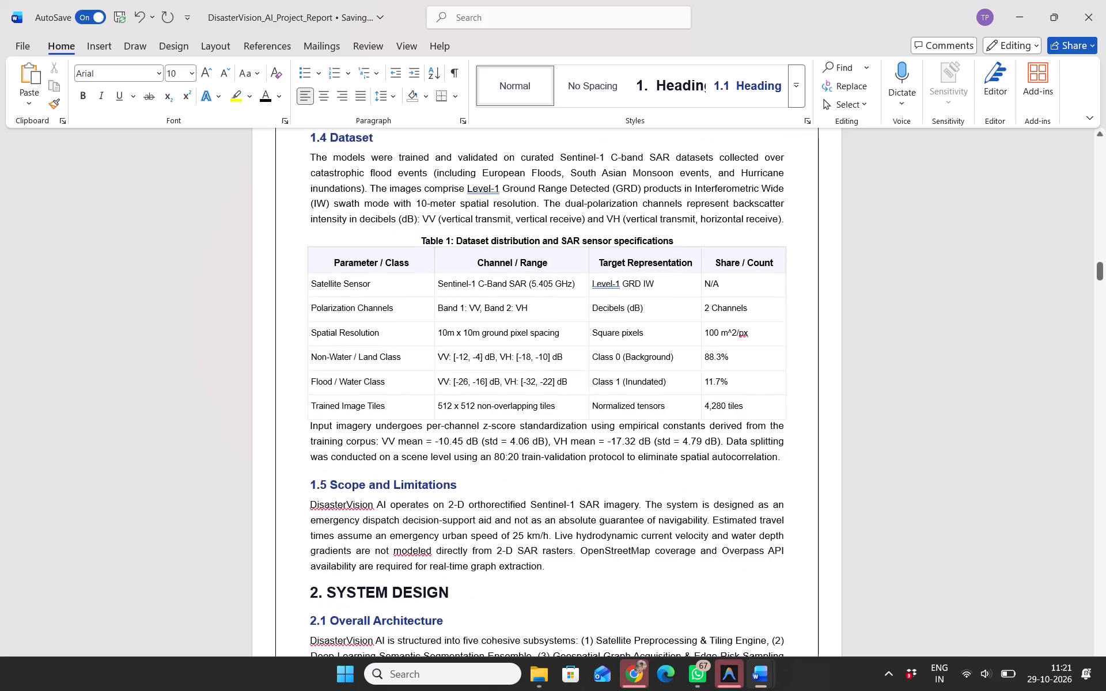
pyautogui.scroll(-1, 543, 294)
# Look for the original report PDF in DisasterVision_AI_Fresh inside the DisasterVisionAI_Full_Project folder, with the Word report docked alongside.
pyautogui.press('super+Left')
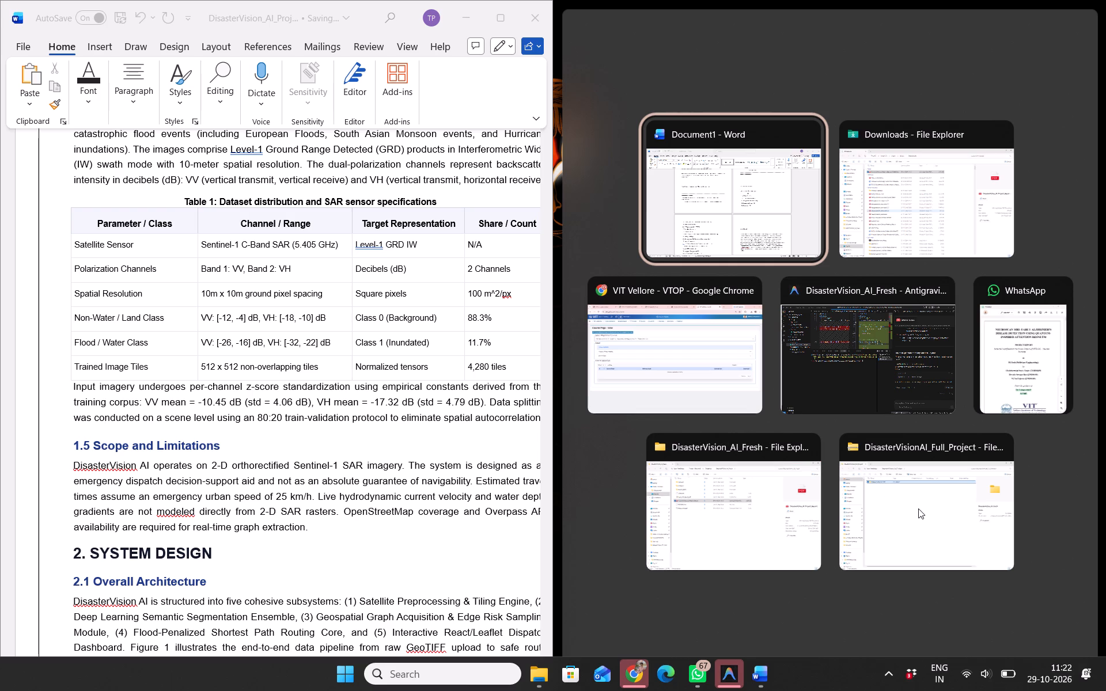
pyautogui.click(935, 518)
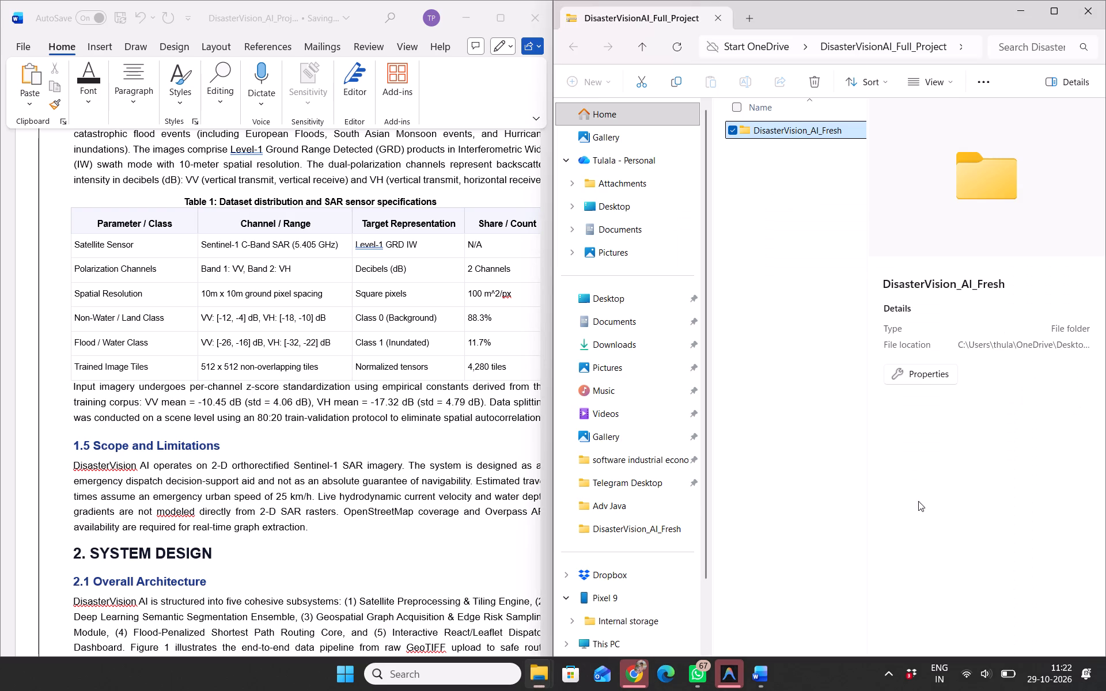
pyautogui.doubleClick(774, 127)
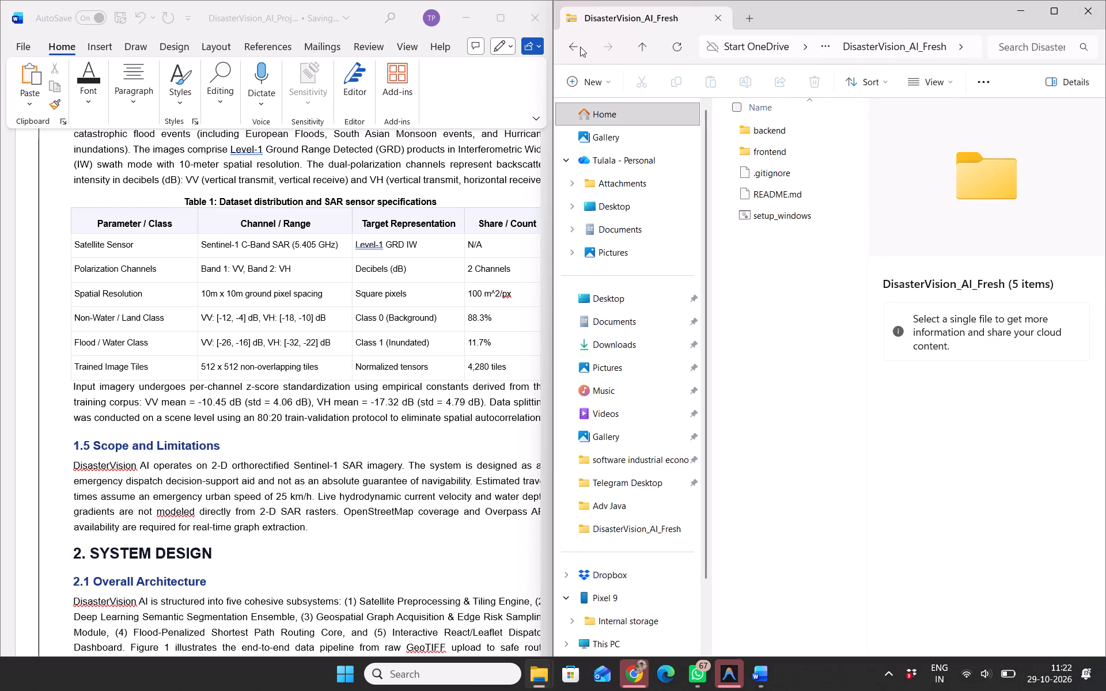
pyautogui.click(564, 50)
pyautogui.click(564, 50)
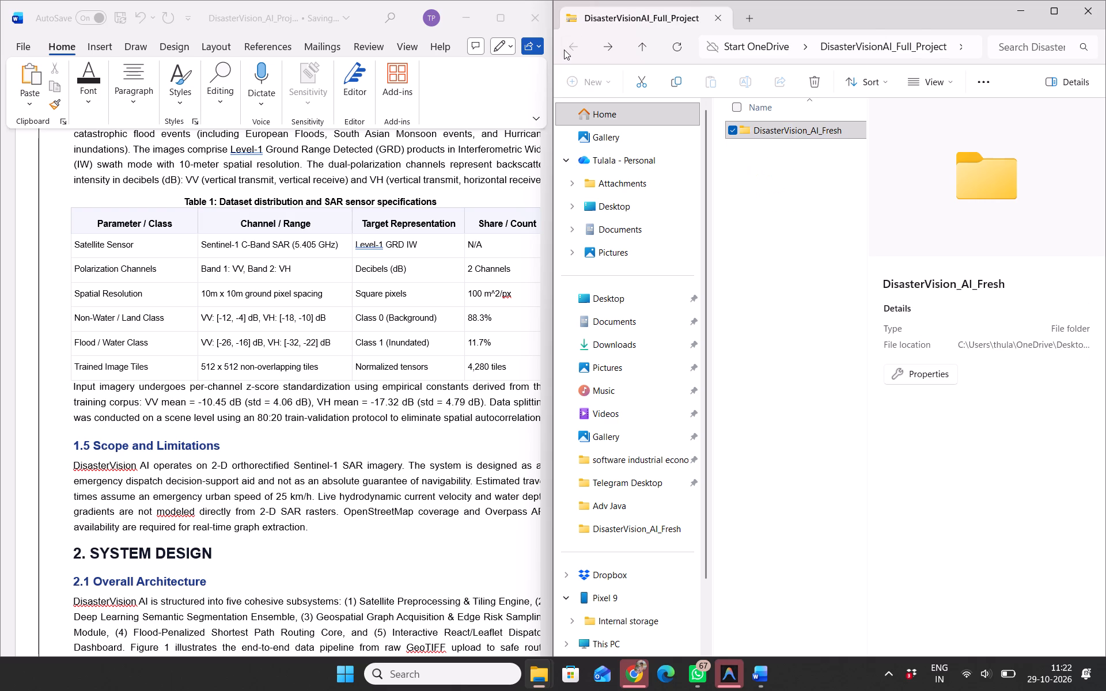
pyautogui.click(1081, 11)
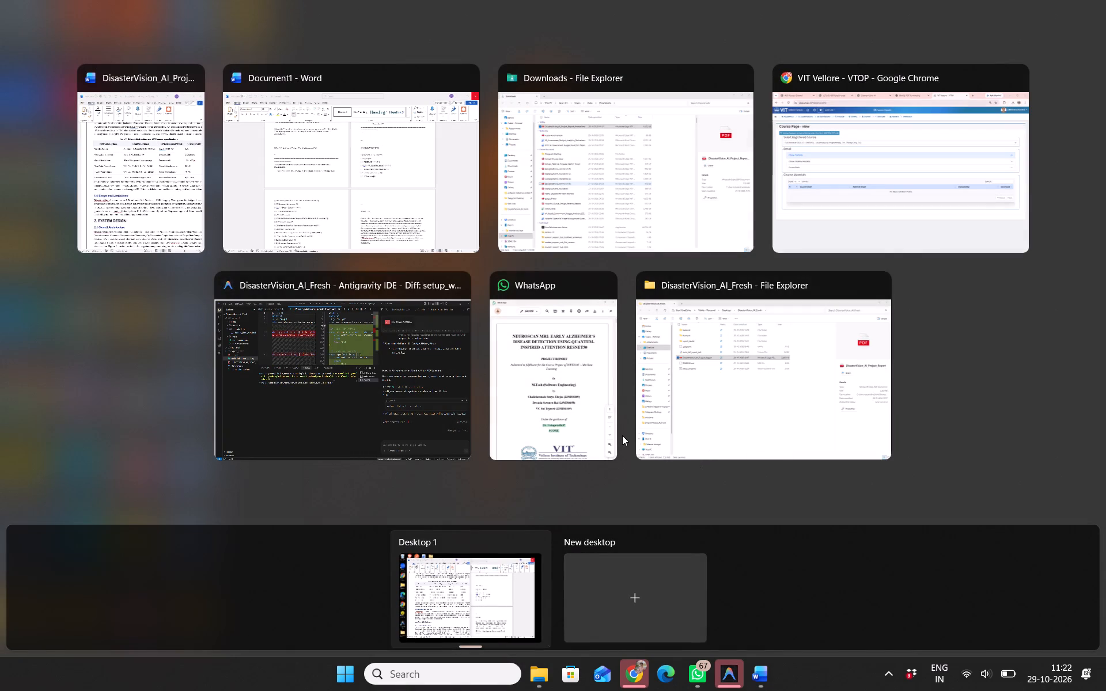
# Open the DisasterVision_AI_Project_Report PDF from the Desktop's DisasterVision_AI_Fresh folder and place it side by side with the Word report.
pyautogui.click(743, 419)
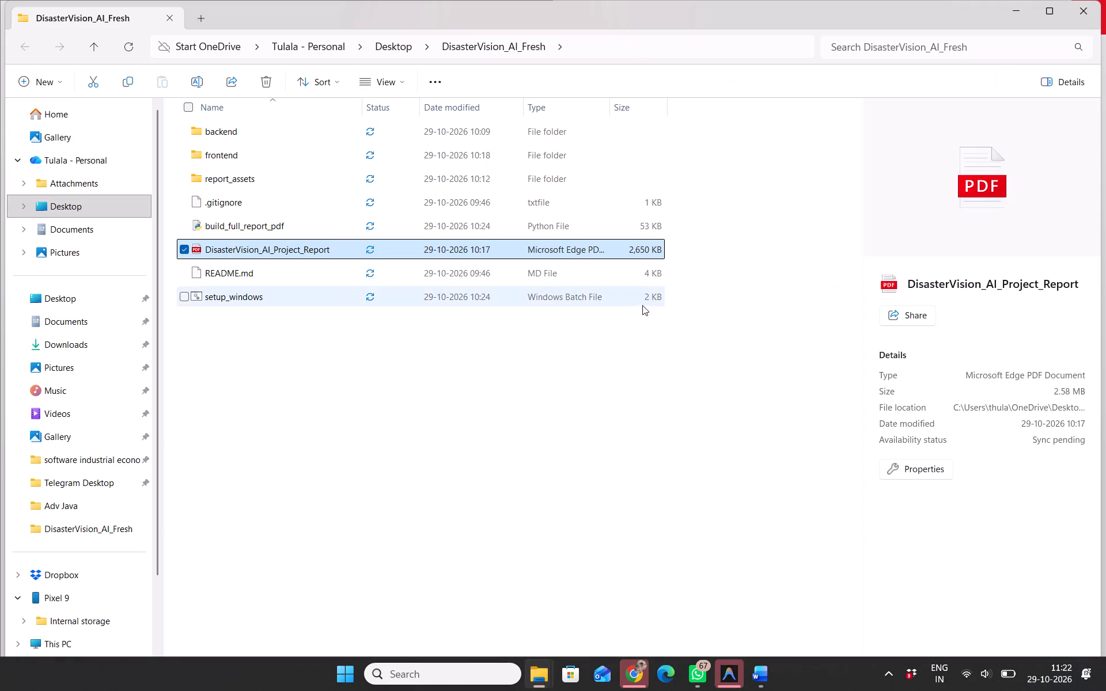
pyautogui.doubleClick(317, 250)
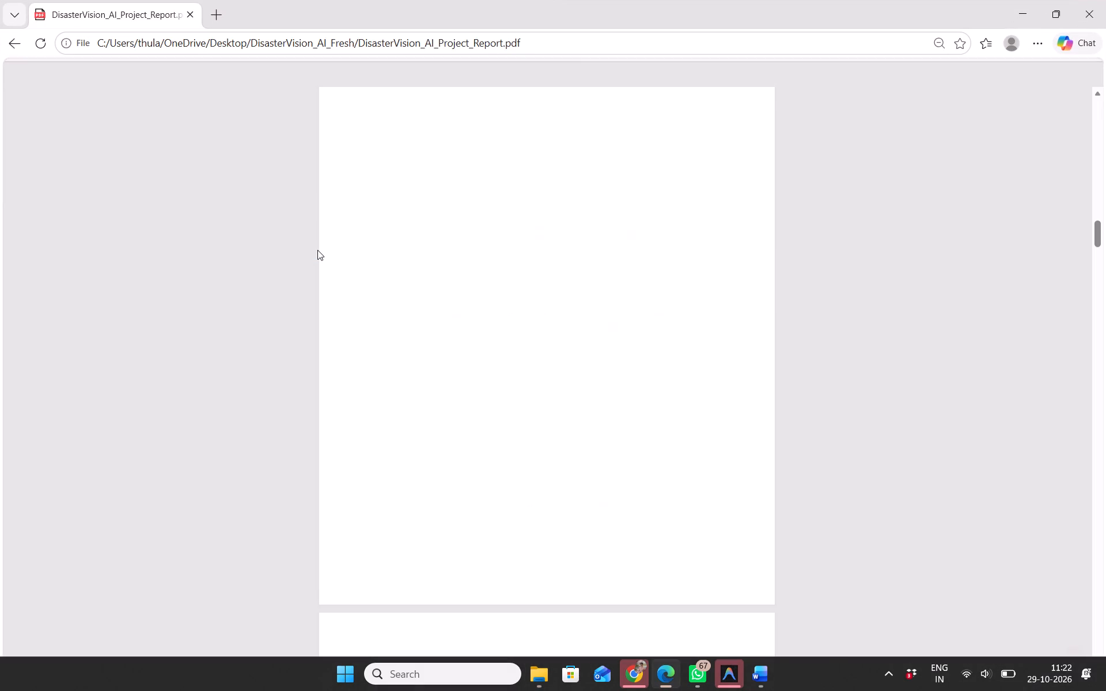
pyautogui.press('super+Right')
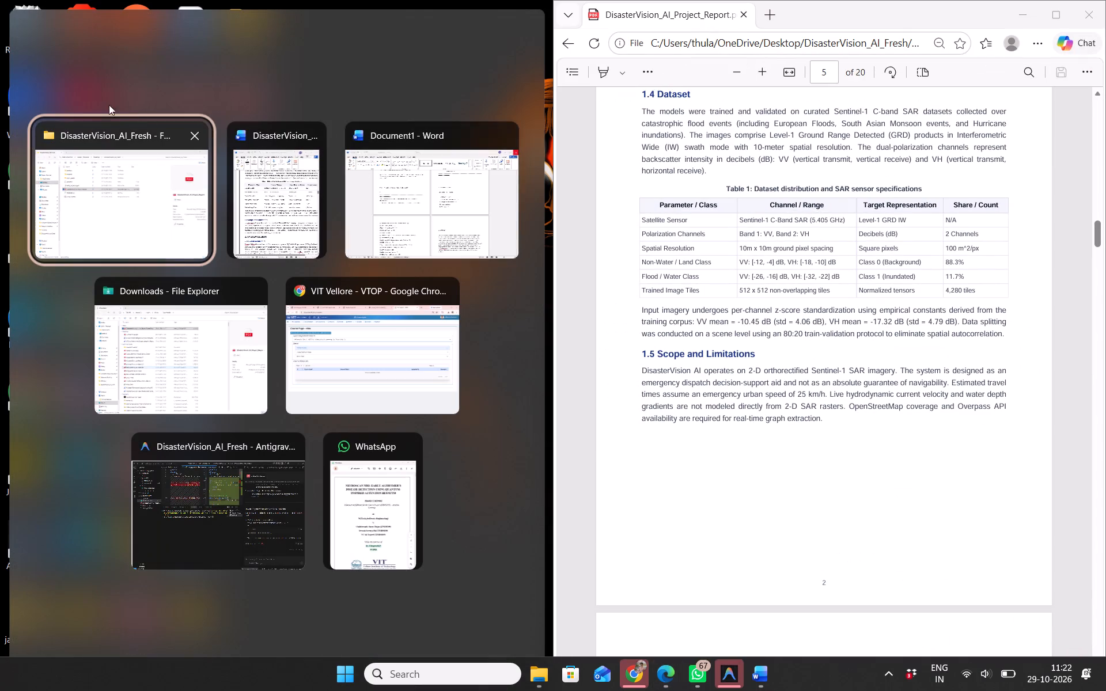
pyautogui.click(302, 209)
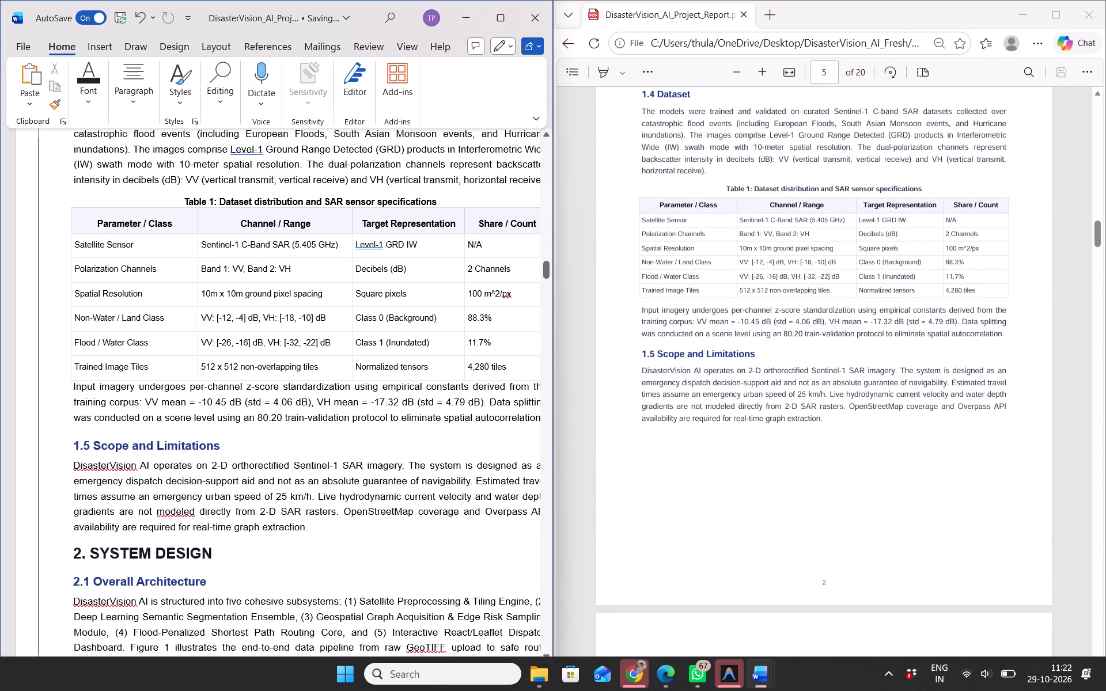
# Compare the opening pages through section 2.1 of the Word report with the PDF, checking the layout around 1.4 Dataset and 1.5 Scope and Limitations.
pyautogui.scroll(12, 349, 341)
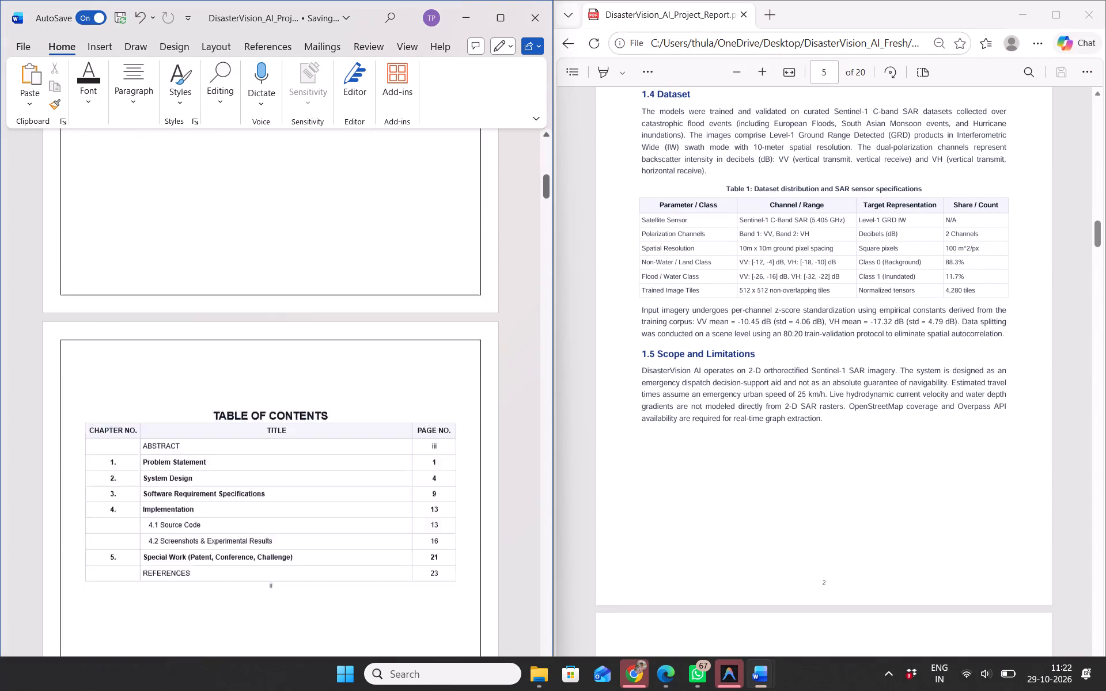
pyautogui.scroll(5, 349, 341)
pyautogui.scroll(-4, 349, 341)
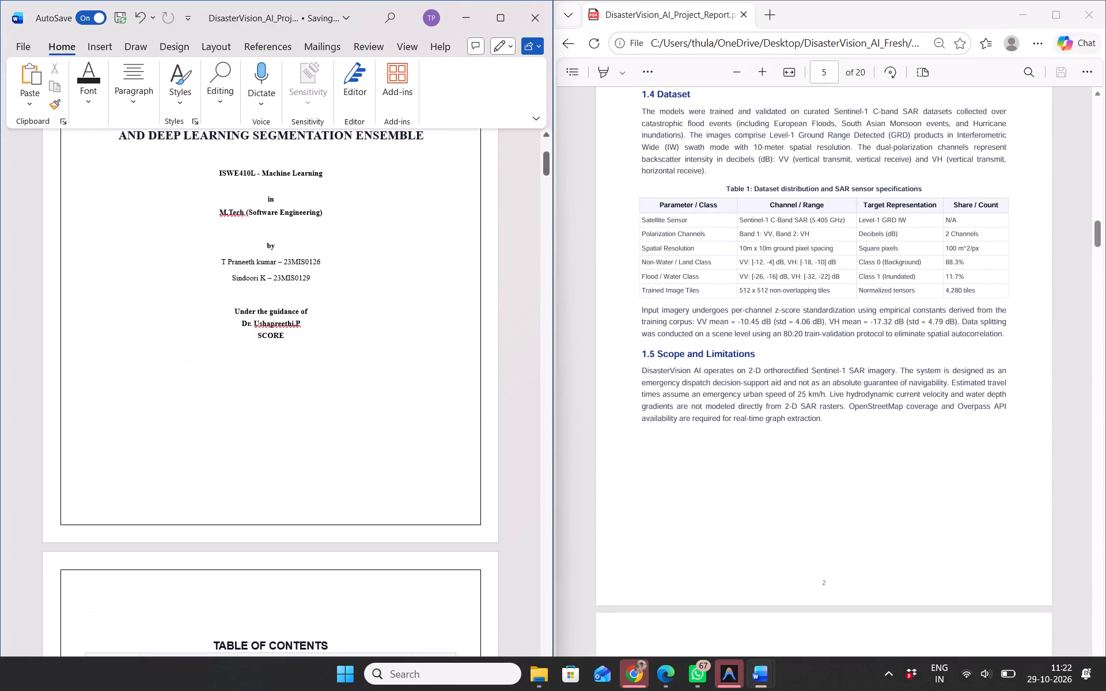
pyautogui.scroll(-8, 301, 414)
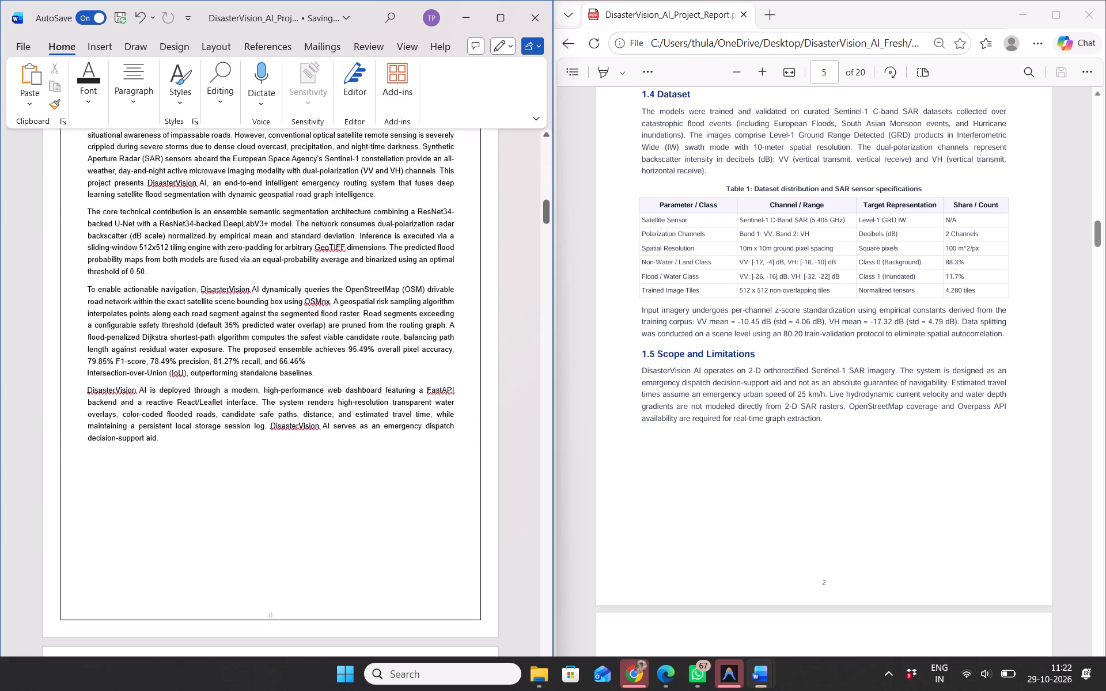
pyautogui.scroll(-12, 301, 414)
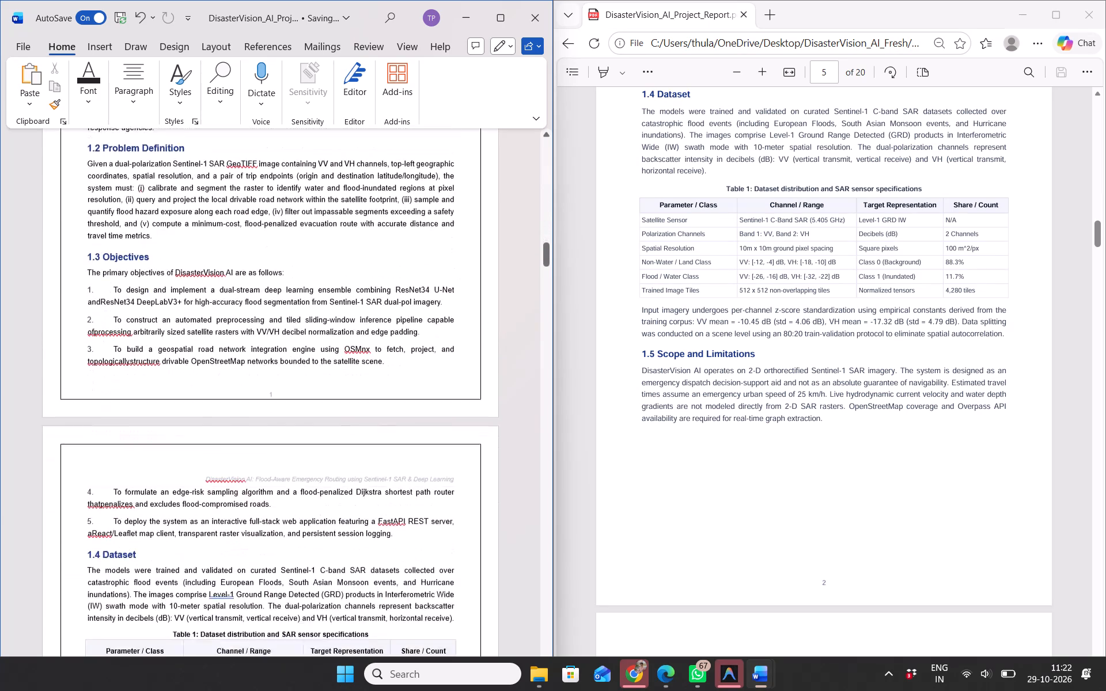
pyautogui.scroll(-2, 301, 414)
pyautogui.scroll(-2, 716, 447)
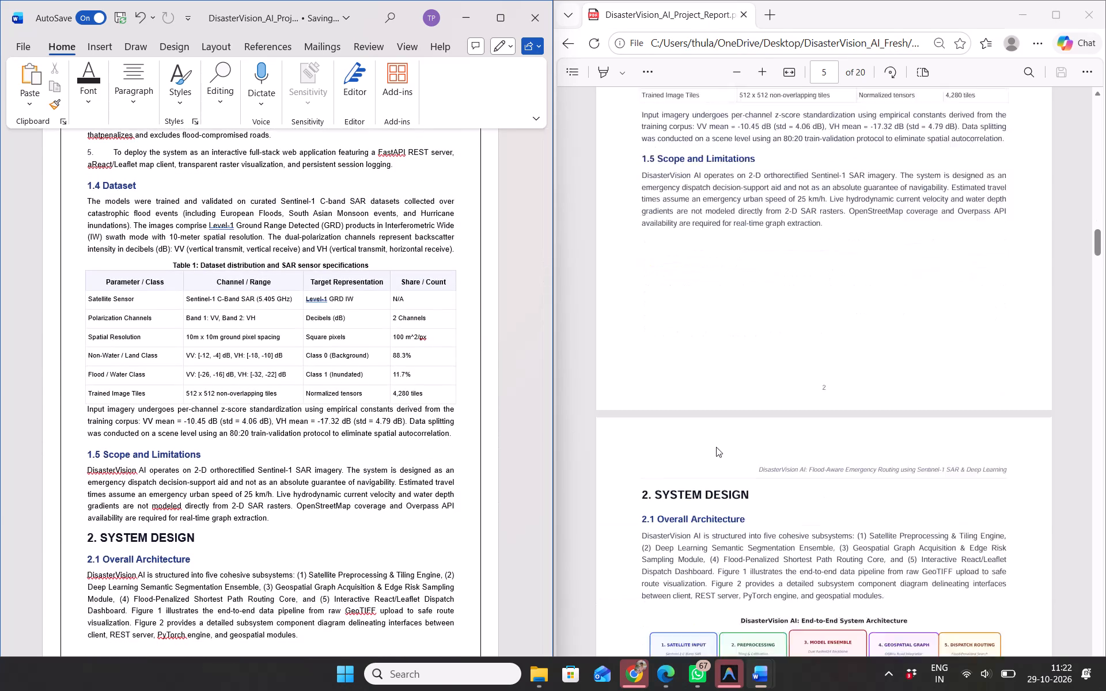
pyautogui.scroll(-4, 716, 447)
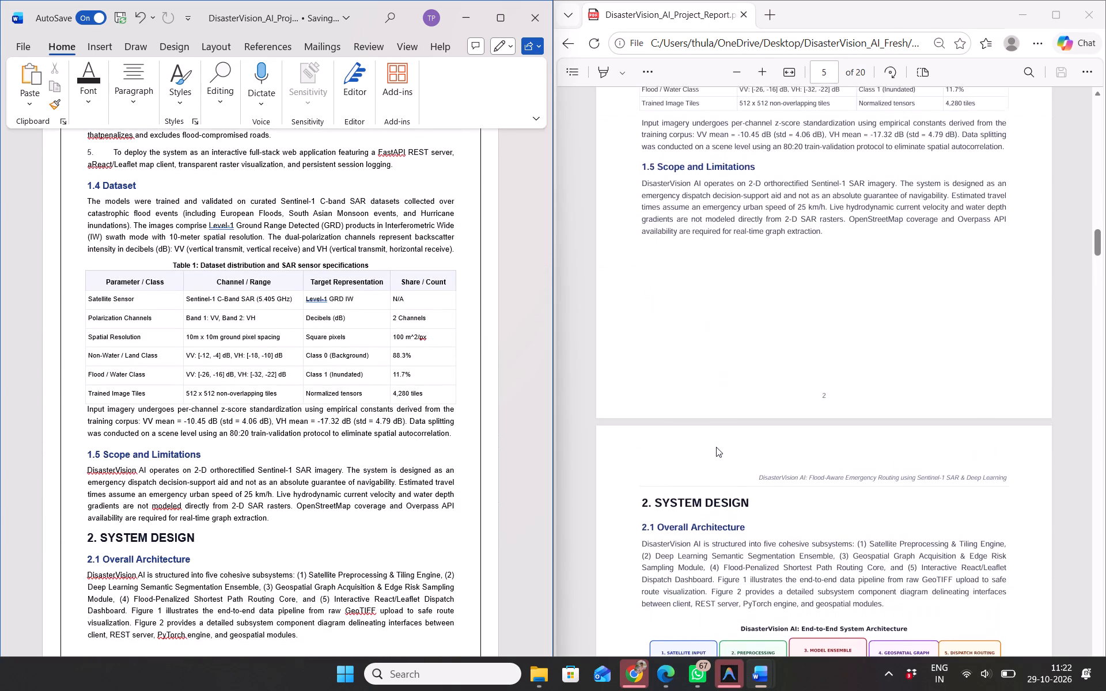
pyautogui.scroll(6, 716, 447)
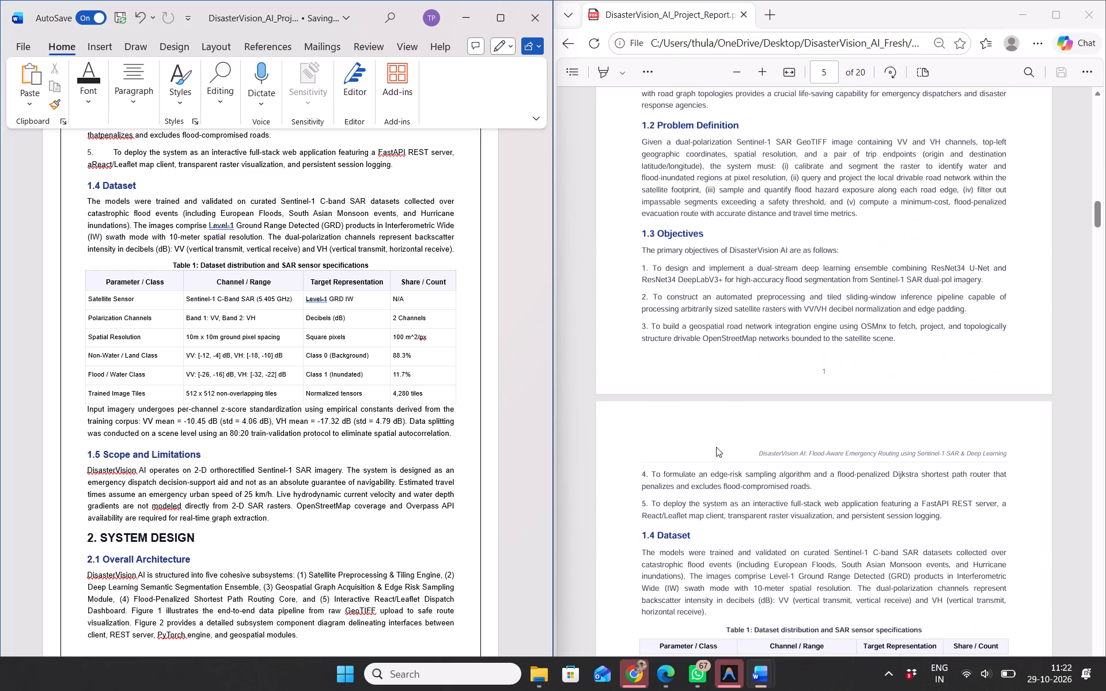
pyautogui.scroll(1, 716, 447)
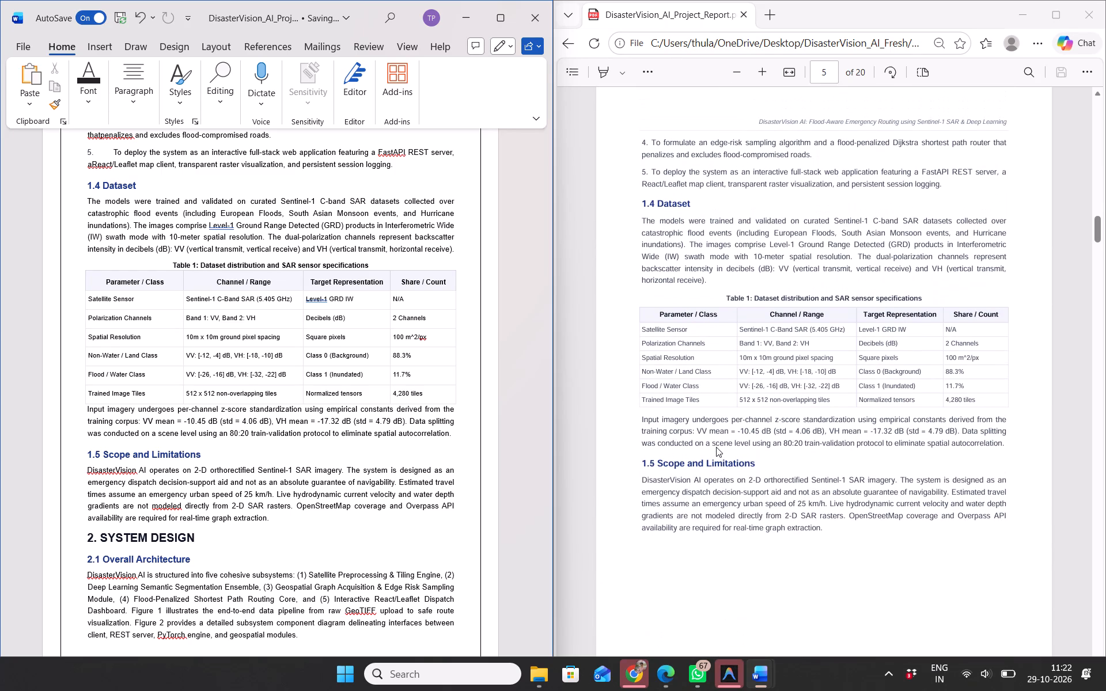
pyautogui.scroll(1, 716, 447)
# Insert a blank line between the first 1.4 Dataset paragraph and the Table 1 caption in the Word report.
pyautogui.click(459, 248)
pyautogui.press('Return')
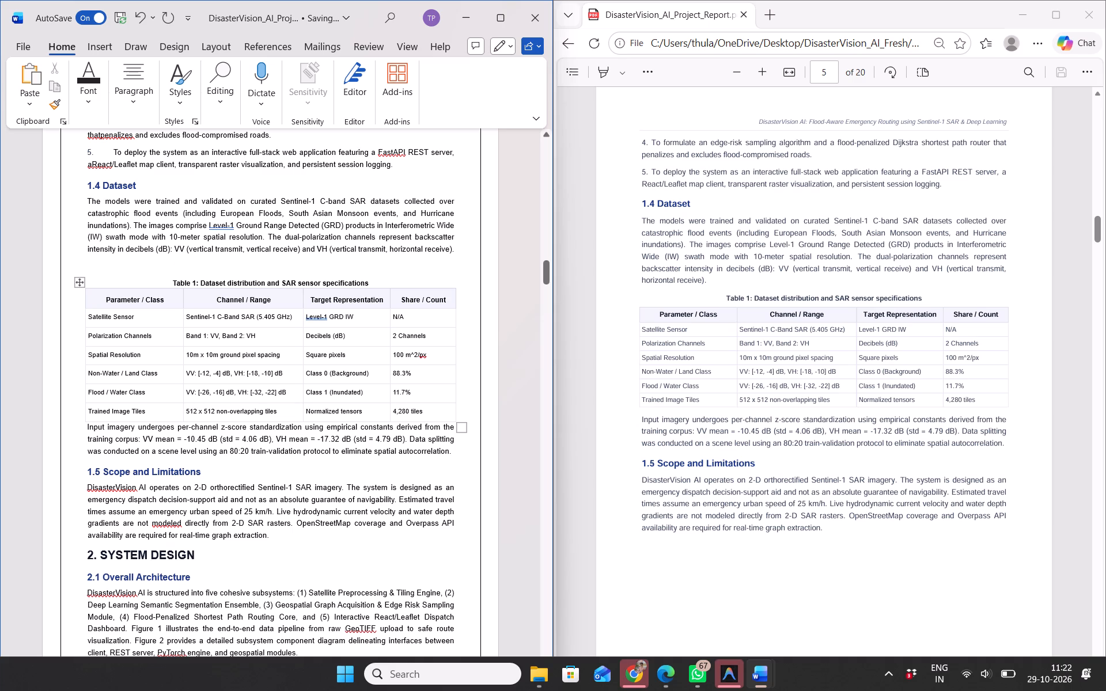
# Insert four blank lines after the 1.5 Scope and Limitations paragraph to push the 2. SYSTEM DESIGN heading onto a new page.
pyautogui.scroll(-1, 410, 306)
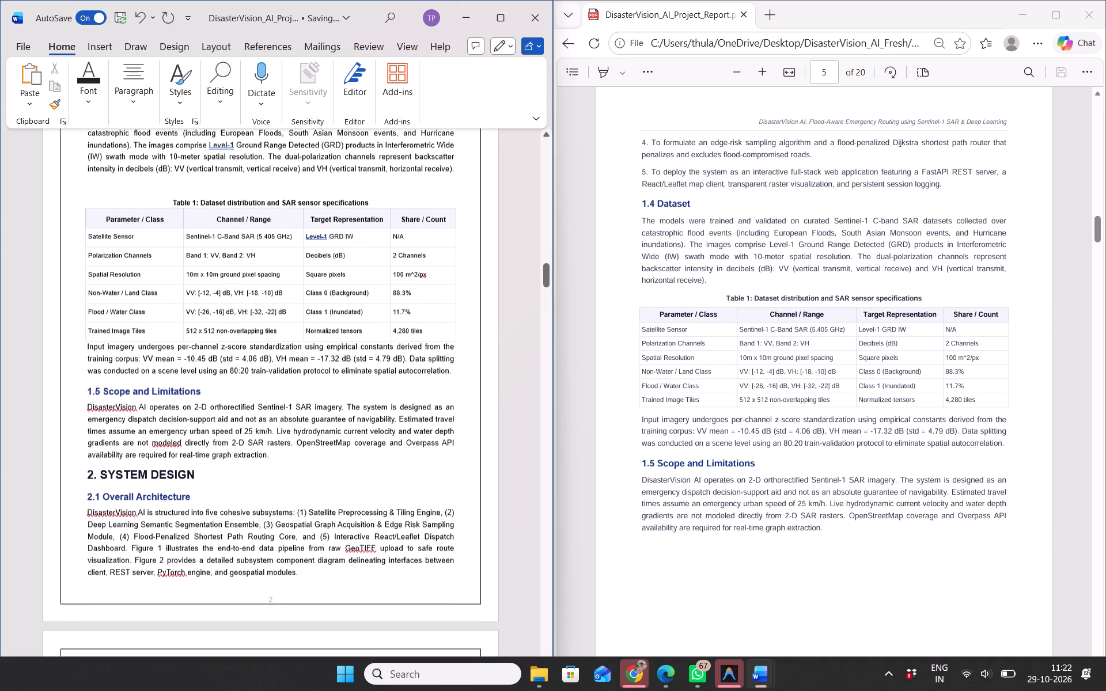
pyautogui.scroll(-1, 410, 306)
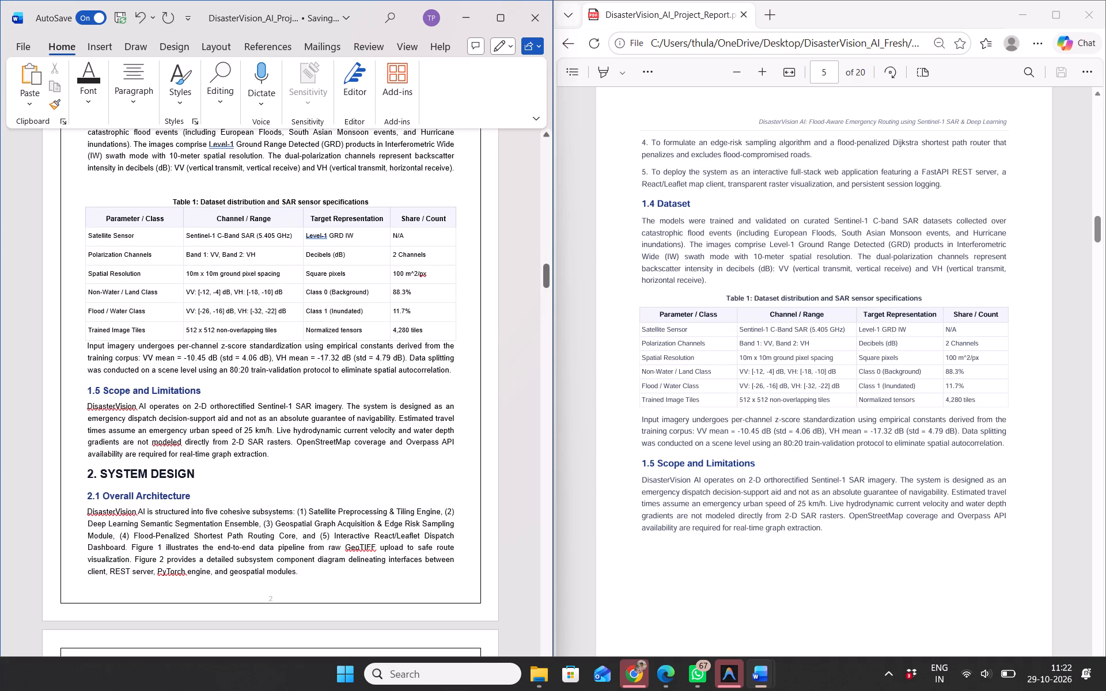
pyautogui.click(290, 455)
pyautogui.press('Return')
pyautogui.press('Return')
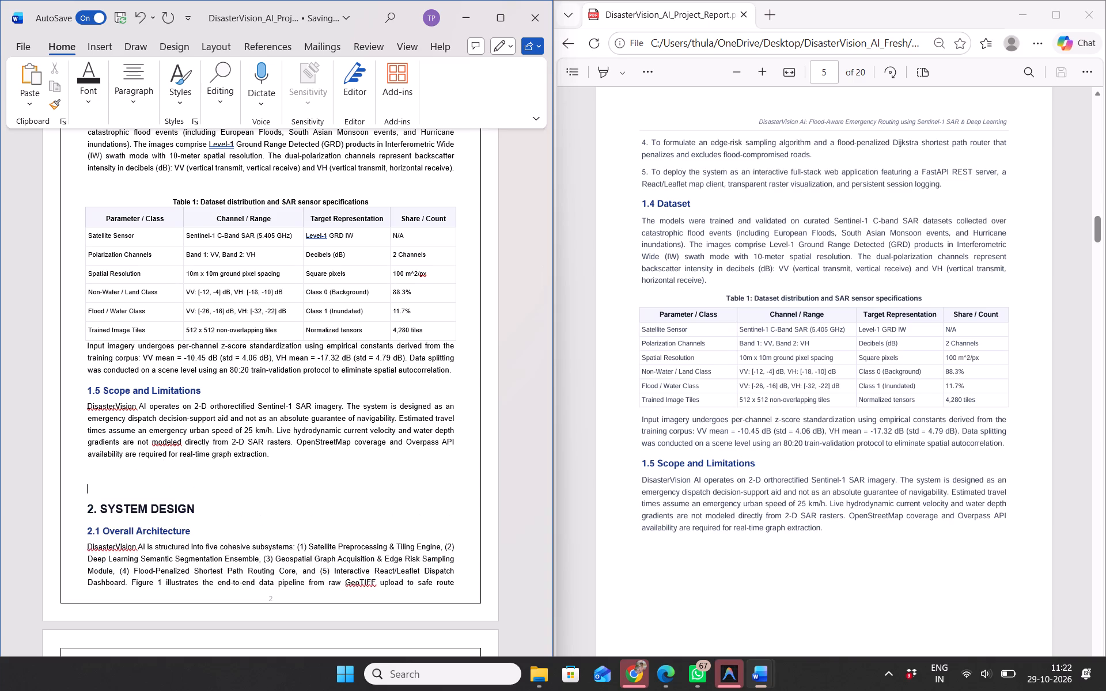
pyautogui.press('Return')
pyautogui.press('Return')
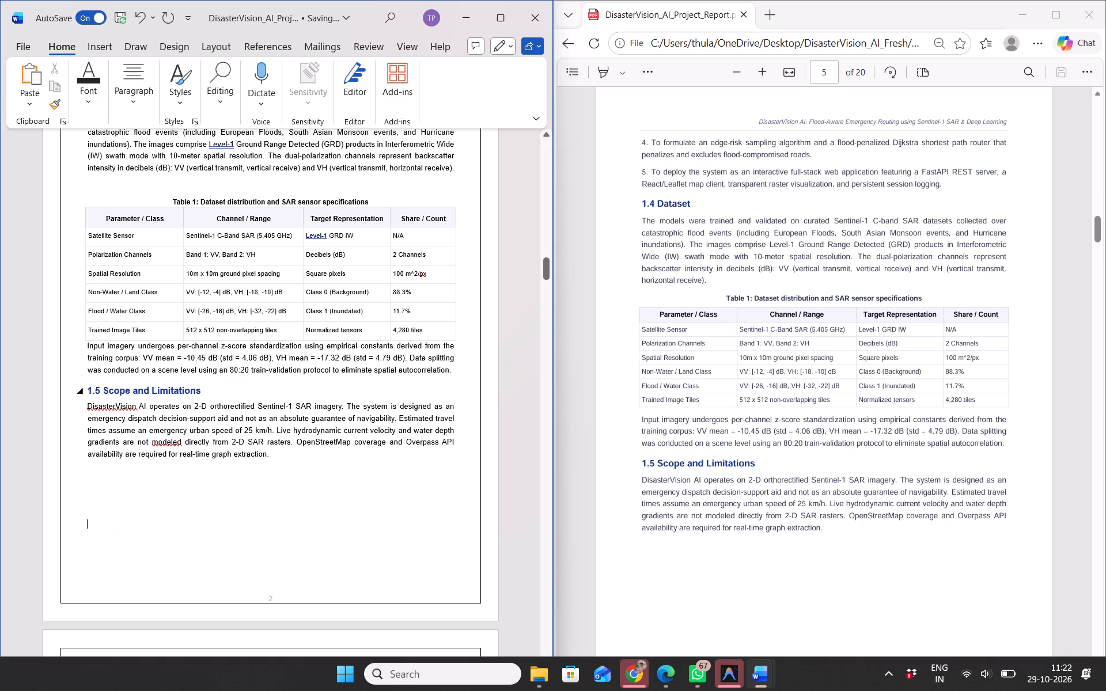
# Set the font colour to black for the whole 1.5 Scope and Limitations paragraph.
pyautogui.moveTo(289, 456); pyautogui.dragTo(62, 415)
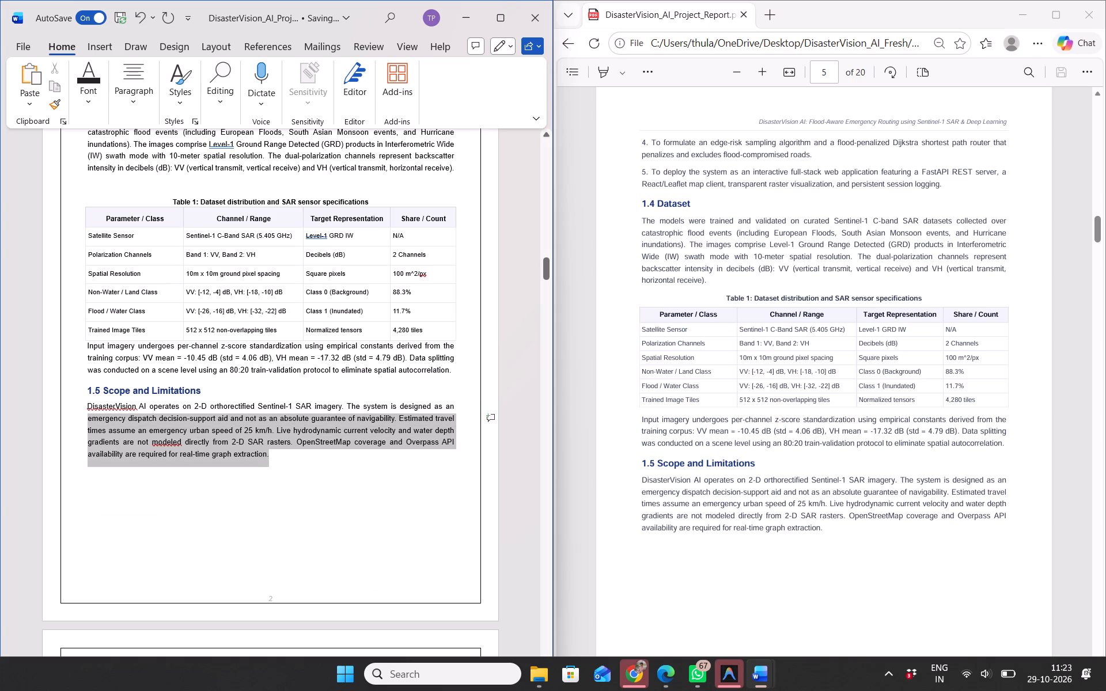
pyautogui.moveTo(62, 415); pyautogui.dragTo(77, 405)
pyautogui.click(158, 383)
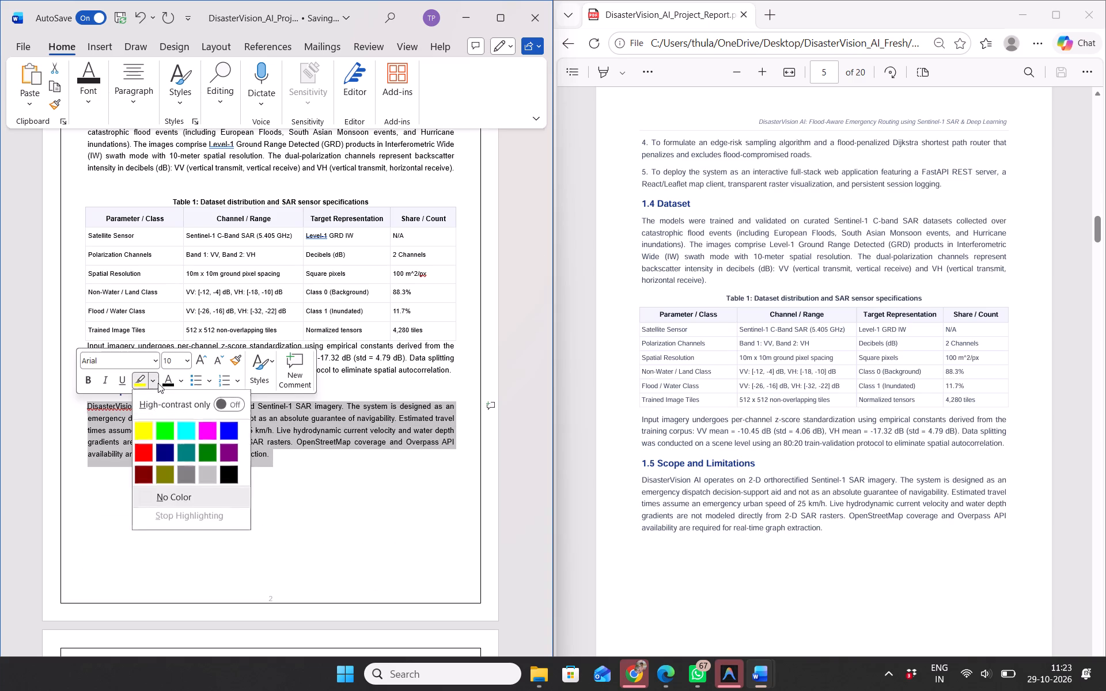
pyautogui.click(171, 382)
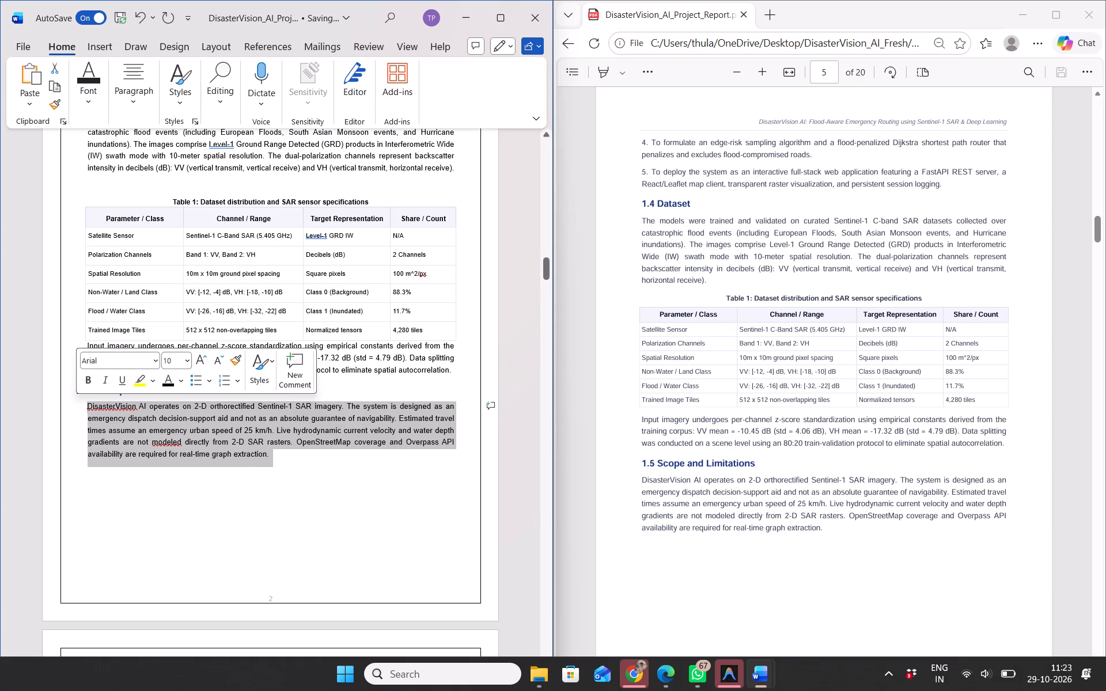
pyautogui.click(315, 518)
# Set the font colour to black for the Table 1 caption, the table and the paragraph below it.
pyautogui.moveTo(461, 375); pyautogui.dragTo(389, 363)
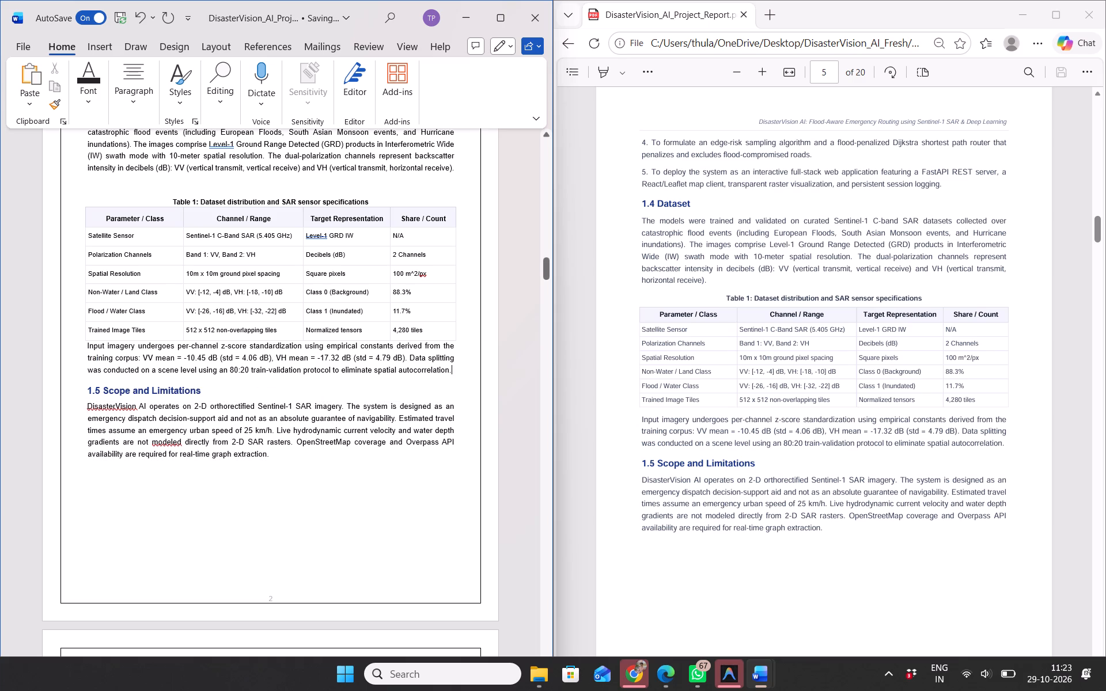
pyautogui.moveTo(389, 363); pyautogui.dragTo(92, 191)
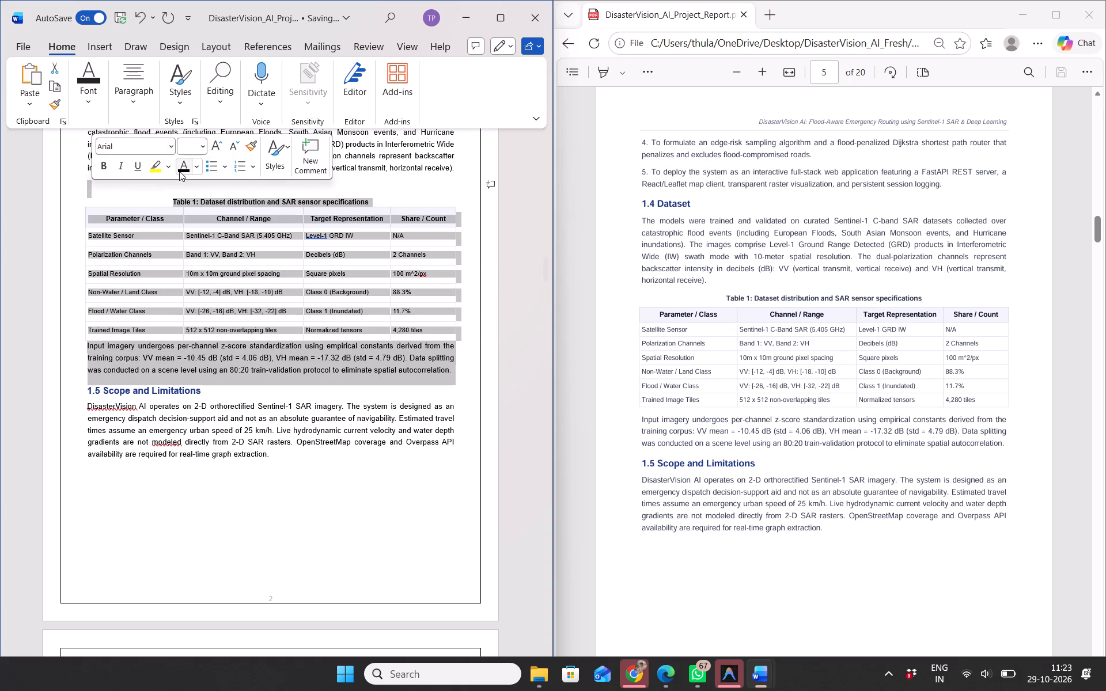
pyautogui.click(179, 171)
pyautogui.click(321, 476)
# Set the font colour to black for the 2.1 Overall Architecture paragraph above the end-to-end architecture diagram.
pyautogui.scroll(-2, 321, 476)
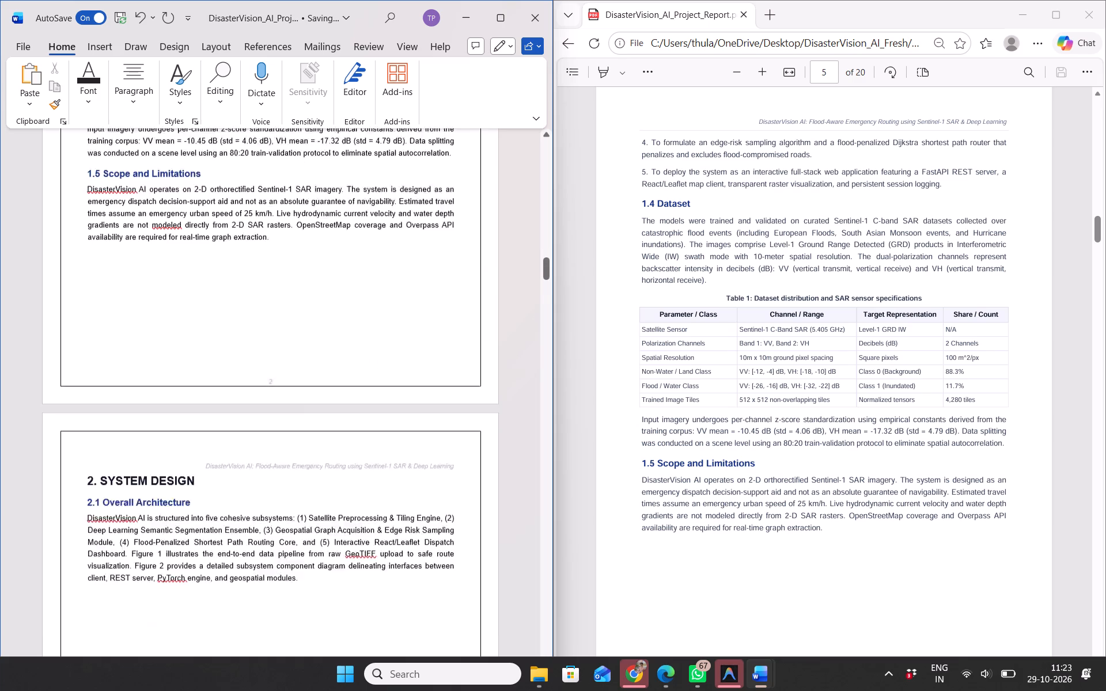
pyautogui.scroll(-5, 321, 476)
pyautogui.scroll(-7, 741, 451)
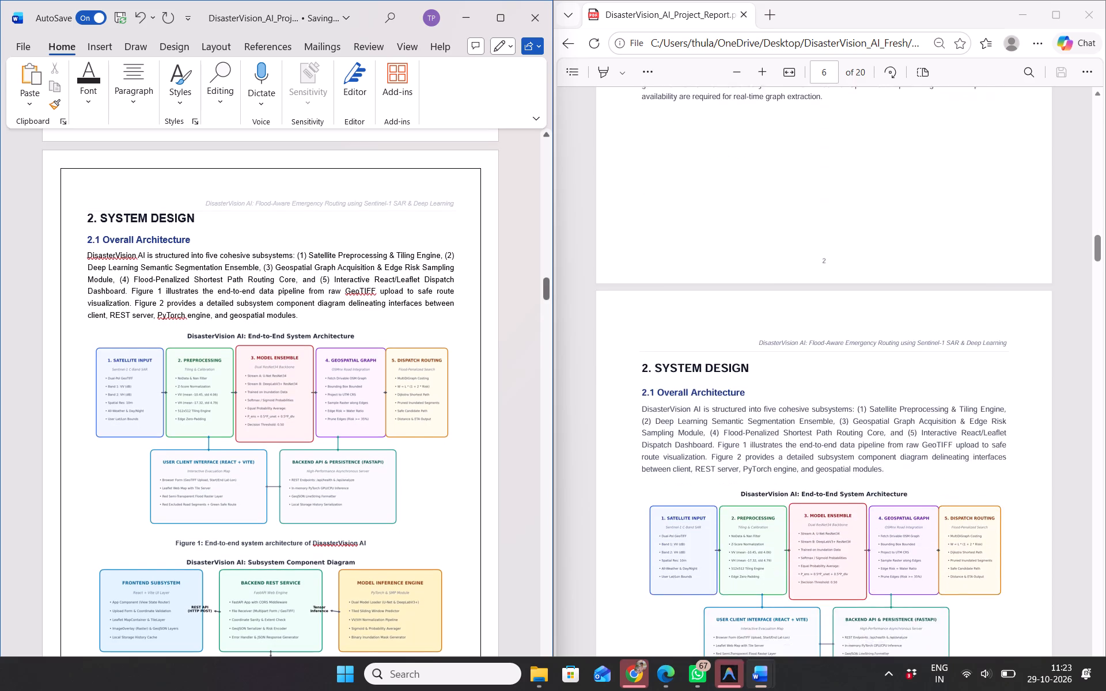
pyautogui.scroll(-1, 741, 451)
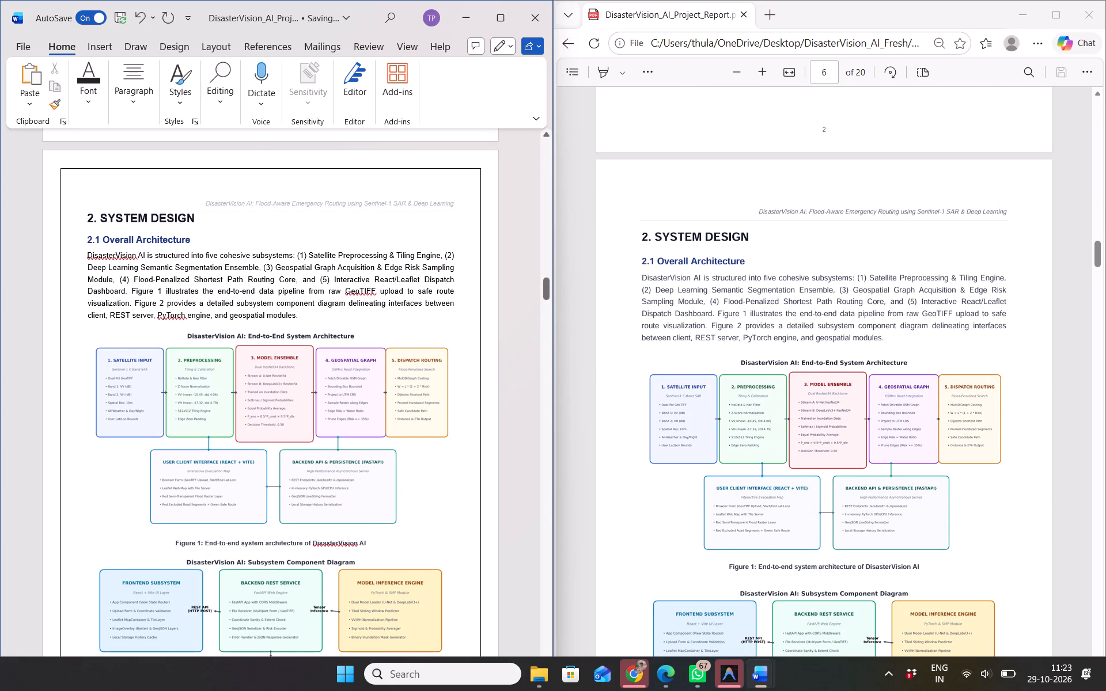
pyautogui.moveTo(305, 312); pyautogui.dragTo(84, 251)
pyautogui.click(176, 234)
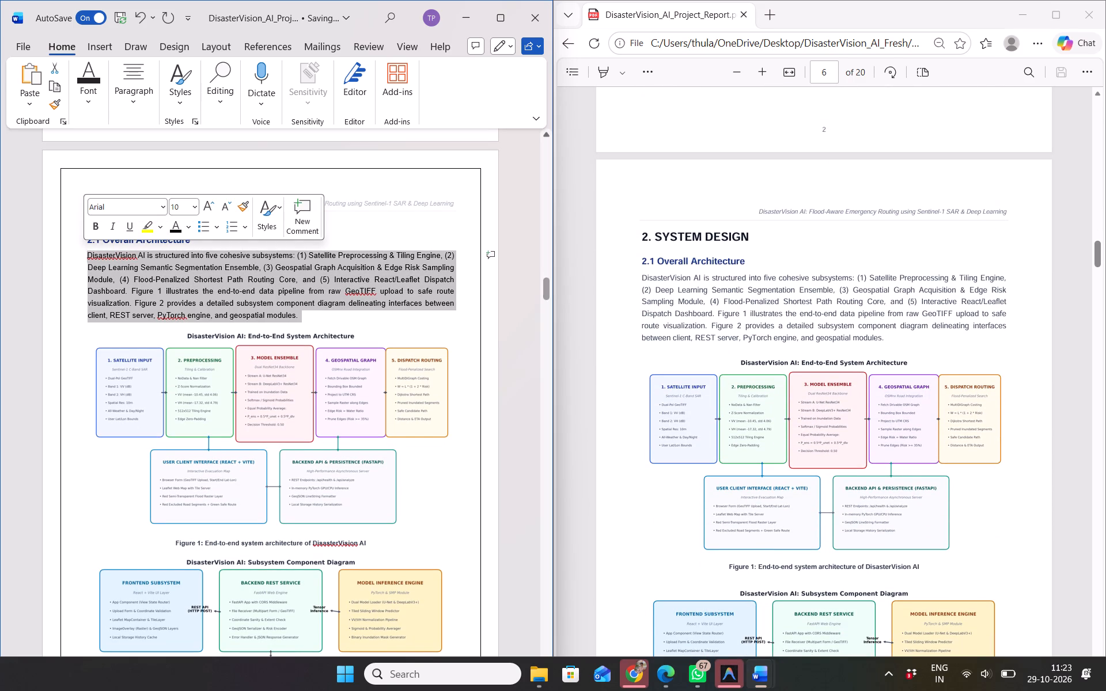
pyautogui.click(428, 328)
# Compare the layout of the System Design figures and the 2.2 Data Pipeline page in the Word report with the PDF.
pyautogui.scroll(-3, 428, 328)
pyautogui.click(474, 284)
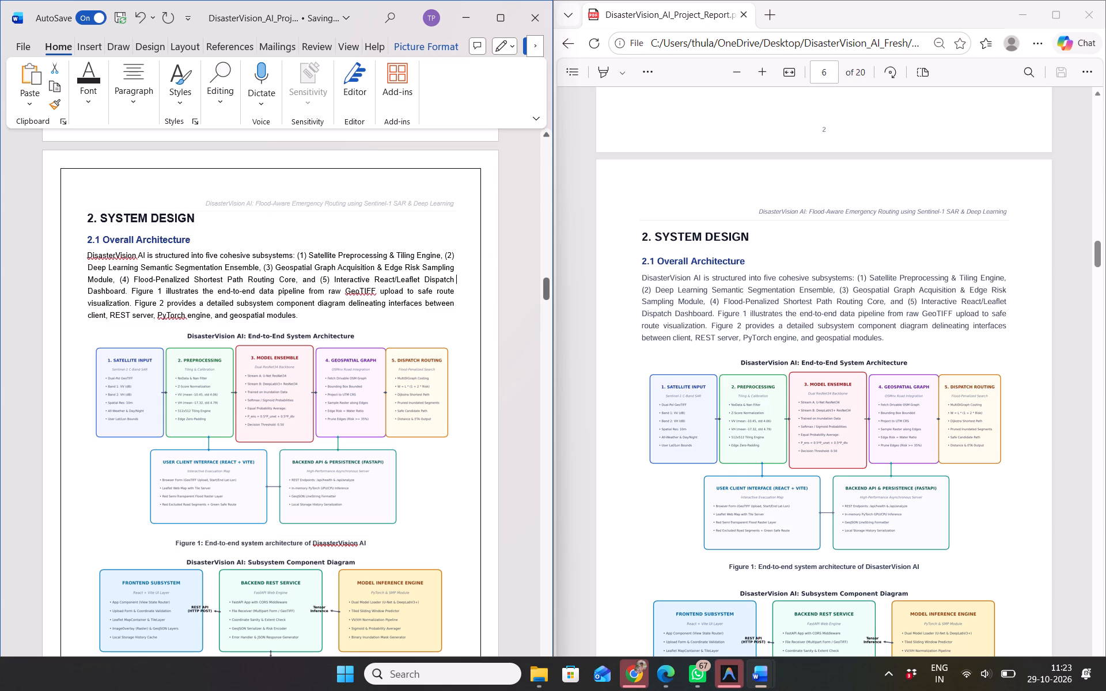
pyautogui.scroll(-7, 474, 284)
pyautogui.scroll(-1, 785, 357)
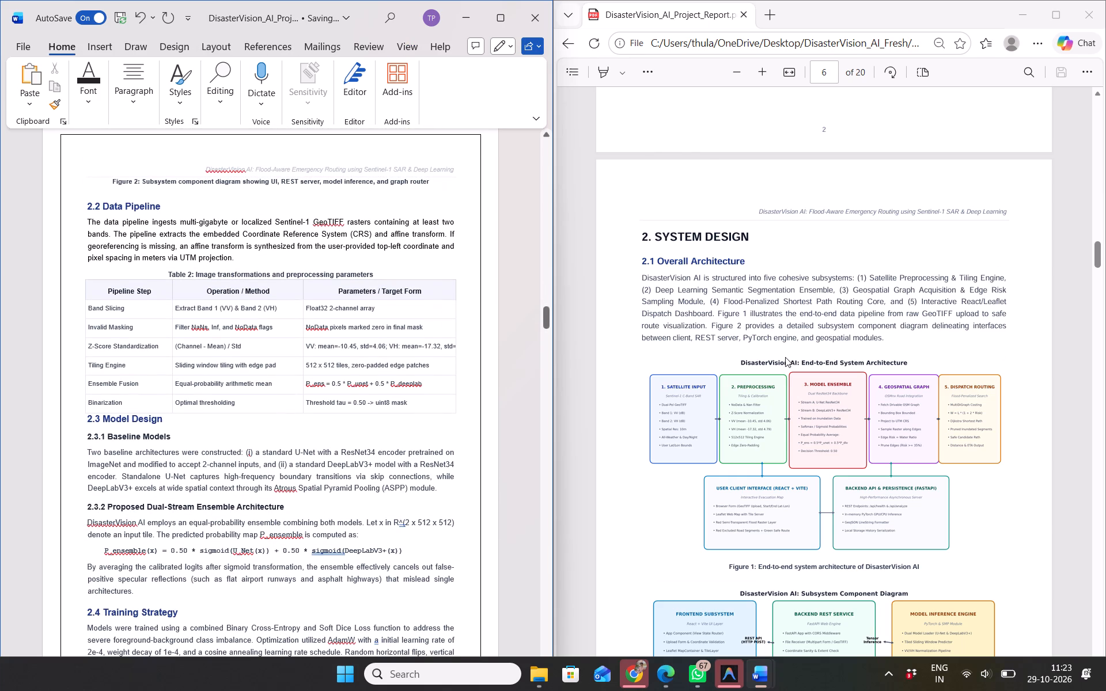
pyautogui.scroll(-5, 785, 357)
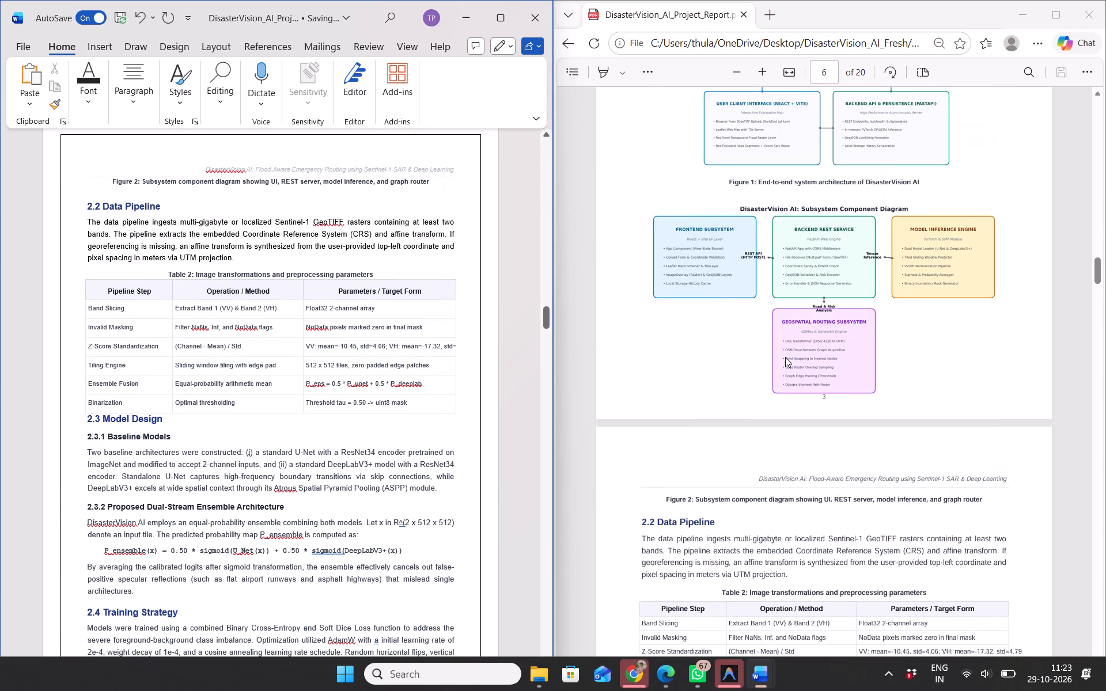
pyautogui.scroll(-1, 785, 357)
pyautogui.scroll(6, 485, 358)
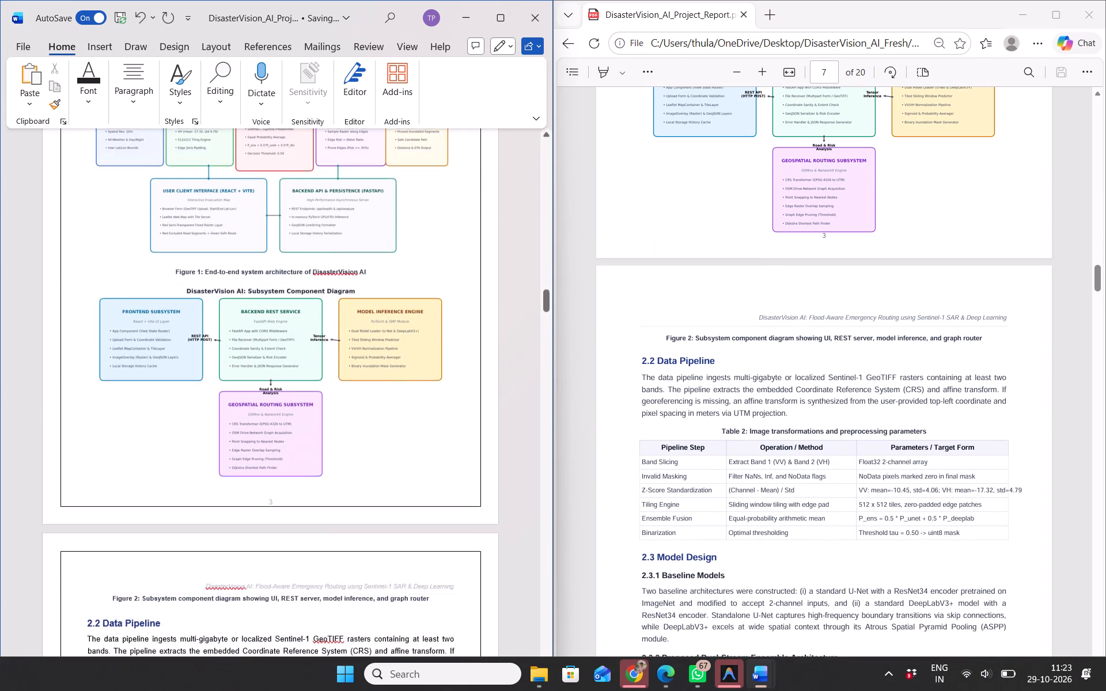
pyautogui.scroll(1, 485, 358)
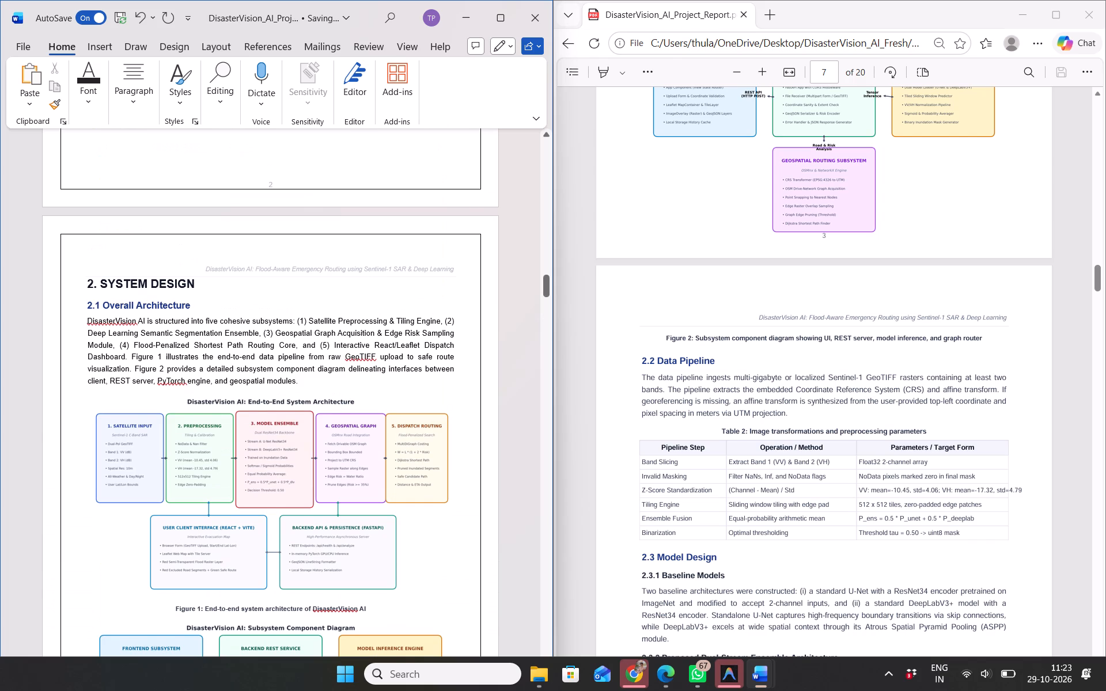
pyautogui.scroll(1, 485, 358)
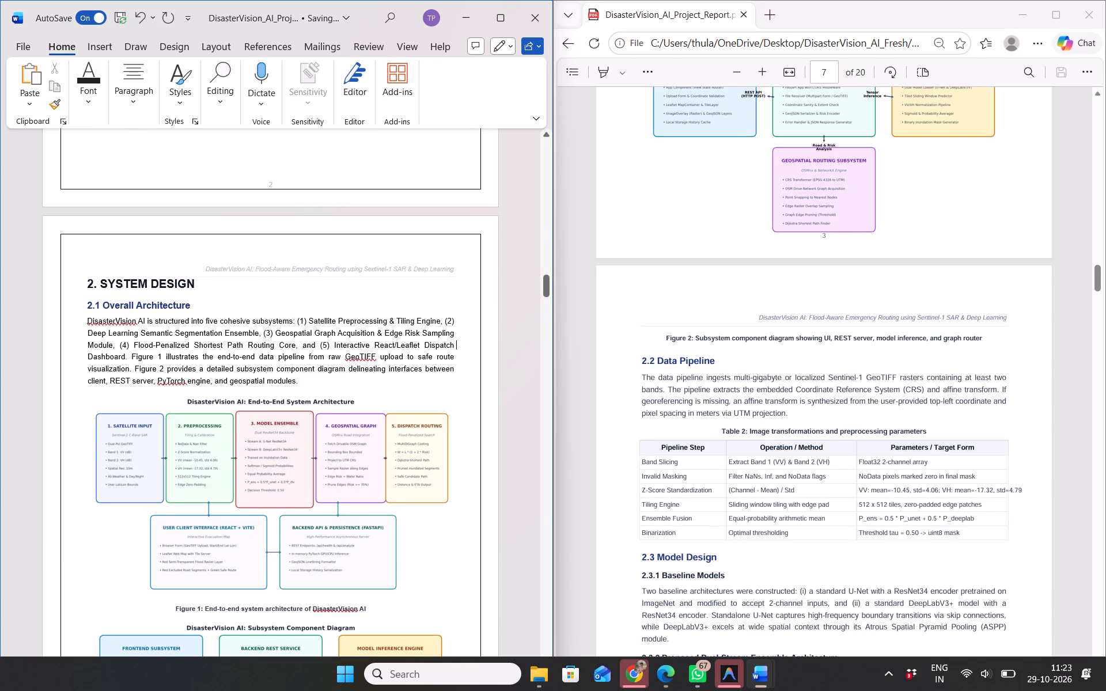
pyautogui.click(308, 391)
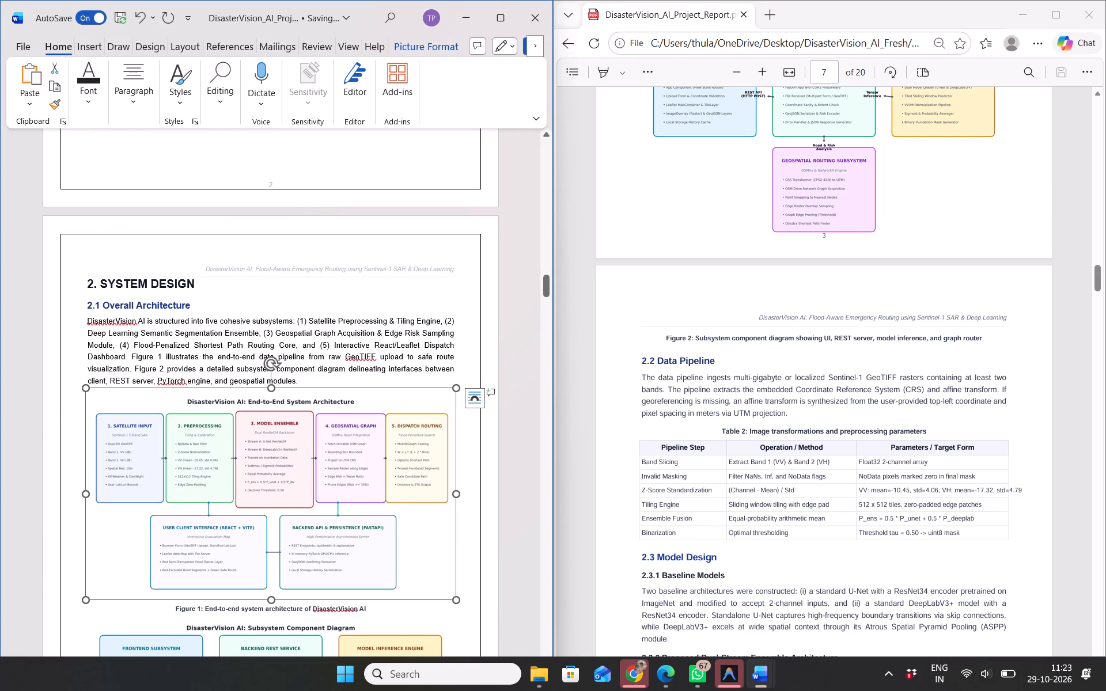
pyautogui.click(352, 385)
pyautogui.scroll(-4, 352, 385)
pyautogui.click(397, 360)
# Set the font colour to black for the 2.2 Data Pipeline paragraph above the Table 2 caption.
pyautogui.scroll(-7, 397, 360)
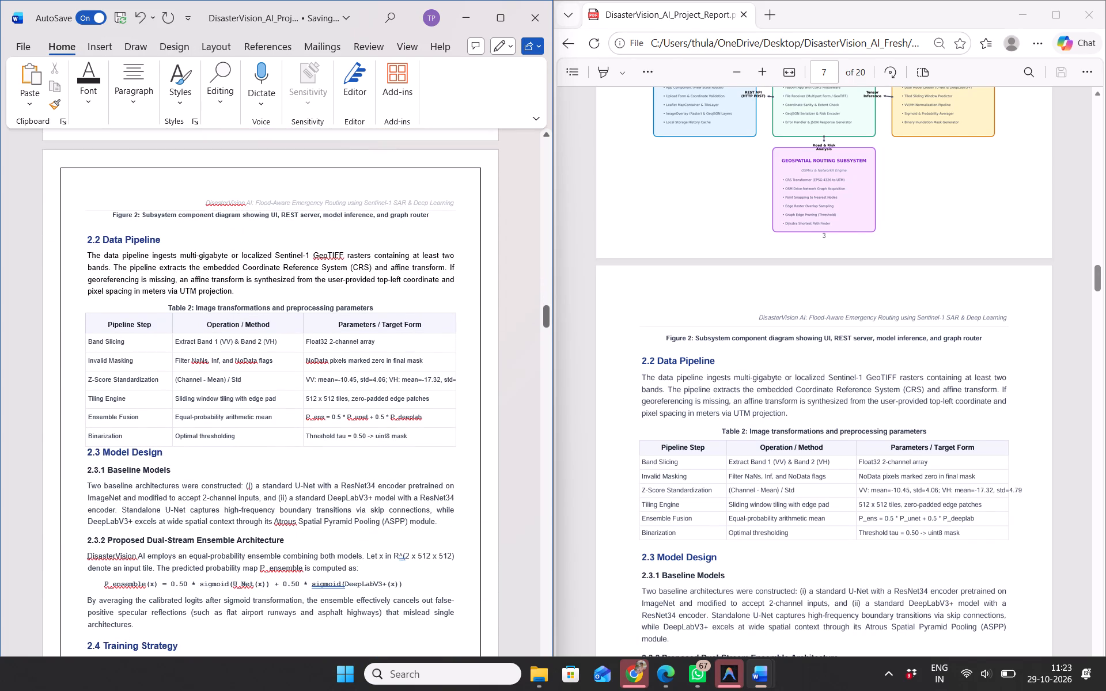
pyautogui.moveTo(244, 291); pyautogui.dragTo(82, 254)
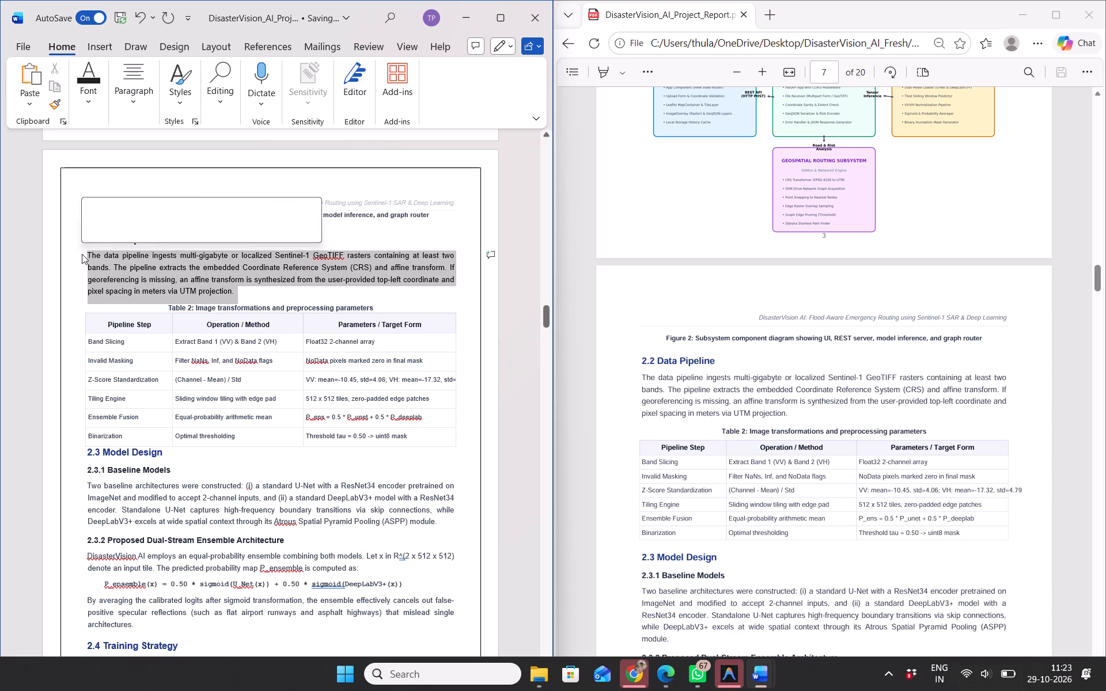
pyautogui.click(171, 230)
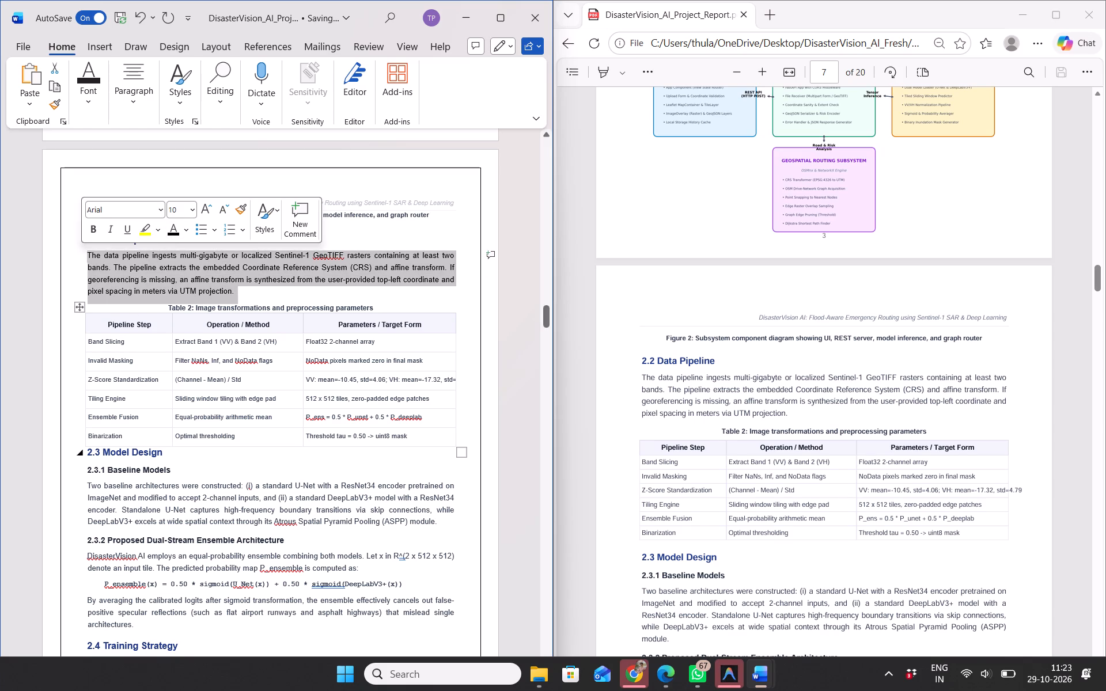
# Set the font colour to black for the Table 2 caption and the whole preprocessing parameters table.
pyautogui.click(435, 457)
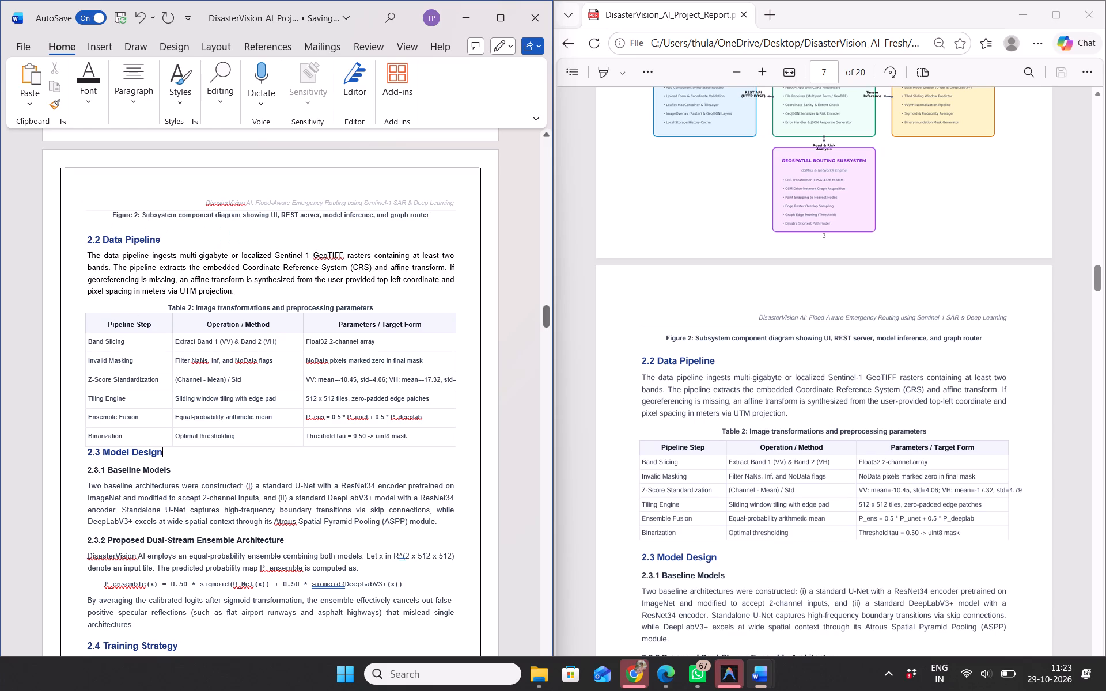
pyautogui.moveTo(466, 438); pyautogui.dragTo(169, 295)
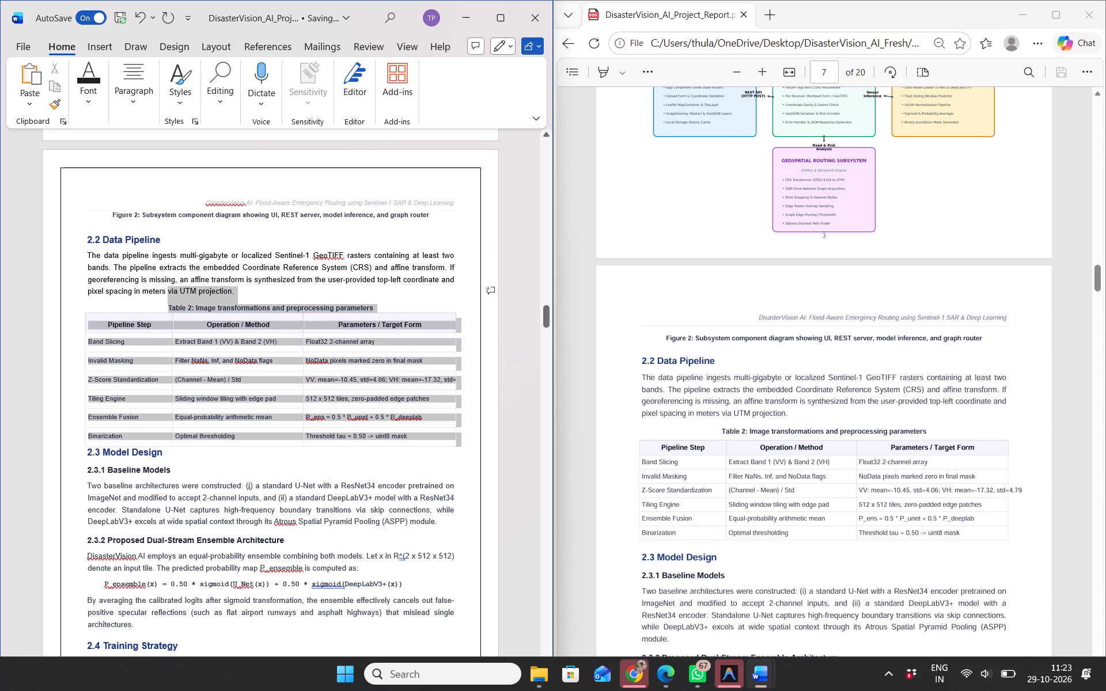
pyautogui.moveTo(169, 295); pyautogui.dragTo(169, 301)
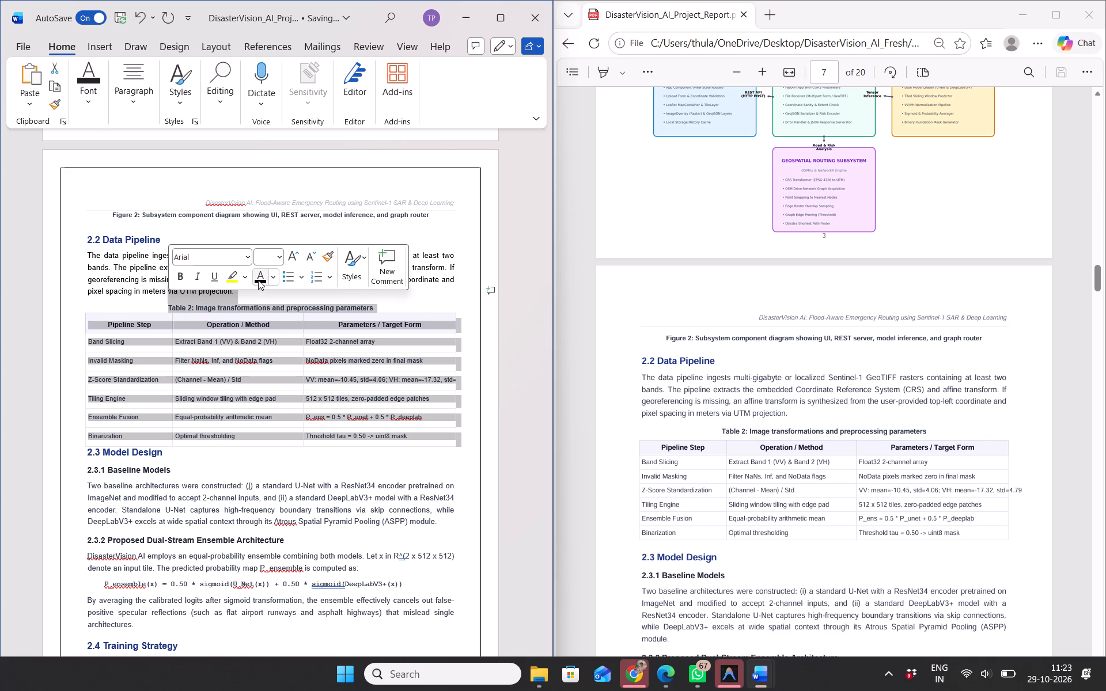
pyautogui.click(258, 280)
pyautogui.click(447, 292)
# Compare the layout of sections 2.2 to 2.4 in the Word report with the same page of the PDF.
pyautogui.scroll(-1, 447, 292)
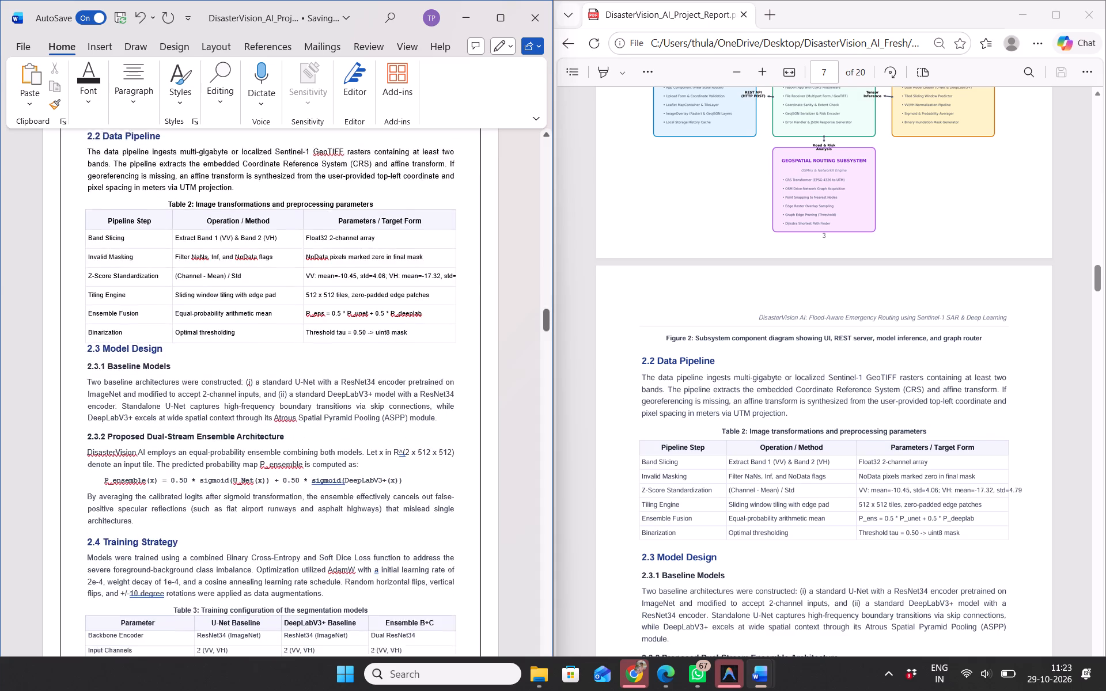
pyautogui.scroll(-4, 447, 292)
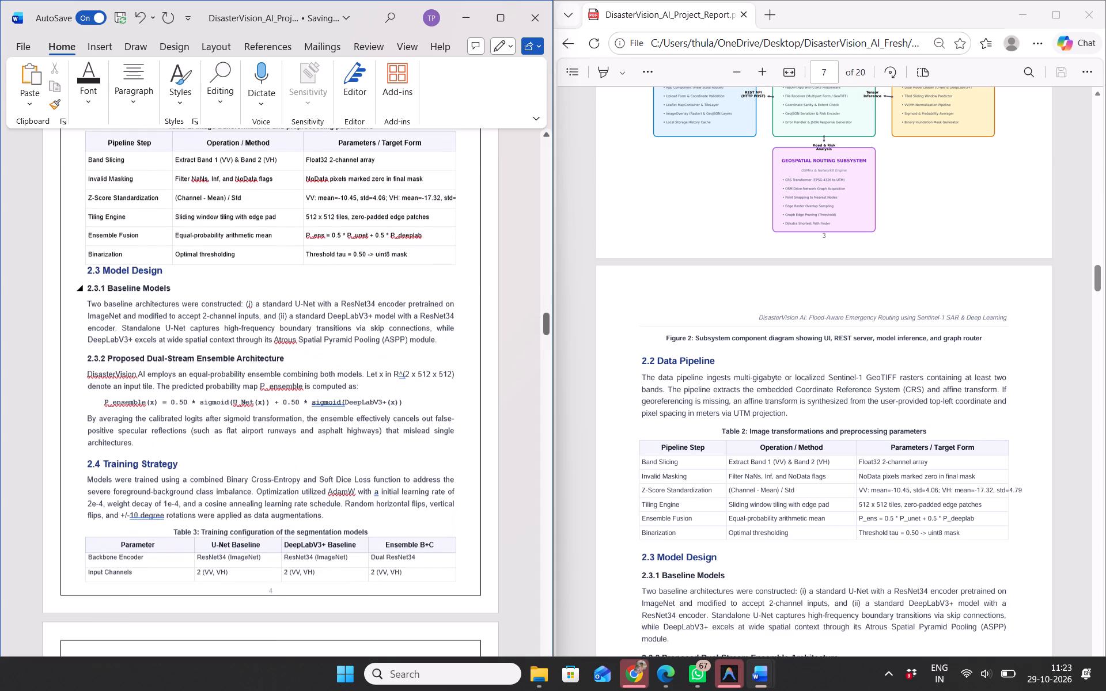
pyautogui.scroll(2, 447, 292)
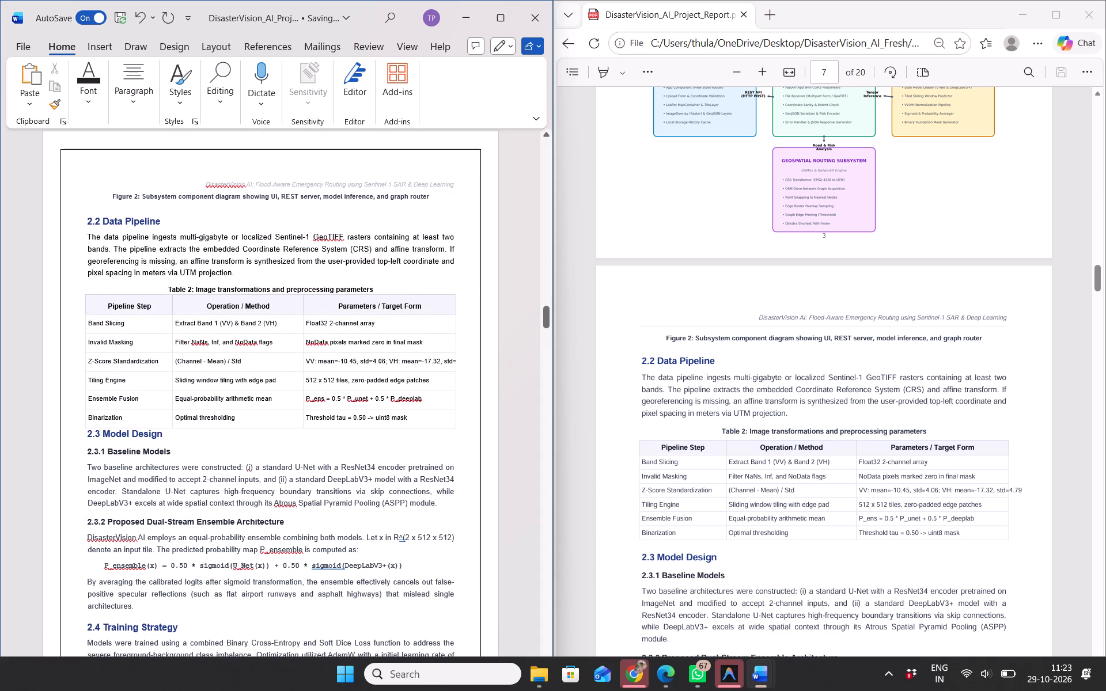
pyautogui.scroll(1, 447, 292)
pyautogui.scroll(-2, 806, 457)
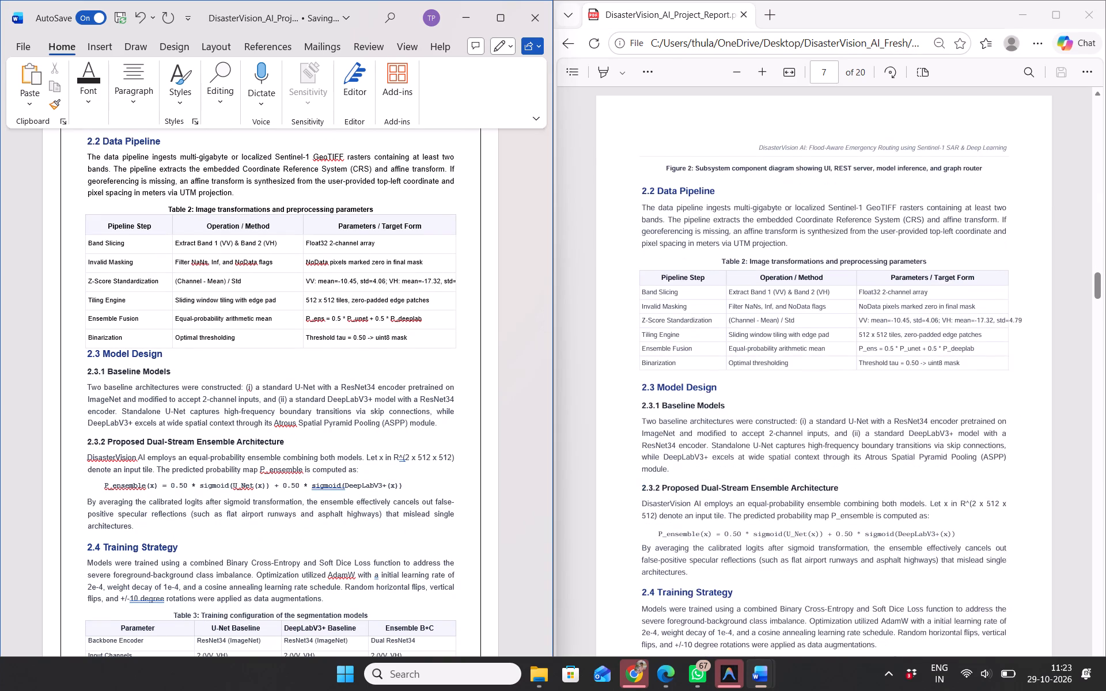
pyautogui.scroll(-2, 806, 457)
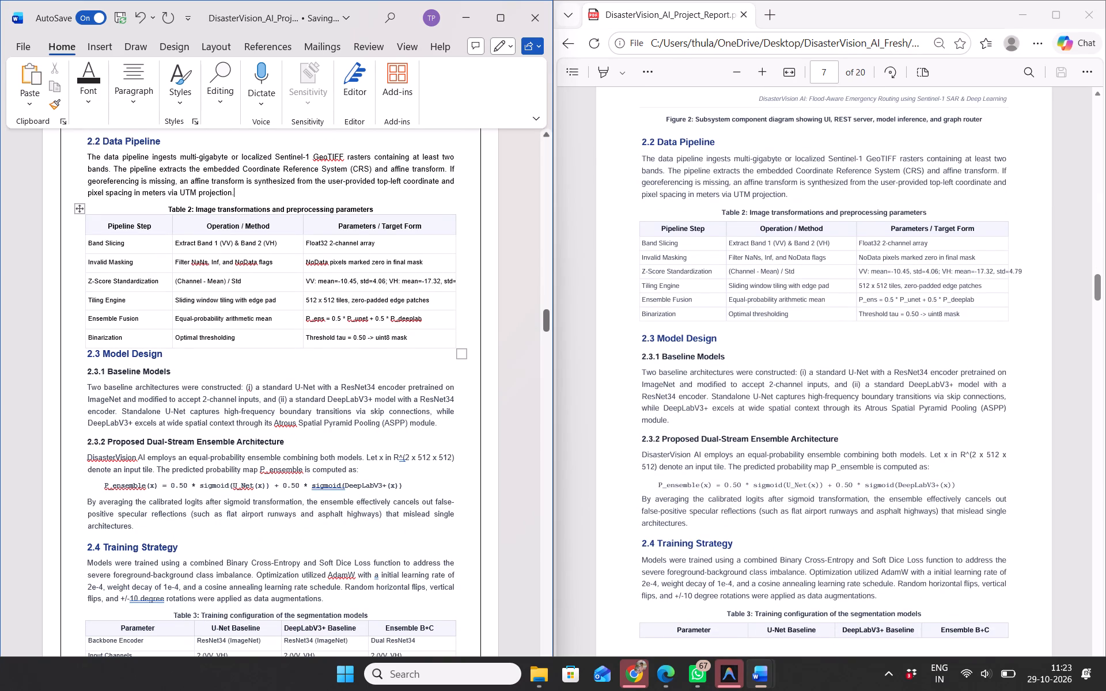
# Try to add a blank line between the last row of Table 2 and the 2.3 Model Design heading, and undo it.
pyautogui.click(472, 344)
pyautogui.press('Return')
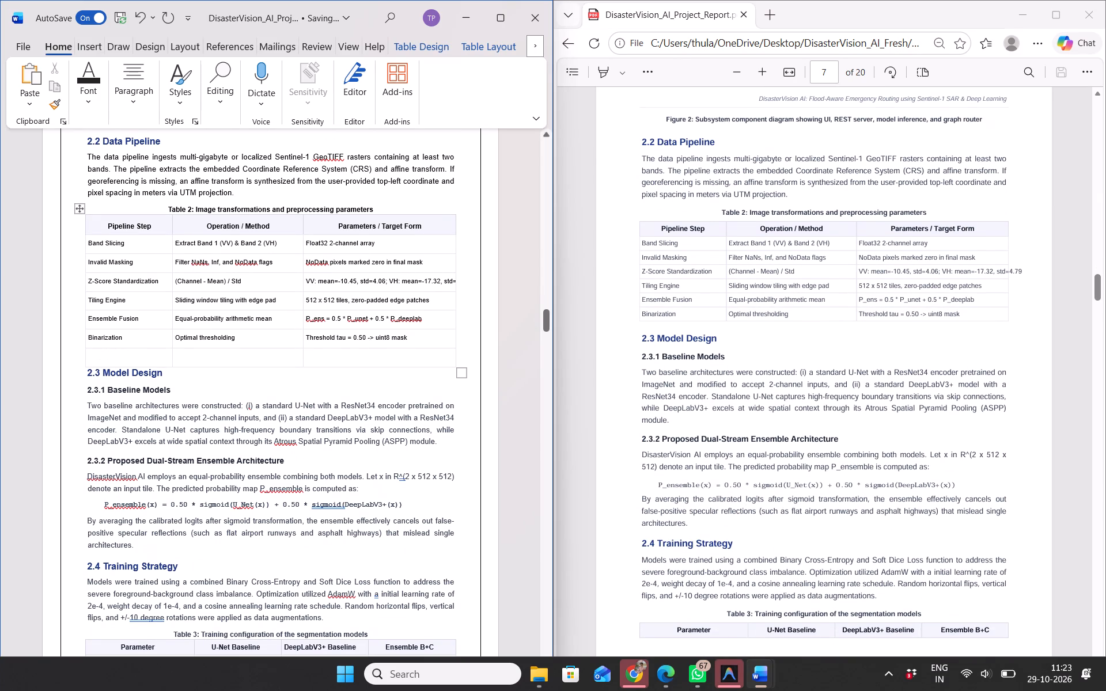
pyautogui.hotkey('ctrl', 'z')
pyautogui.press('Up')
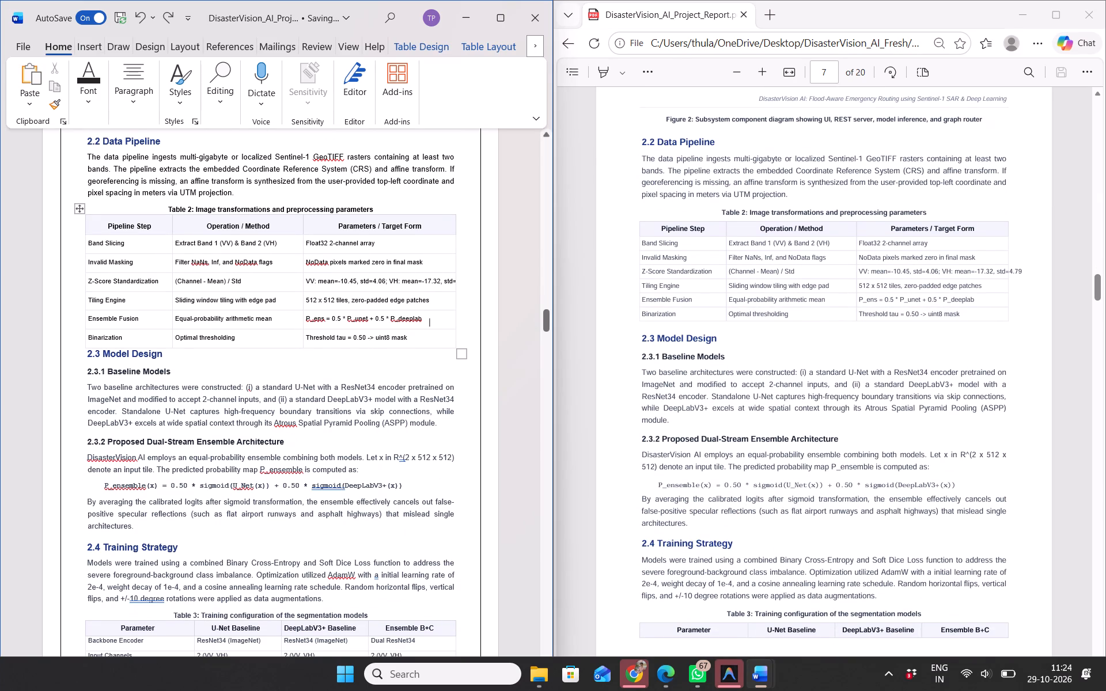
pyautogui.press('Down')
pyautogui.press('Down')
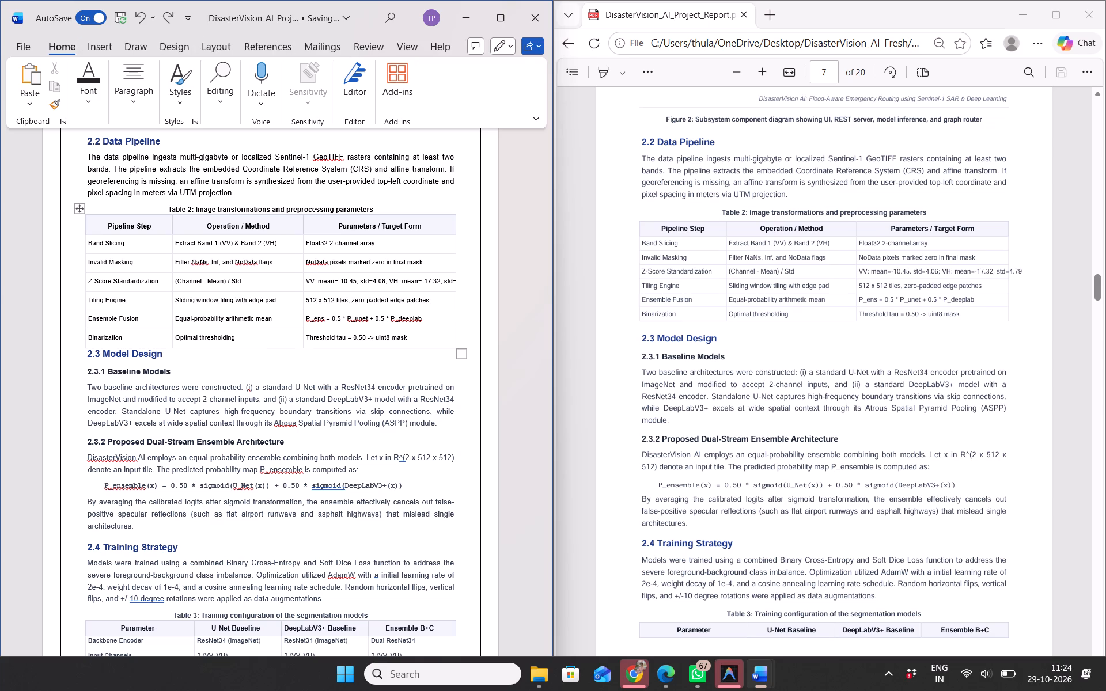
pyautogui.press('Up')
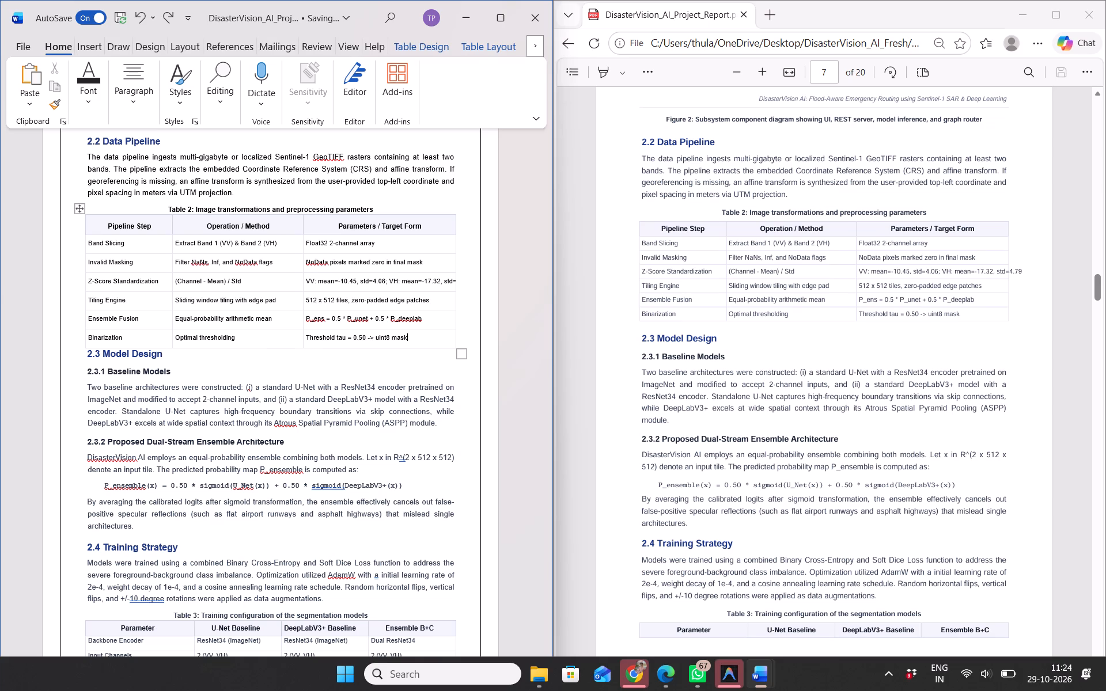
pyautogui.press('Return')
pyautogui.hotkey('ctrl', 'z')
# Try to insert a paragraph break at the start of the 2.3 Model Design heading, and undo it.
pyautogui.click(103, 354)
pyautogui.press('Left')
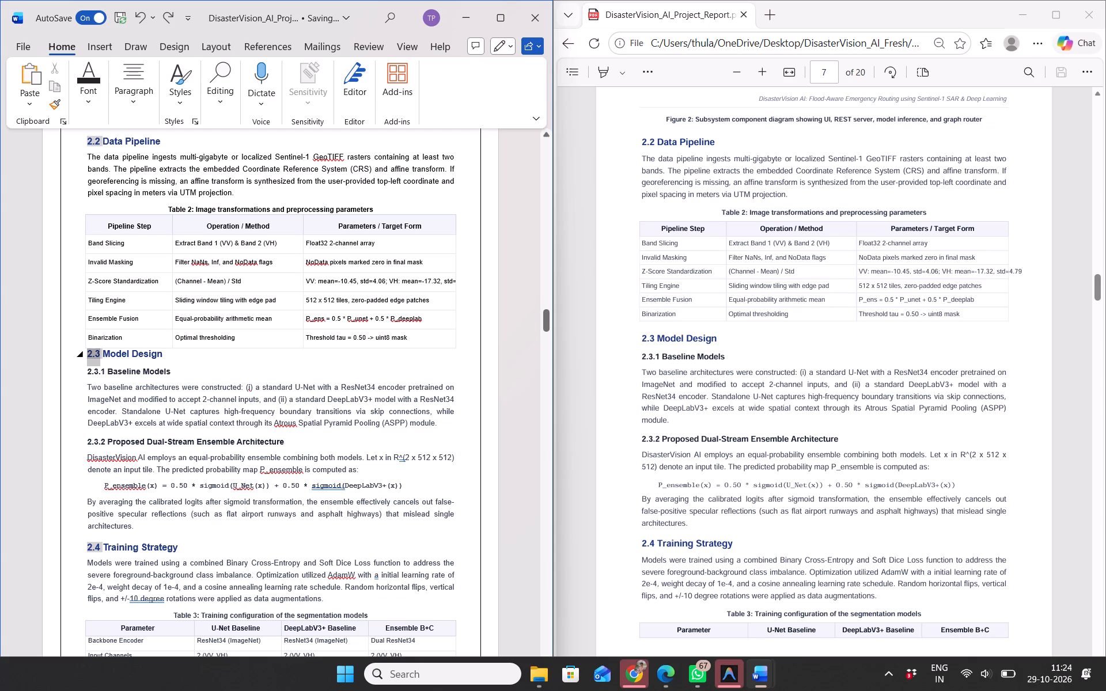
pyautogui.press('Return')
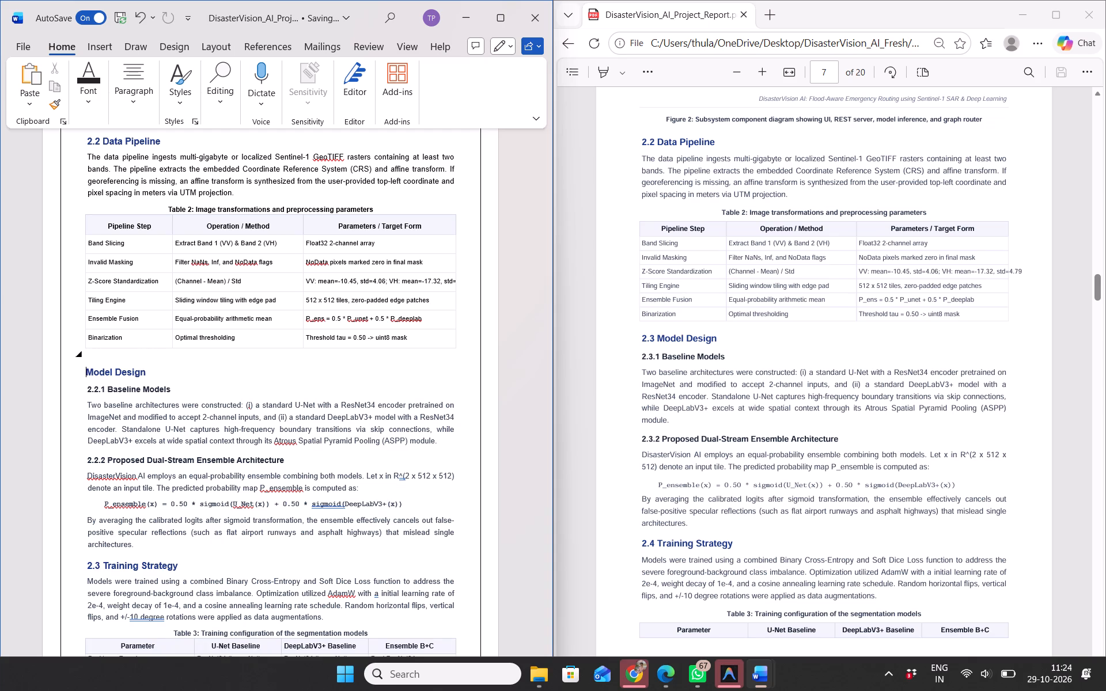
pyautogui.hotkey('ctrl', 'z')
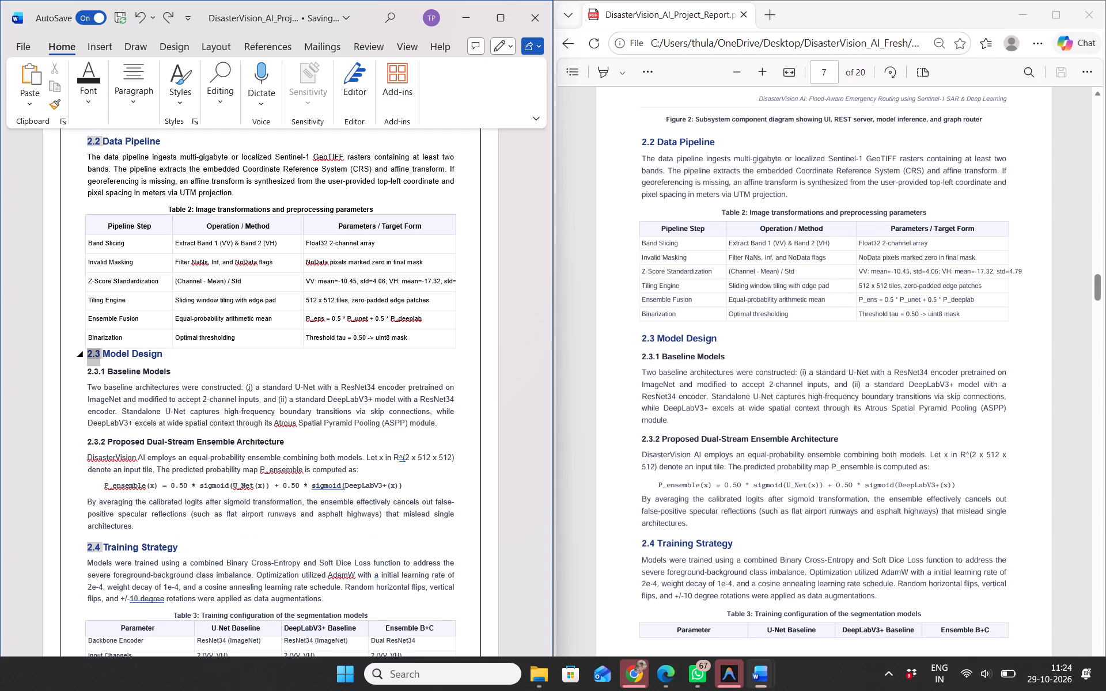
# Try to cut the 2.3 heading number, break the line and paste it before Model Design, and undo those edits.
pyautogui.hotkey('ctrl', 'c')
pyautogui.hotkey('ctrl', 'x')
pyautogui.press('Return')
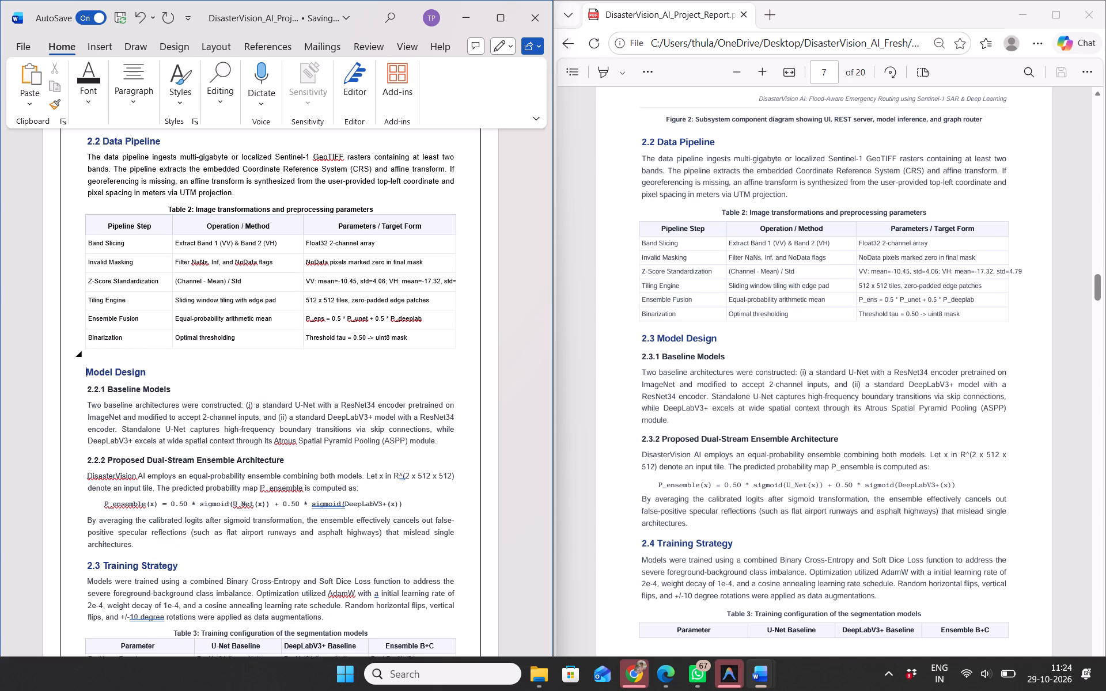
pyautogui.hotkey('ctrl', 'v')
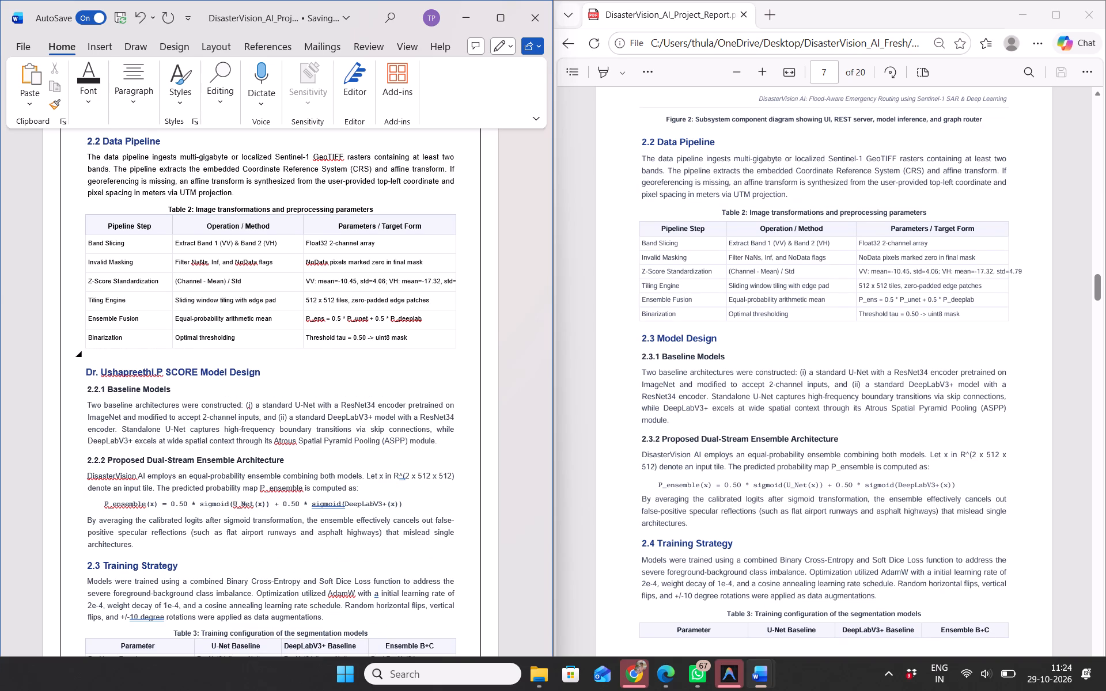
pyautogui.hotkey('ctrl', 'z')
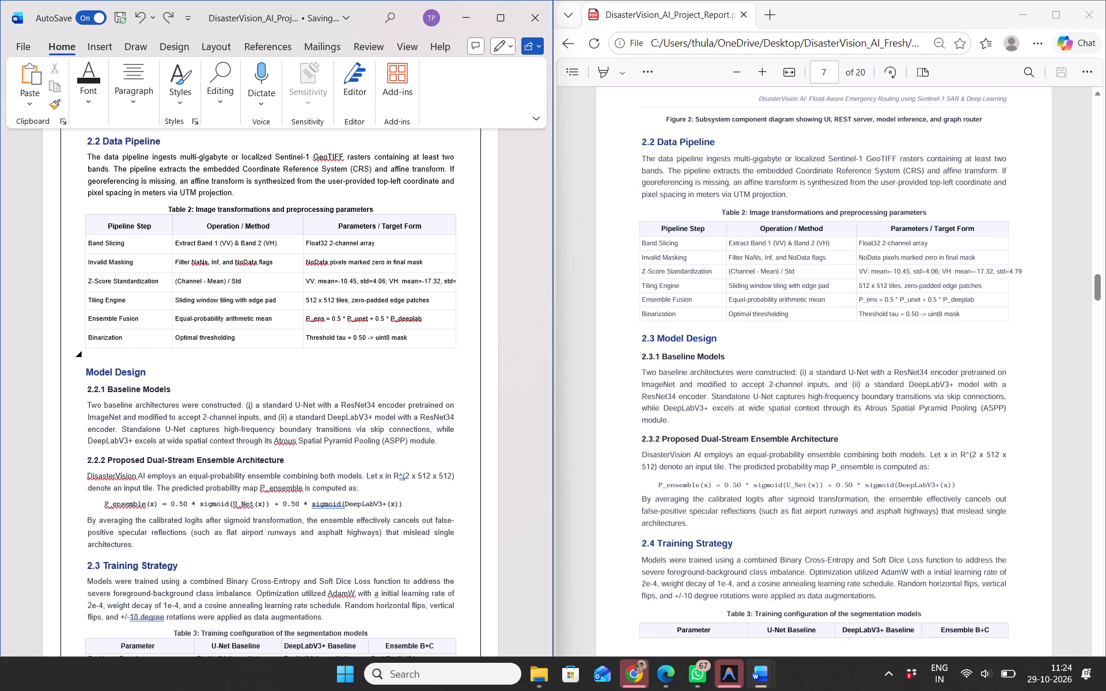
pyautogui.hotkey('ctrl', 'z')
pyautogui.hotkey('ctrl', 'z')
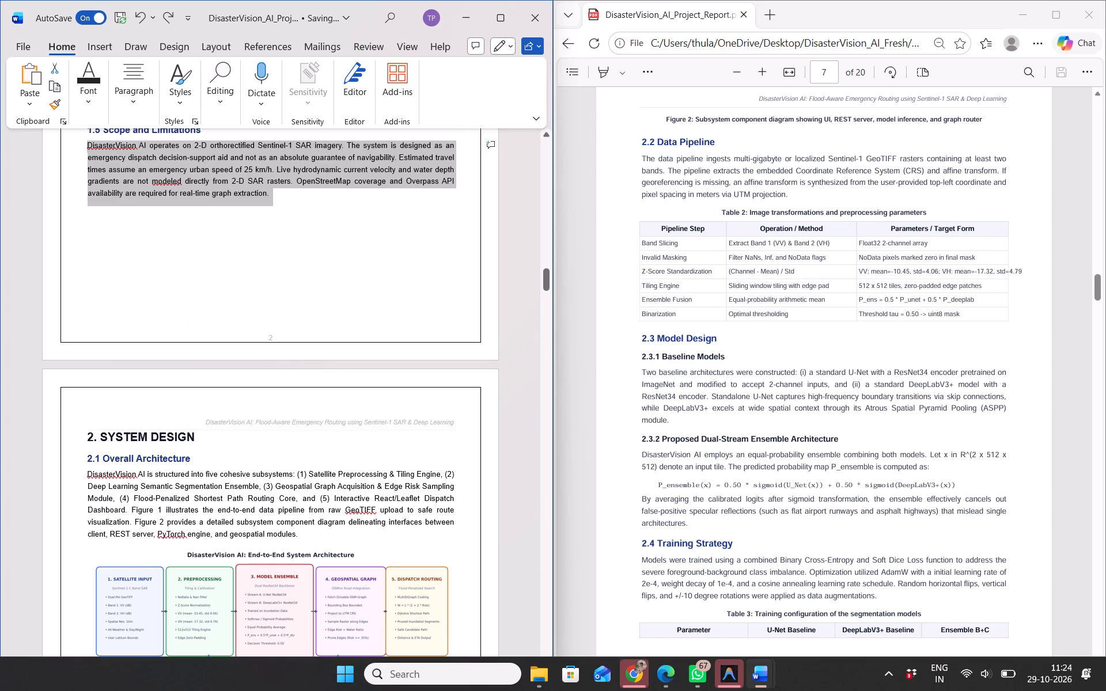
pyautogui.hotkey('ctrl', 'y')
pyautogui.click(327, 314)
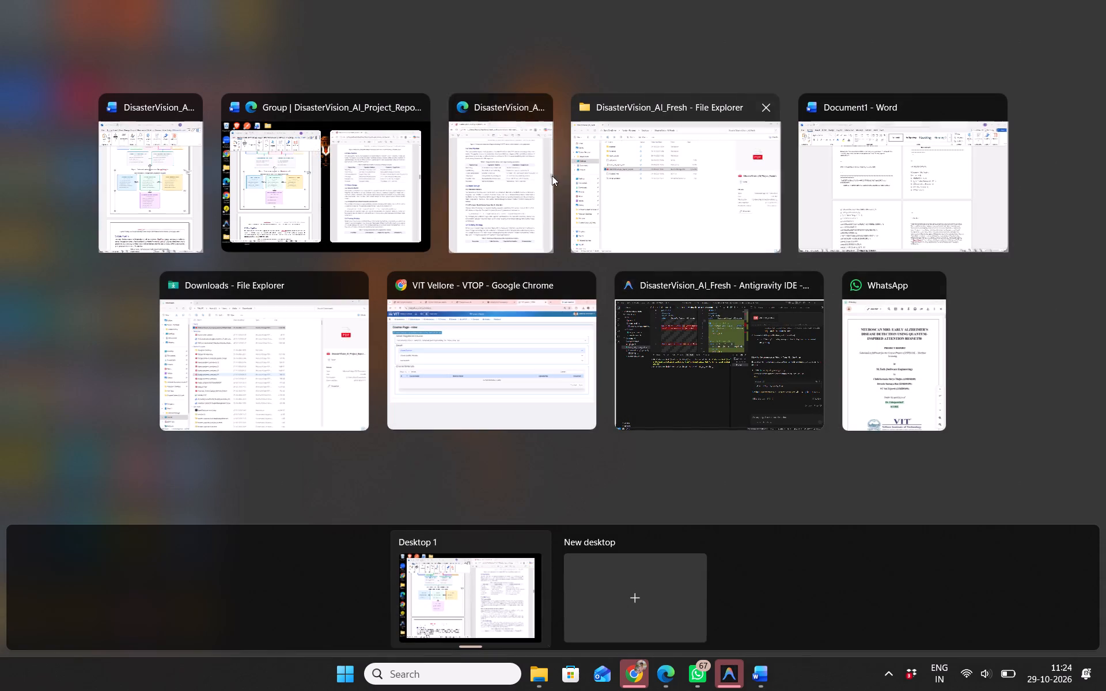
# Switch to the VTOP page in Chrome and open the Academics options.
pyautogui.click(476, 348)
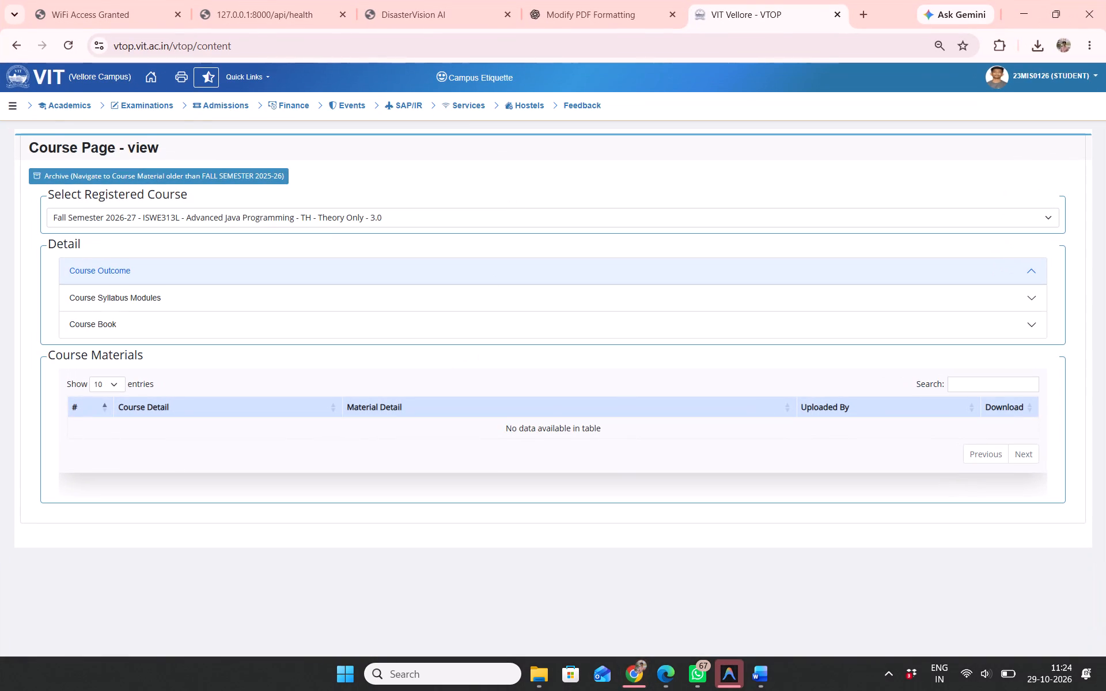
pyautogui.click(59, 100)
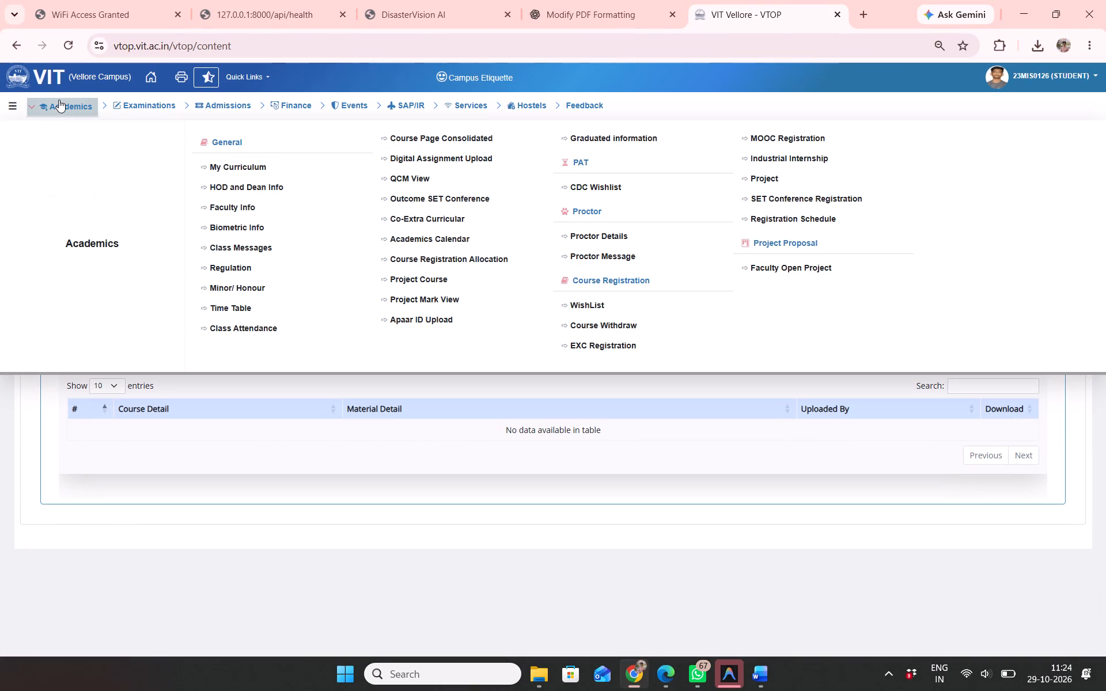